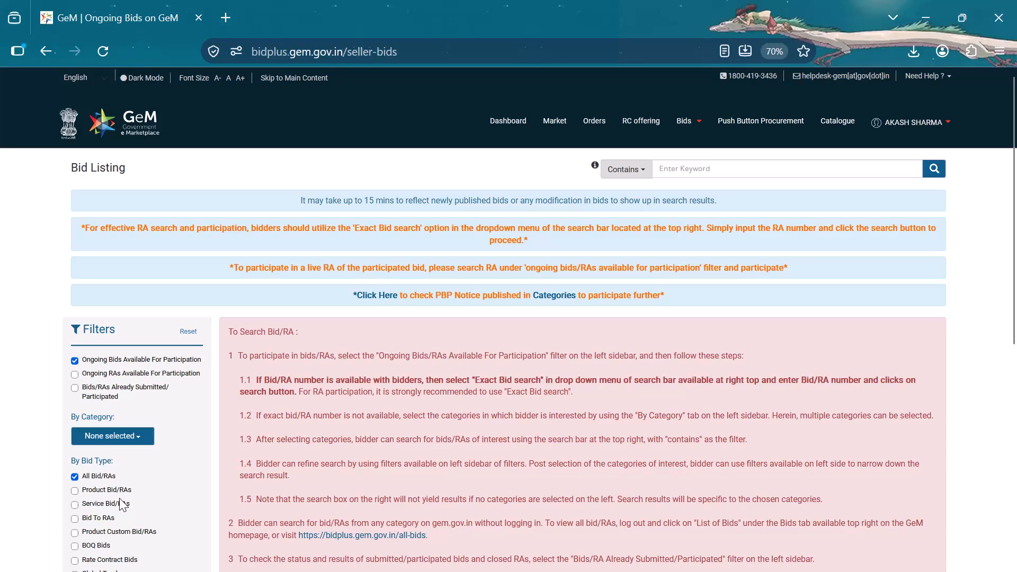
Filter the bid listing by bid type to Service Bid/RAs.
left_click(116, 501)
Select ten categories: Facility Management, Healthcare Resource, Hiring Of Professionals, Manpower Hiring For Financial, three Manpower Outsourcing, Hiring Of Sanitation, Healthcare Sanitation and On-Board Housekeeping.
left_click(106, 436)
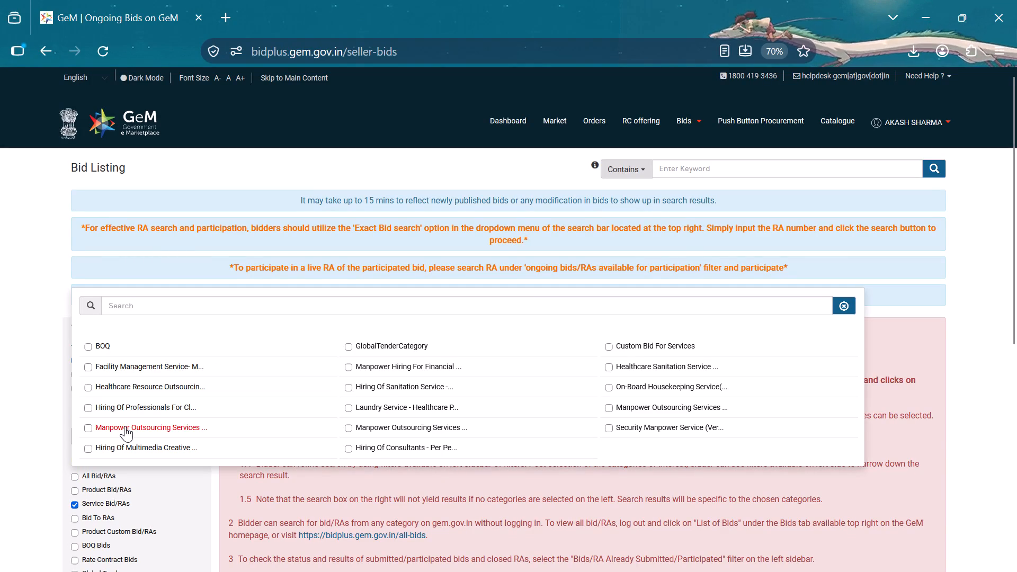
left_click(125, 426)
left_click(127, 404)
left_click(129, 383)
left_click(131, 367)
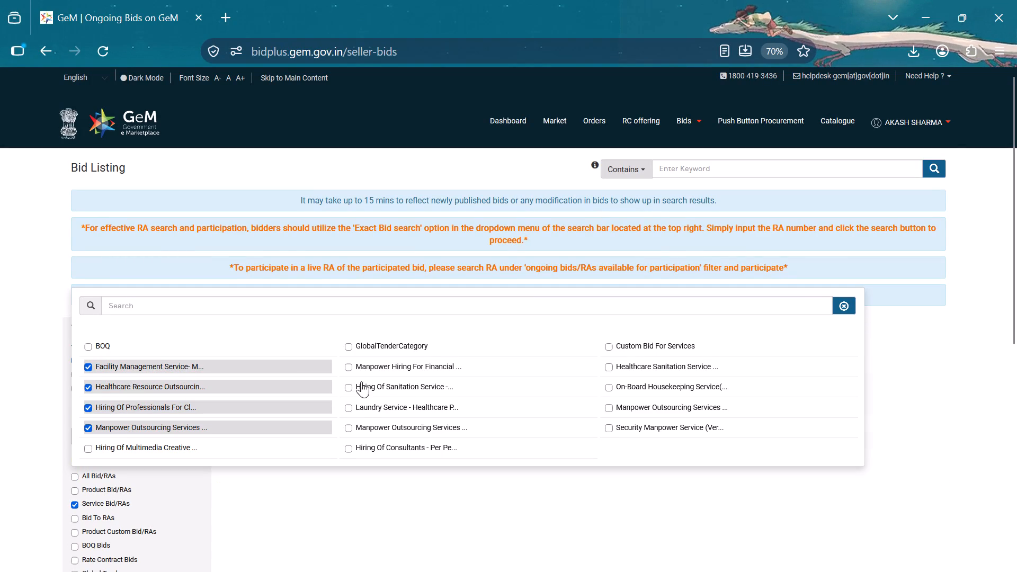
left_click(364, 423)
left_click(372, 386)
left_click(372, 365)
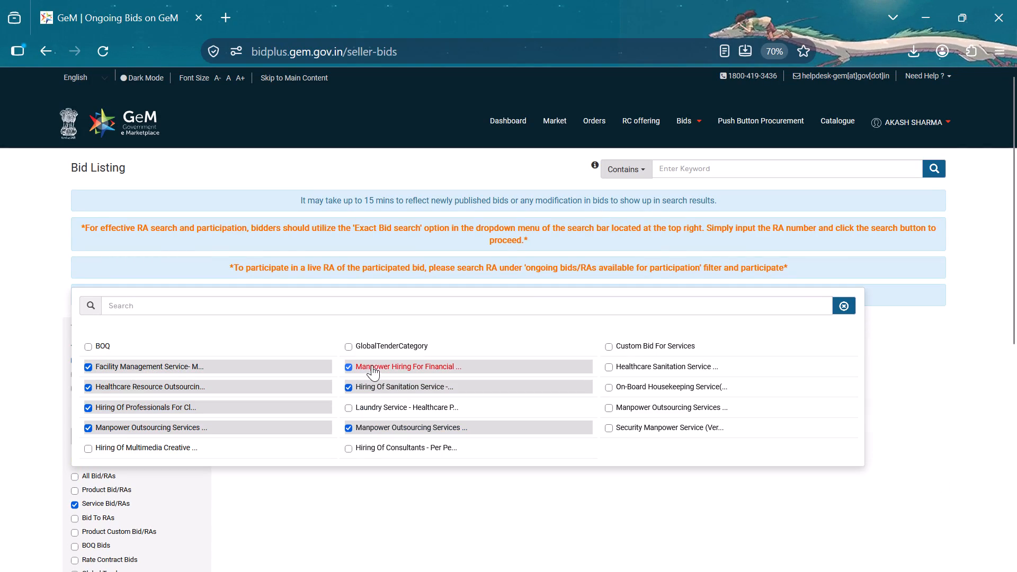
left_click(620, 409)
left_click(621, 382)
left_click(624, 368)
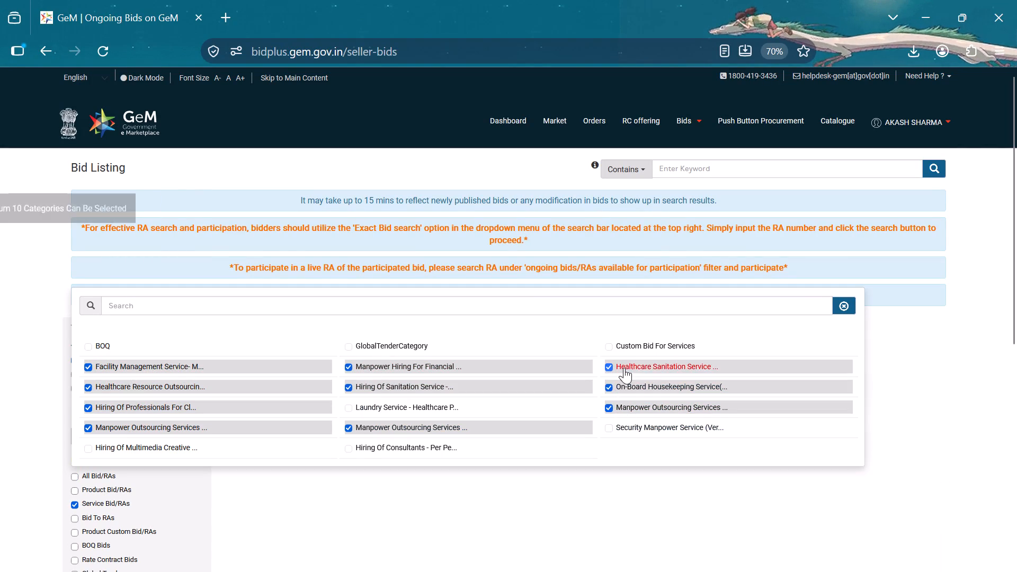
left_click(967, 368)
Limit the bids to those ending on one day, with end date from 2026-10-26 to 2026-10-26.
scroll(512, 338, "down", 2)
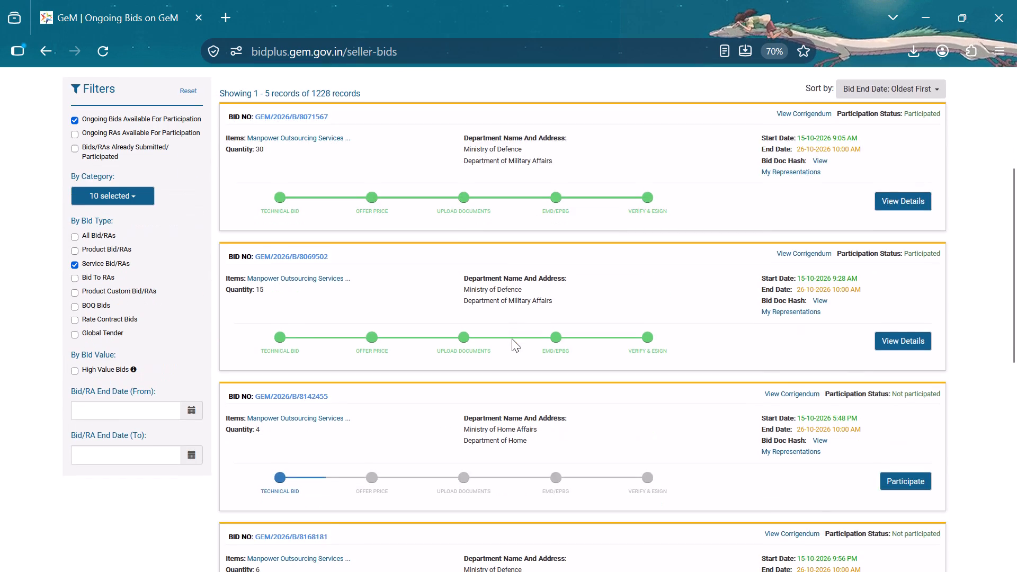
scroll(512, 338, "up", 1)
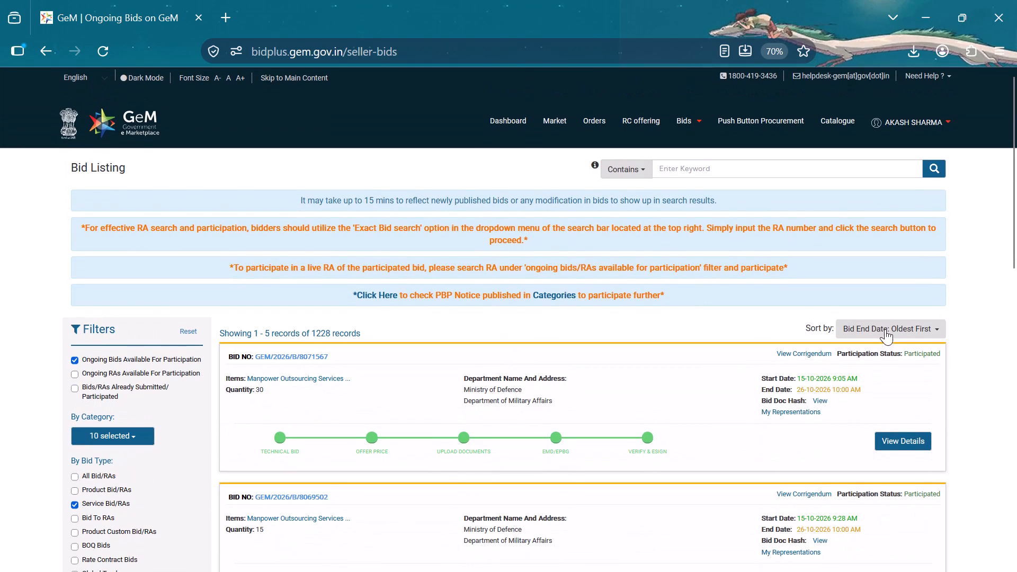
left_click(881, 331)
left_click(500, 257)
scroll(500, 257, "down", 7)
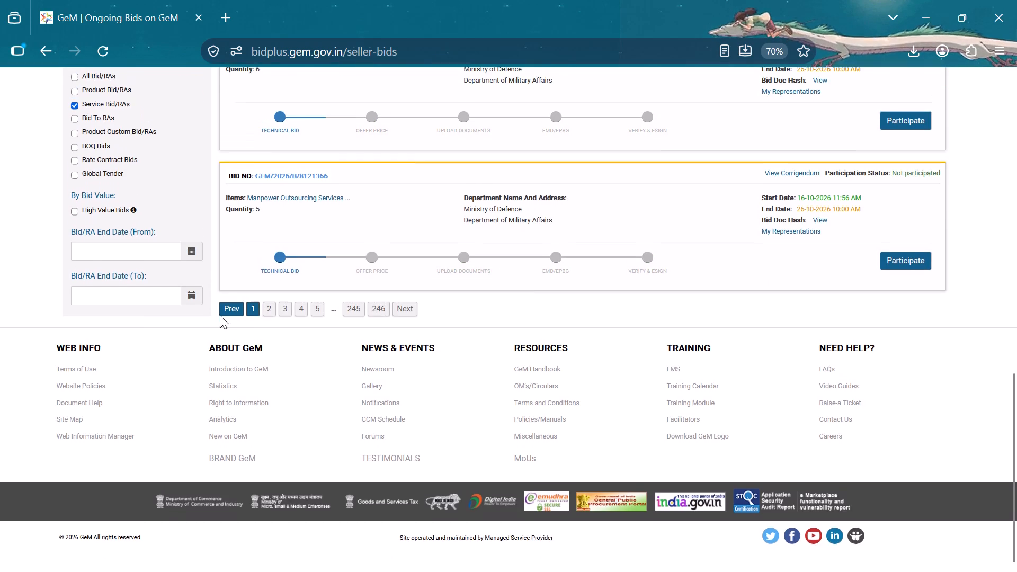
left_click(172, 262)
left_click(114, 396)
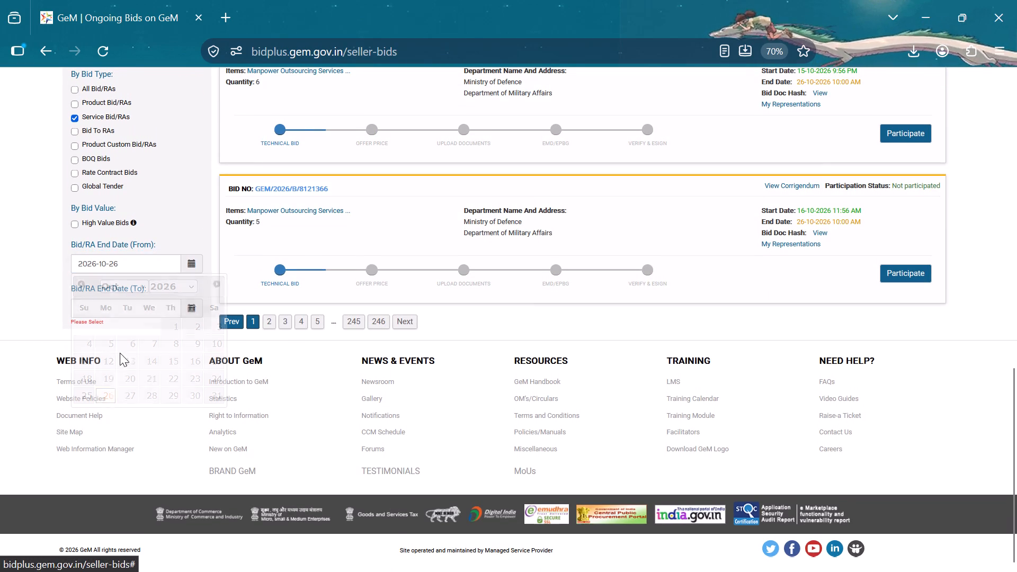
left_click(125, 314)
left_click(111, 436)
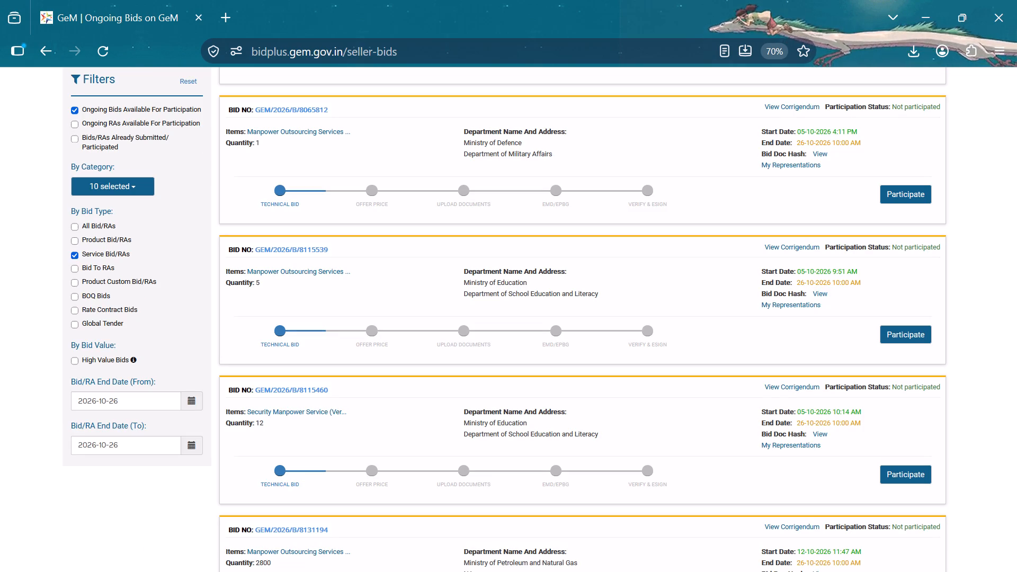
Download the document of Security Manpower Service bid GEM/2026/B/8115460 from the first results page and close its PDF tab.
scroll(283, 333, "right", 1)
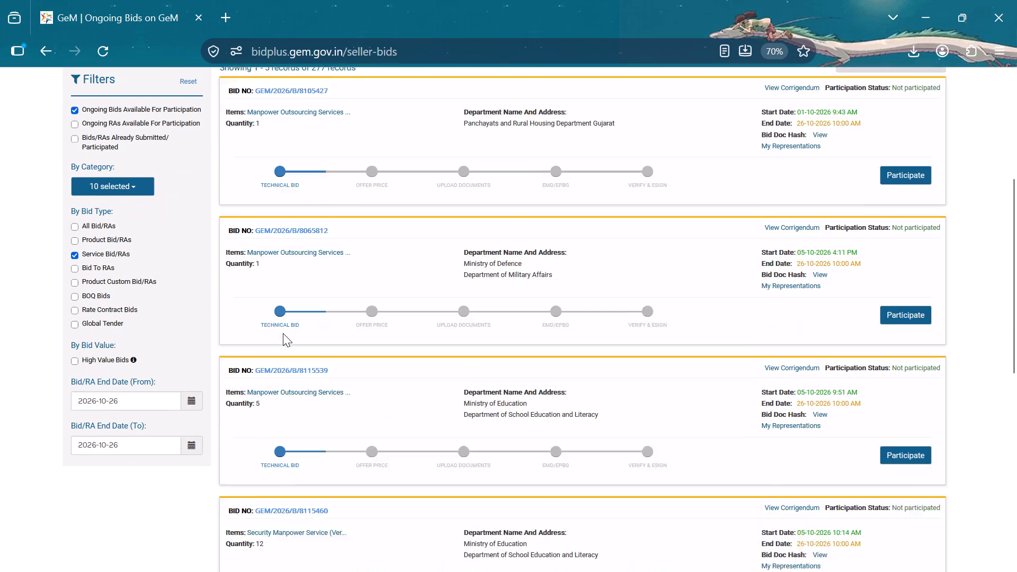
scroll(283, 333, "right", 1)
scroll(283, 333, "down", 1)
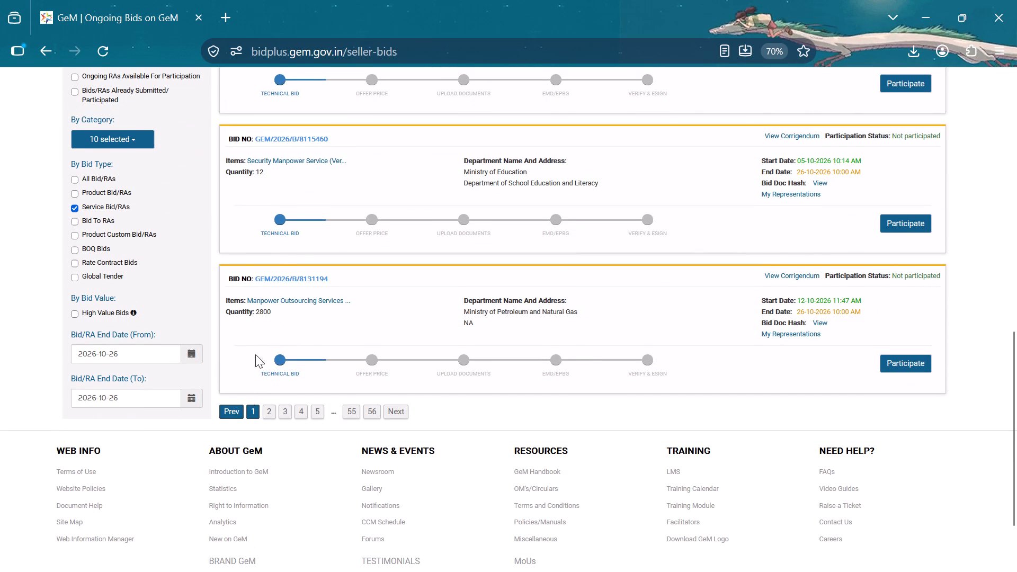
left_click(296, 137)
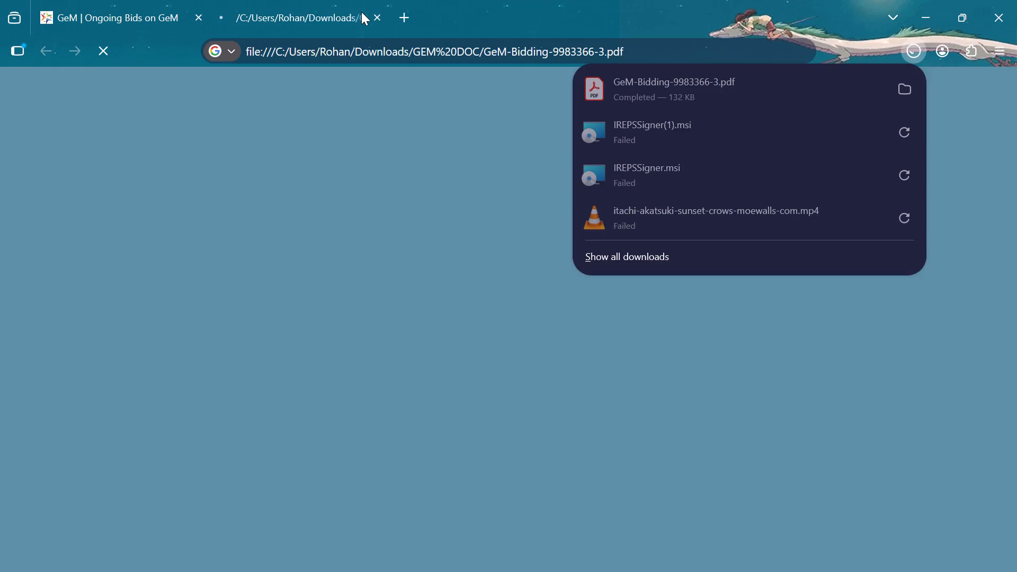
double_click(375, 20)
Examine the items, quantities and departments of the bids on results pages 2 and 3.
left_click(266, 414)
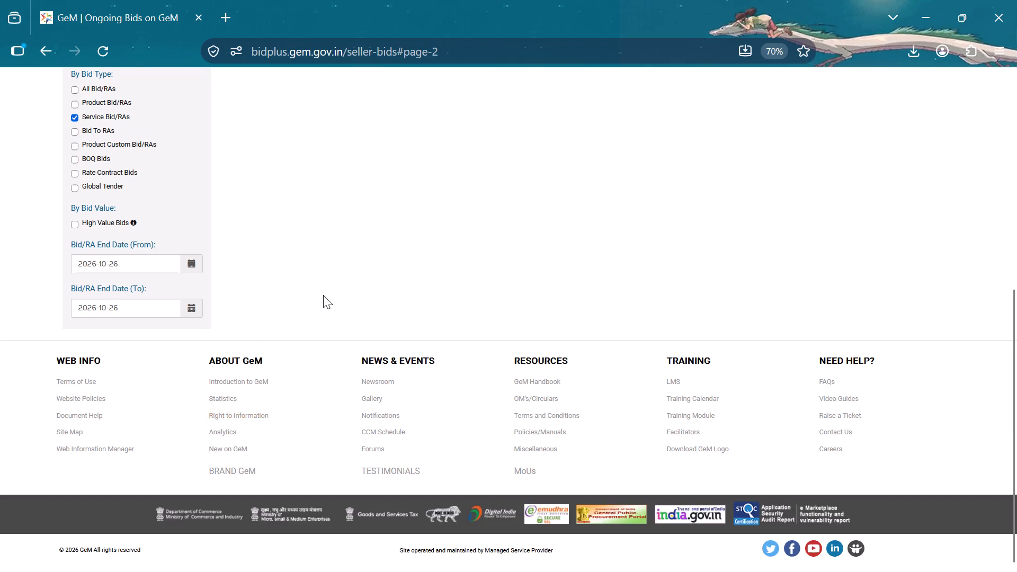
scroll(323, 295, "up", 1)
scroll(323, 295, "down", 3)
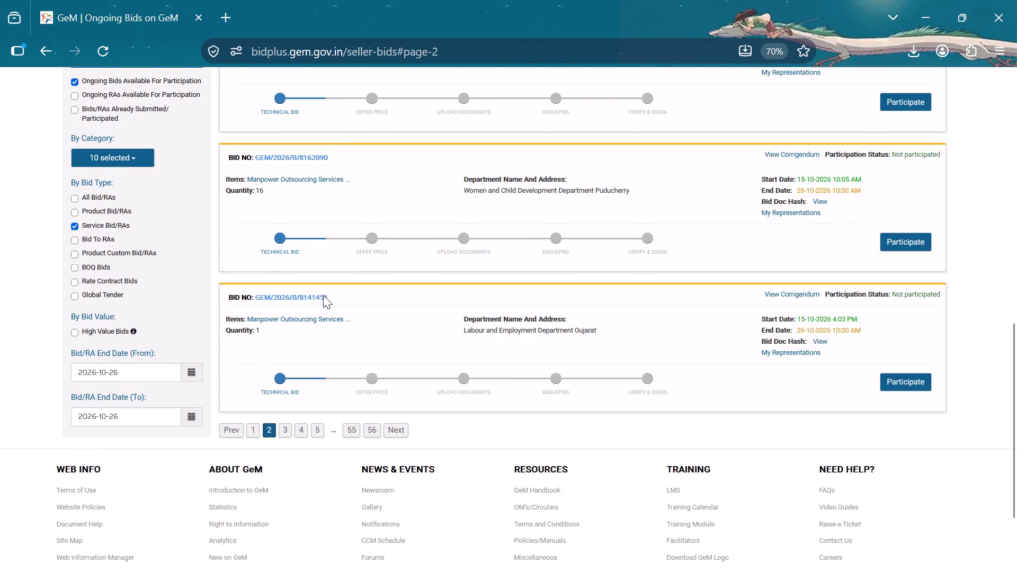
scroll(323, 295, "down", 1)
scroll(323, 295, "up", 1)
scroll(323, 295, "down", 1)
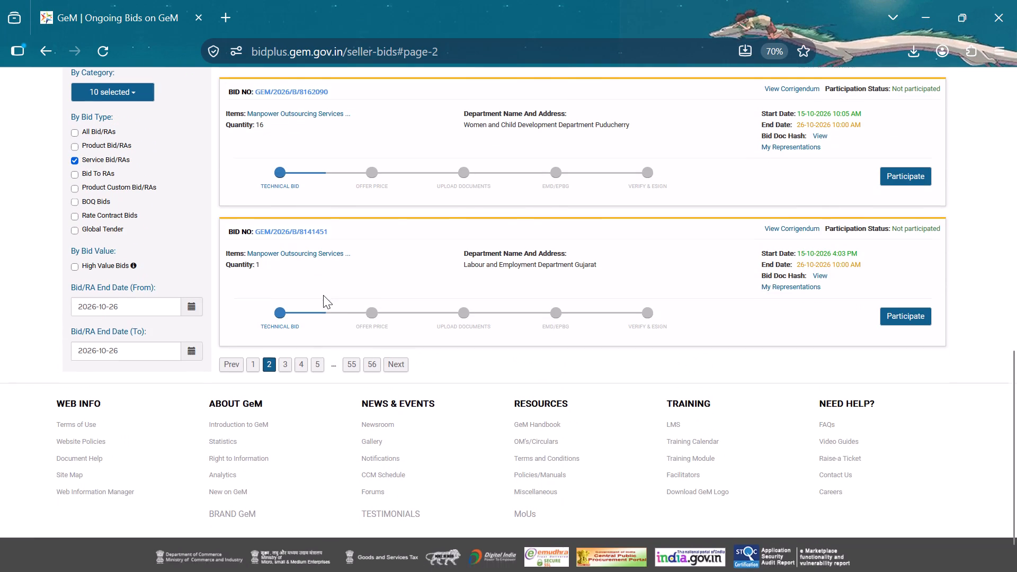
scroll(323, 295, "down", 1)
left_click(285, 325)
scroll(285, 325, "up", 2)
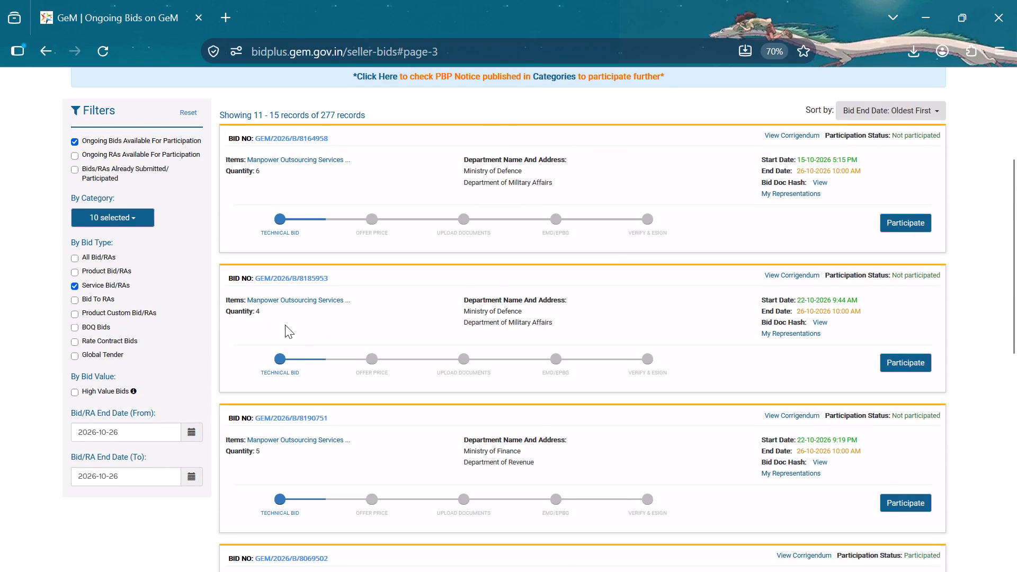
scroll(307, 302, "down", 4)
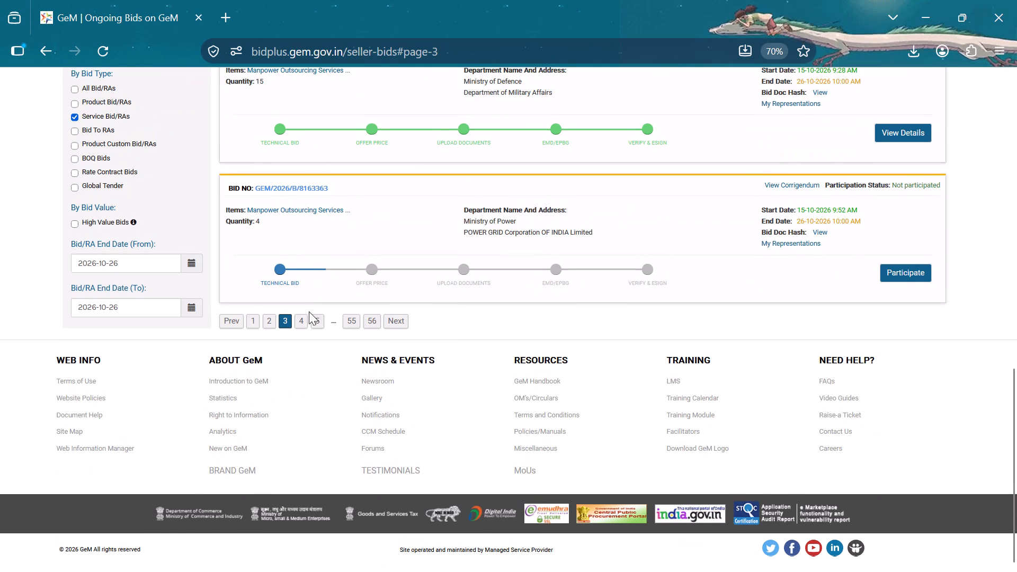
Go to results page 4, download the document of Security Manpower Service bid GEM/2026/B/8115460 and close its PDF tab.
left_click(304, 319)
scroll(304, 319, "up", 2)
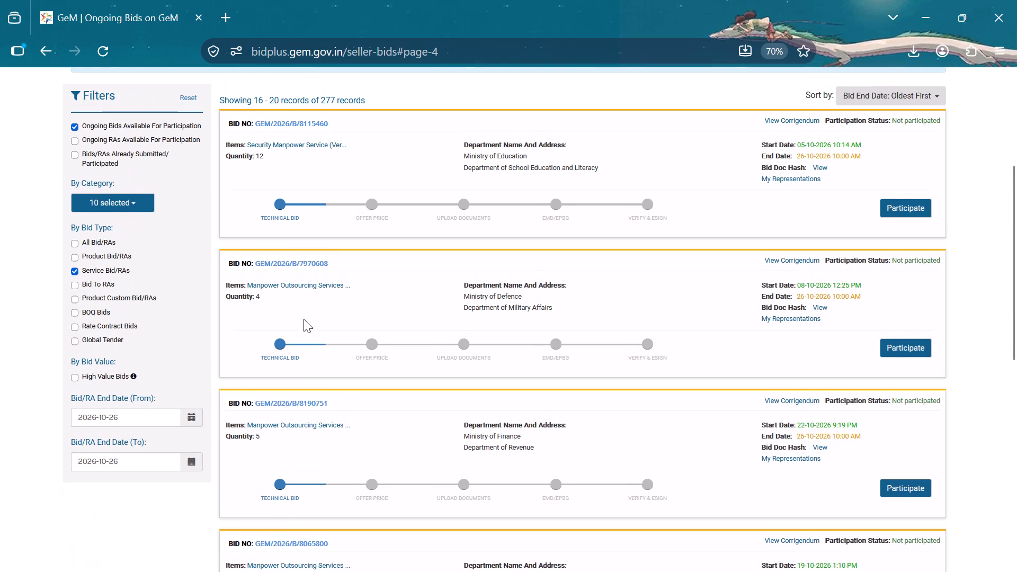
scroll(304, 319, "up", 2)
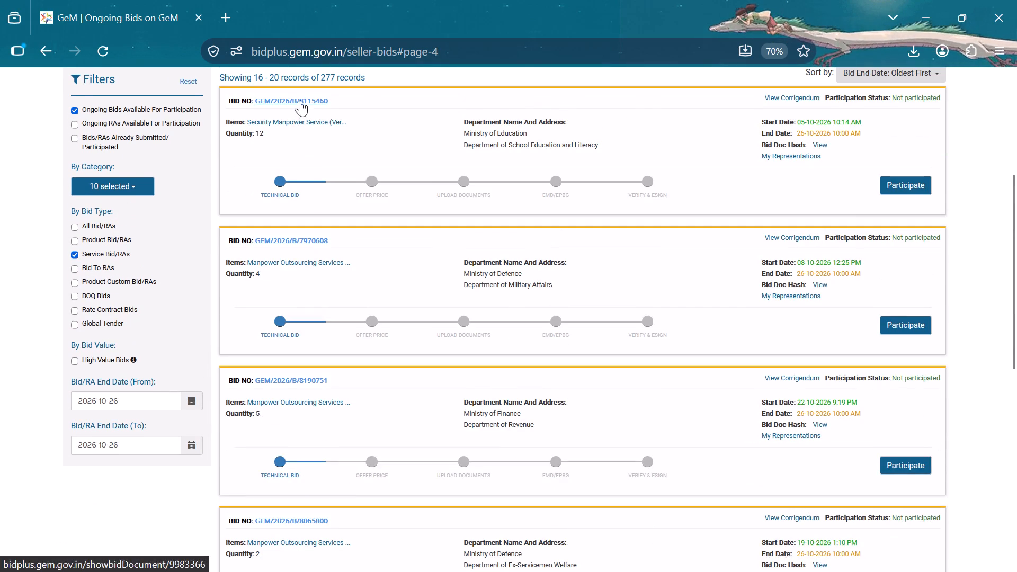
left_click(300, 100)
left_click(378, 15)
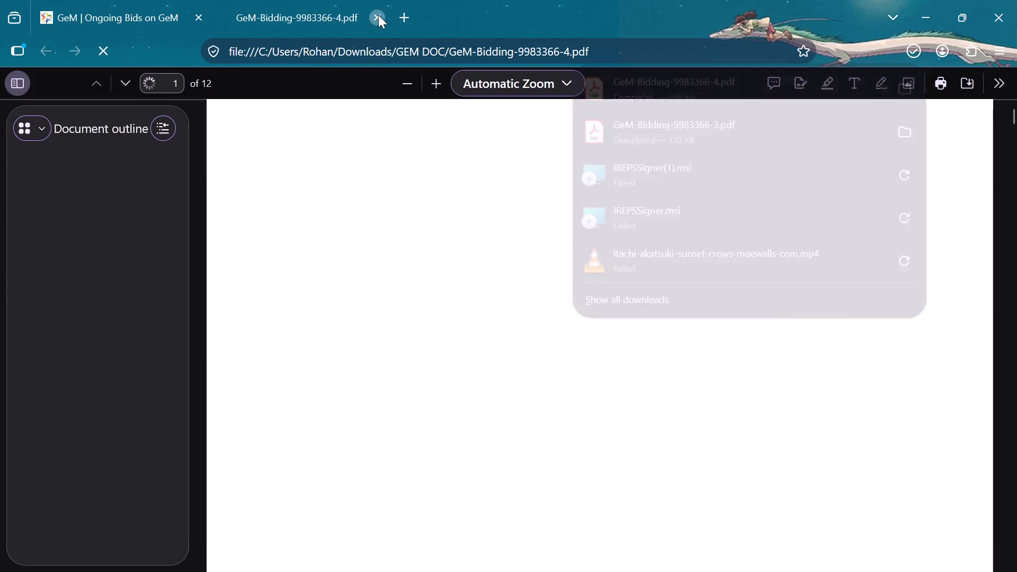
Examine the items, quantities and departments of the bids on results page 5.
scroll(382, 241, "down", 3)
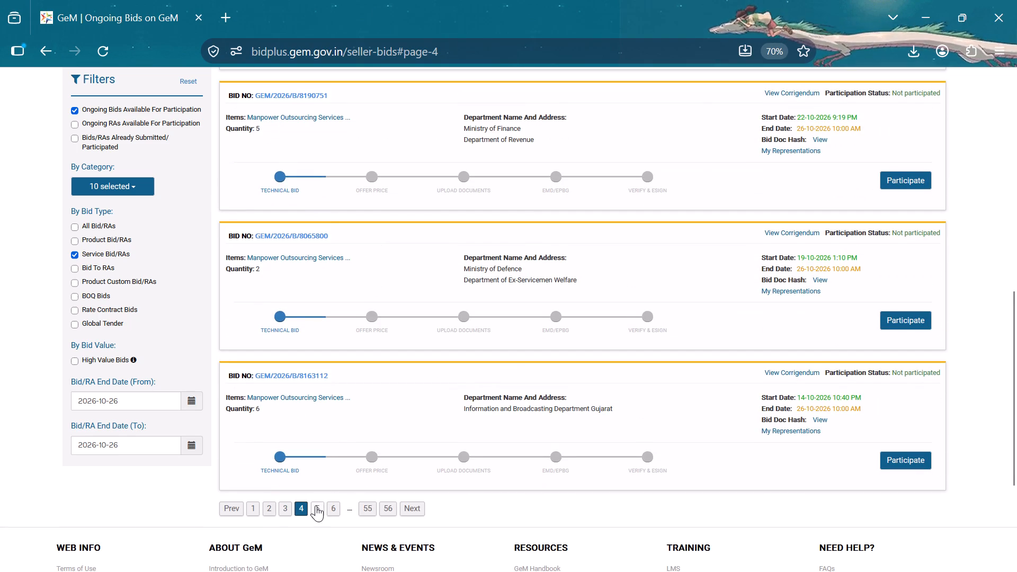
left_click(316, 506)
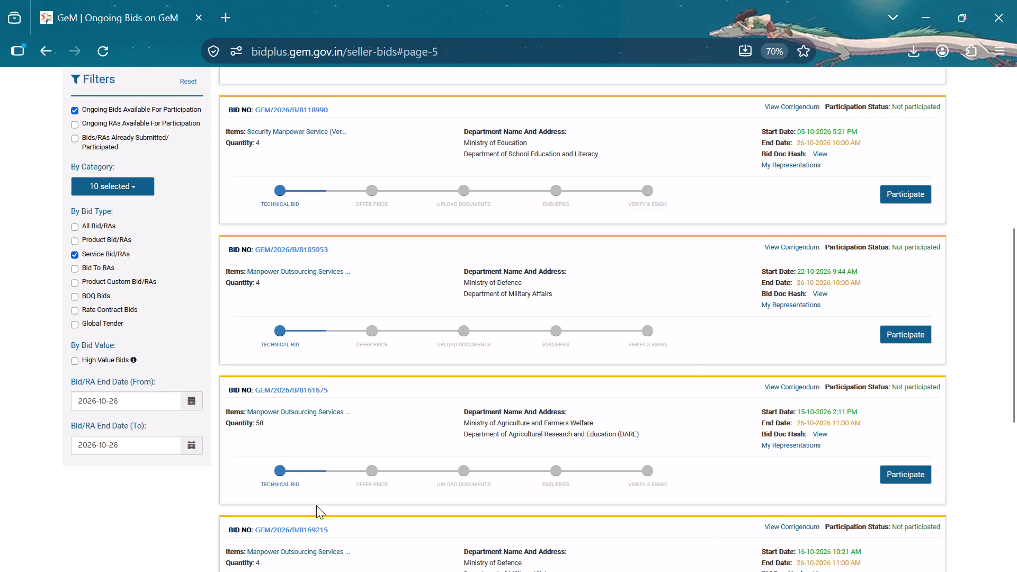
scroll(316, 506, "up", 1)
scroll(302, 342, "down", 1)
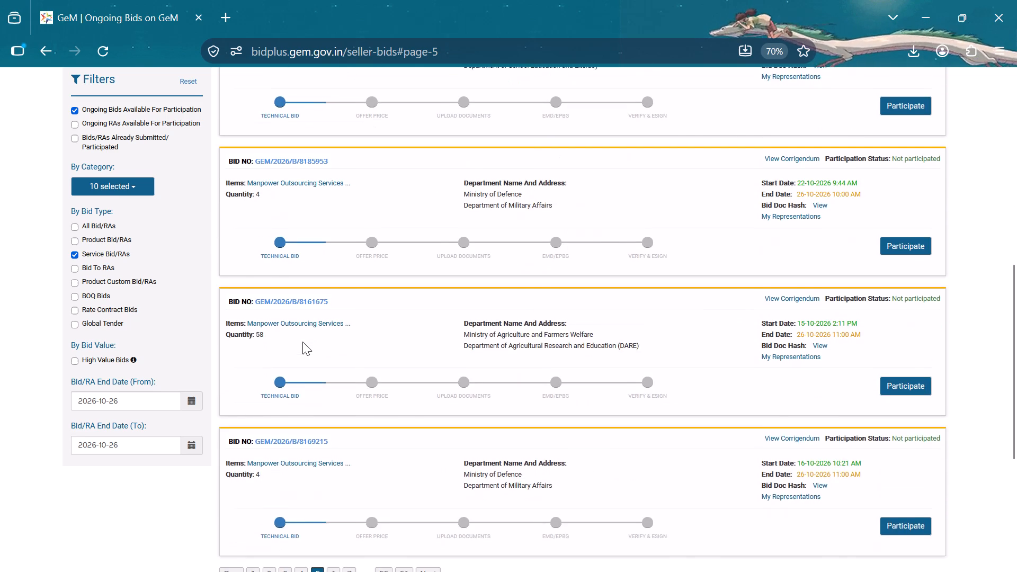
scroll(302, 342, "down", 1)
scroll(310, 298, "down", 1)
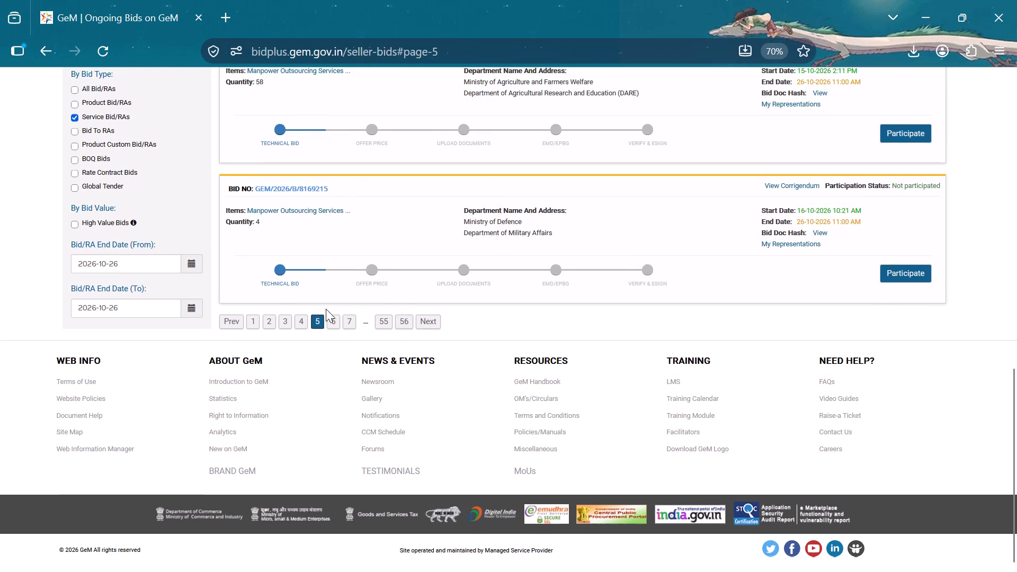
Go to results page 6, download bid document 9906108 and close the tab it opens in.
left_click(328, 315)
scroll(328, 315, "up", 2)
scroll(328, 315, "down", 1)
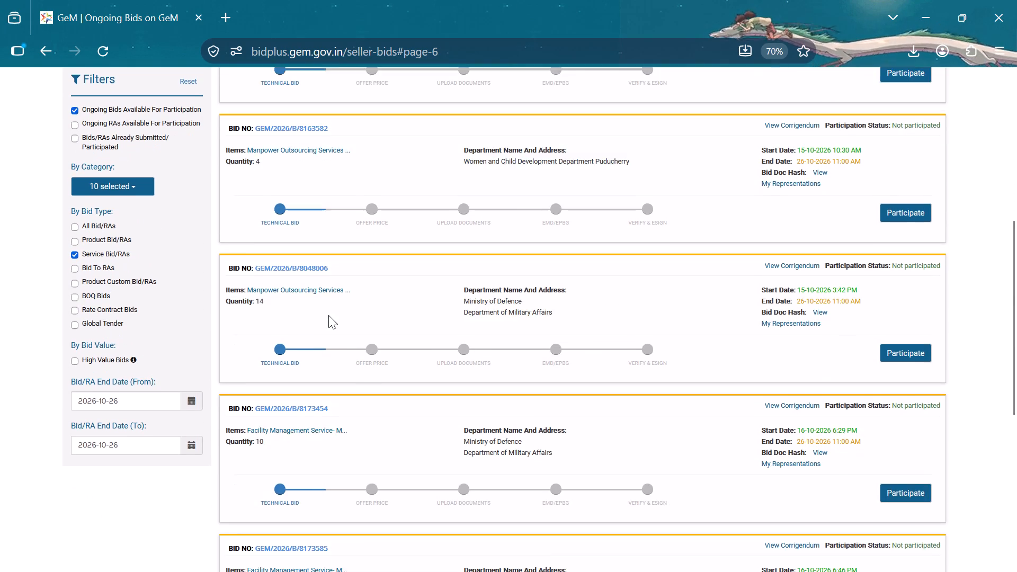
scroll(328, 315, "down", 2)
scroll(328, 315, "up", 1)
left_click(279, 115)
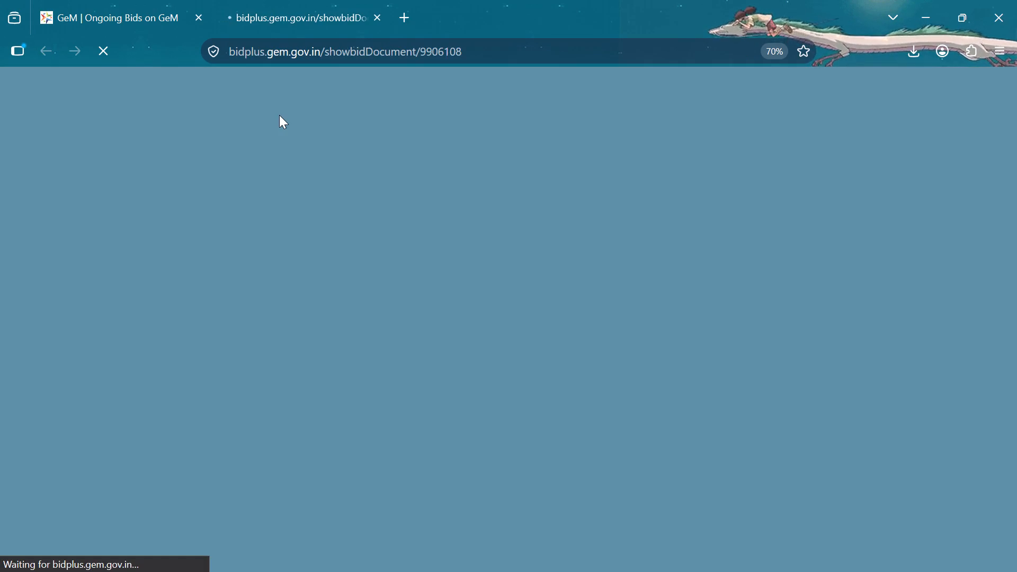
left_click(382, 16)
Download the document of Facility Management bid GEM/2026/B/8173454 and close the tab it opens in.
scroll(318, 331, "down", 1)
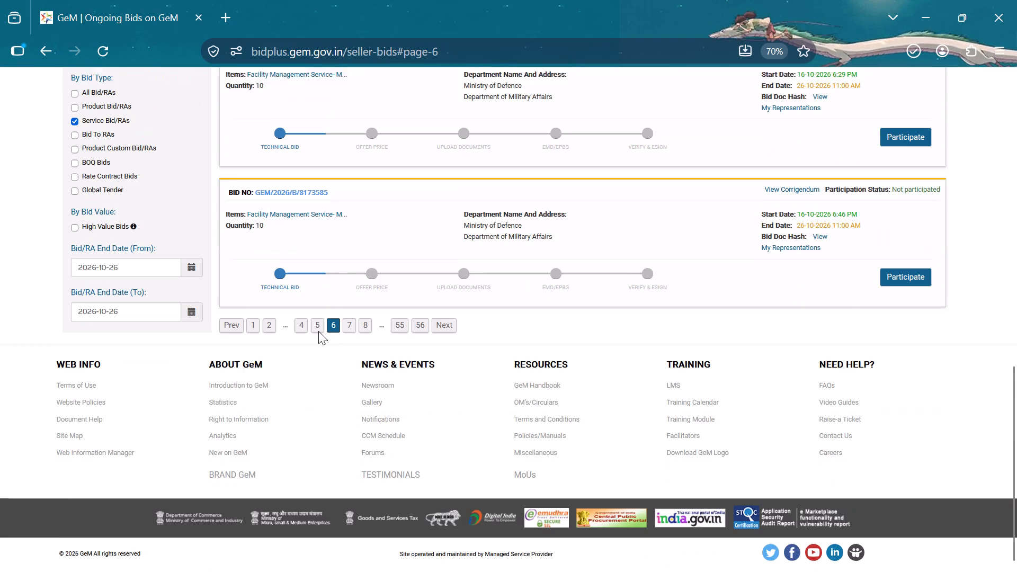
scroll(318, 331, "down", 1)
scroll(321, 178, "up", 1)
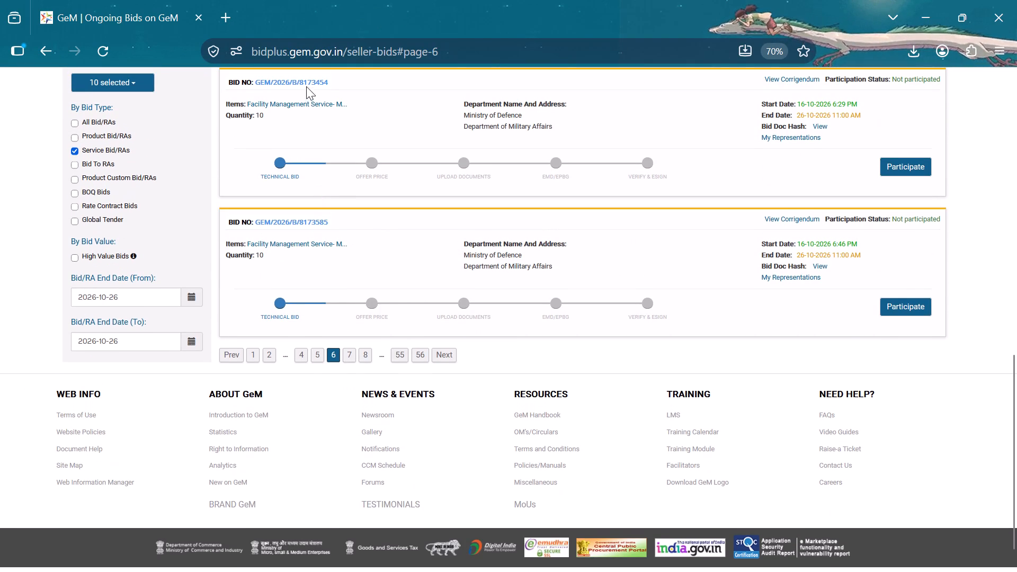
left_click(307, 83)
left_click(378, 14)
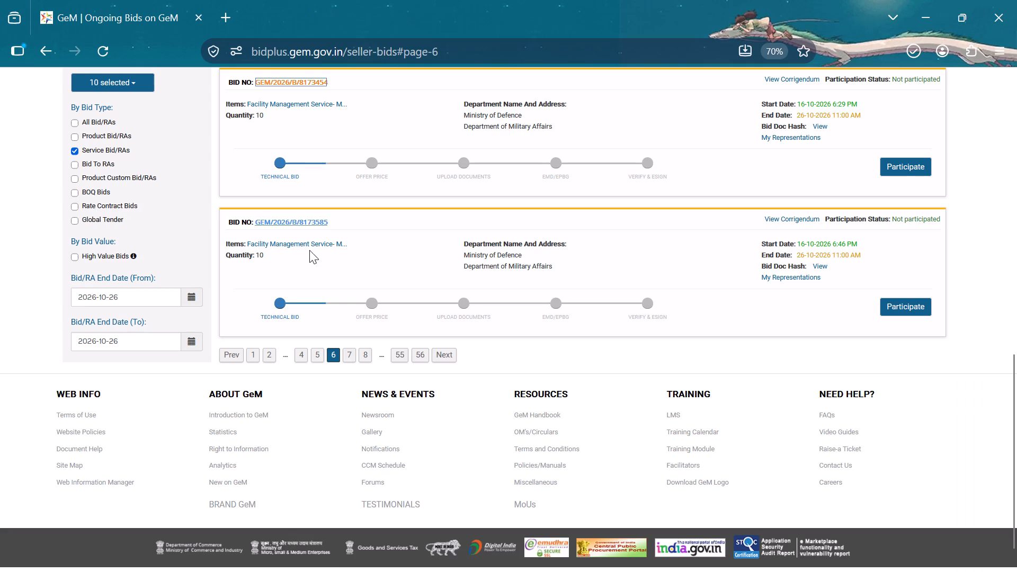
Download the document of Facility Management bid GEM/2026/B/8173585 and close the tab it opens in.
left_click(312, 222)
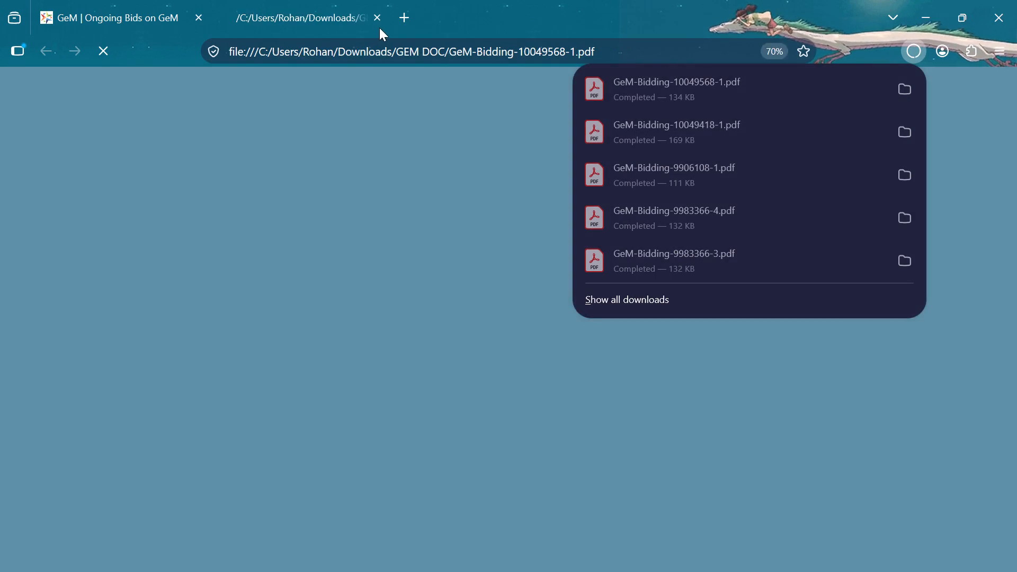
left_click(388, 19)
left_click(380, 18)
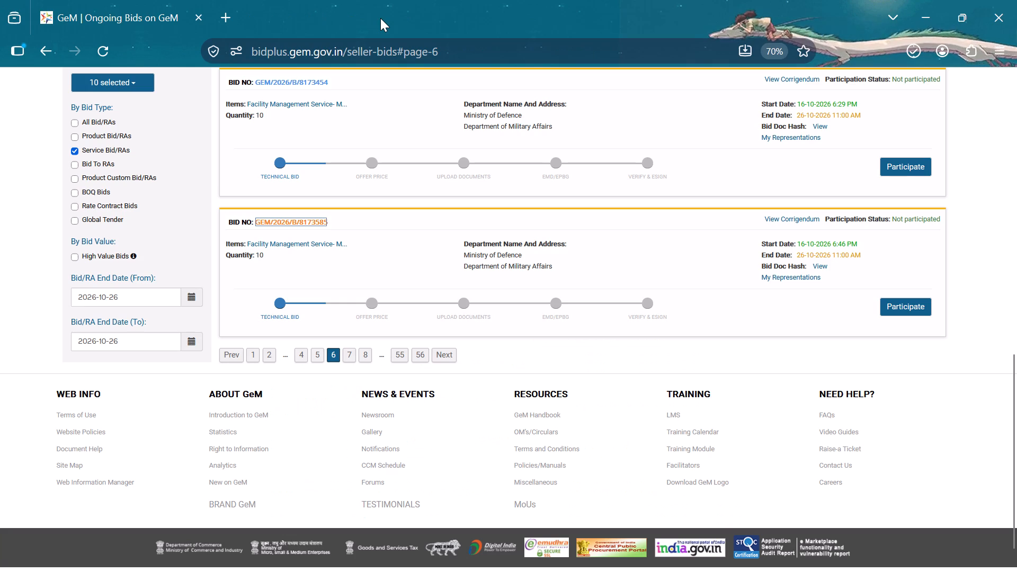
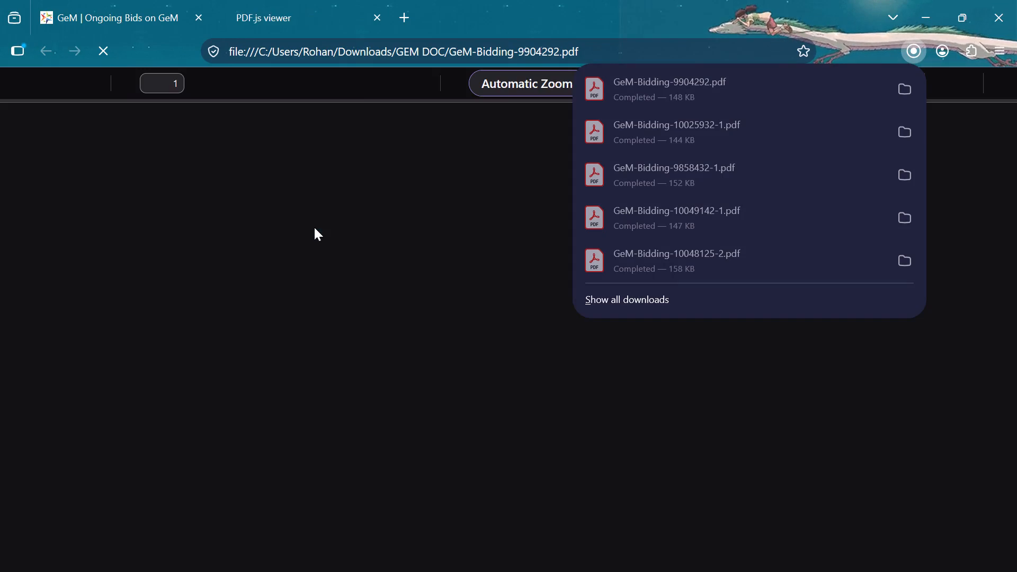
Skim the bid details, wages and buyer-added terms in the opened bid document 9904292, and close its tab.
scroll(360, 239, "down", 17)
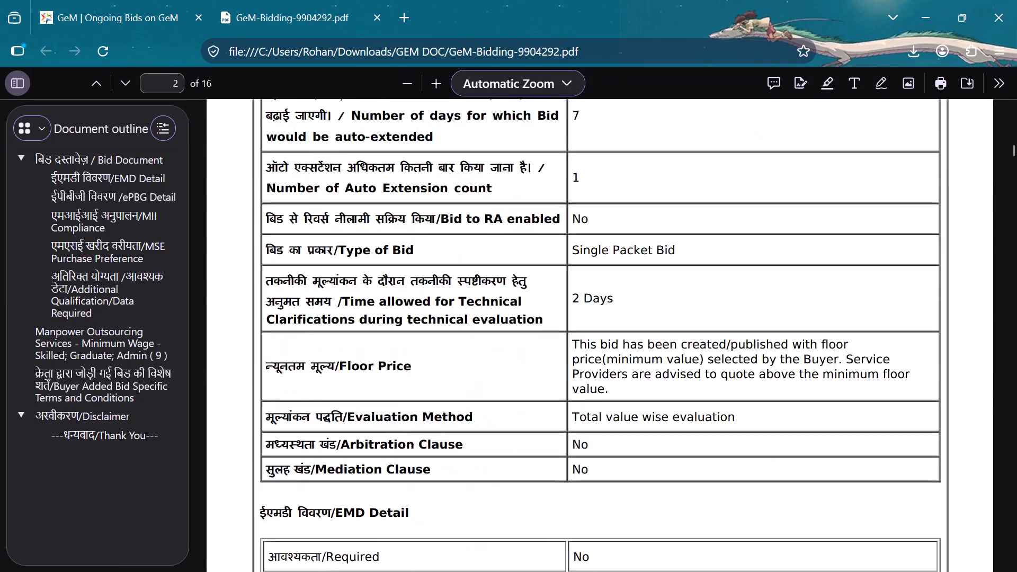
scroll(360, 235, "down", 14)
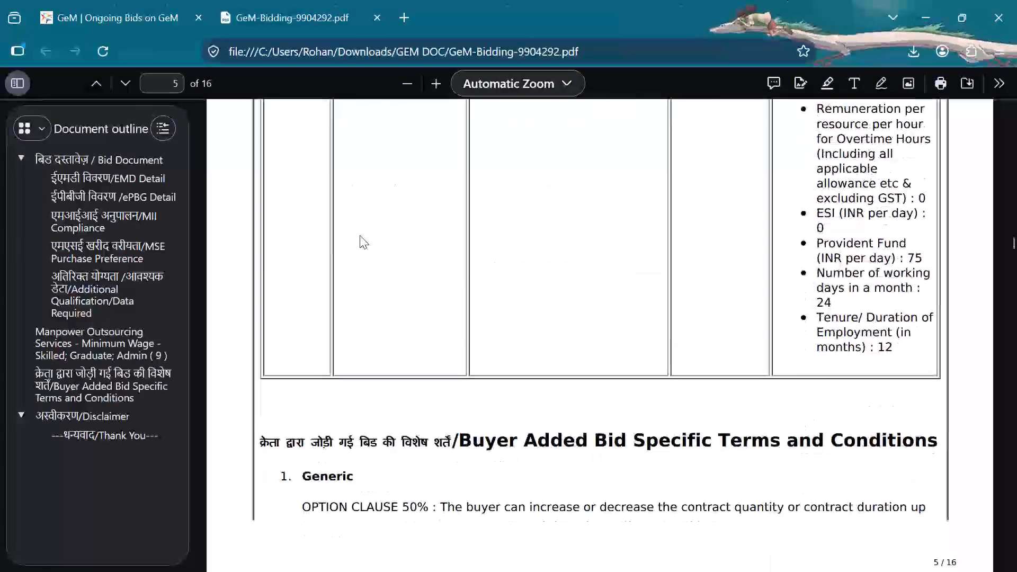
scroll(360, 235, "down", 7)
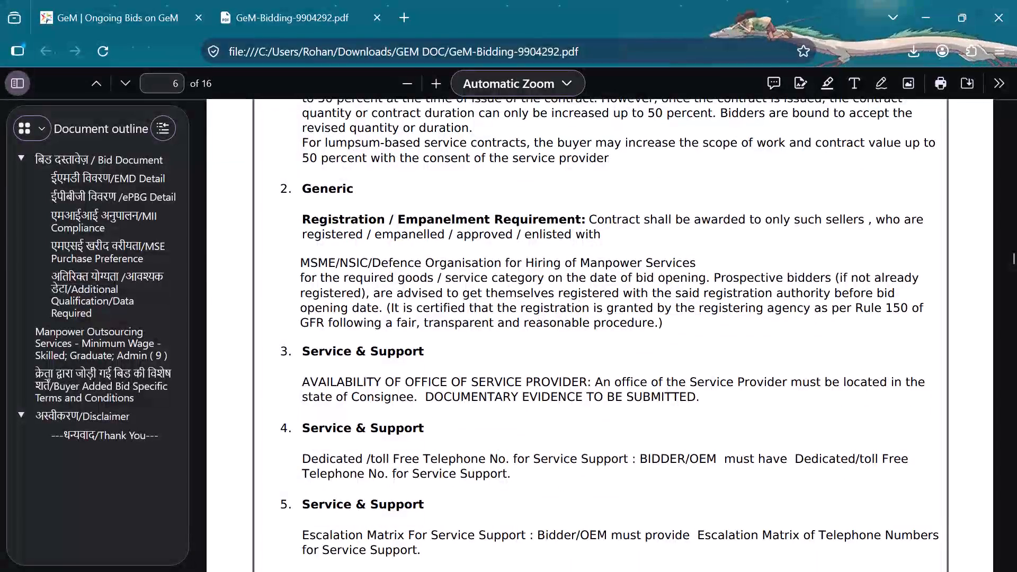
scroll(478, 439, "down", 11)
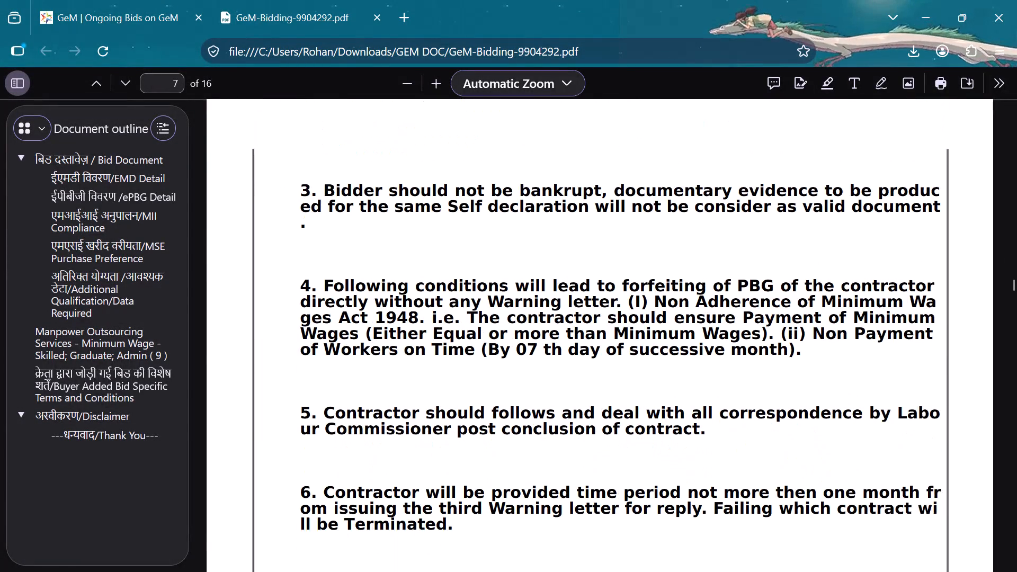
scroll(478, 439, "down", 6)
scroll(478, 439, "up", 20)
scroll(478, 439, "up", 9)
scroll(478, 439, "down", 2)
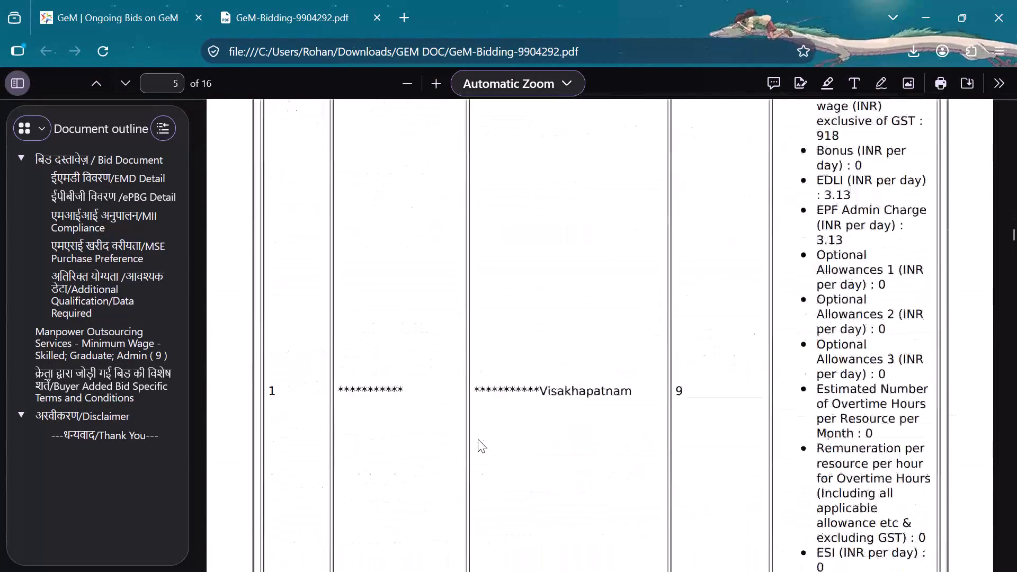
scroll(478, 439, "down", 1)
left_click(376, 19)
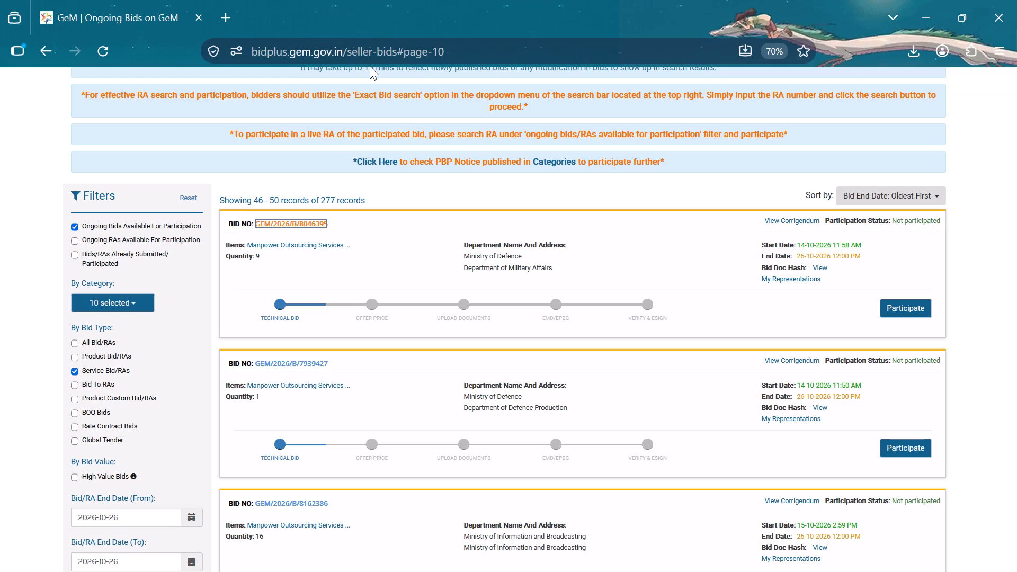
Download the document of Manpower Outsourcing bid GEM/2026/B/8162386 and close the tab it opens in.
scroll(370, 66, "down", 4)
scroll(342, 334, "down", 3)
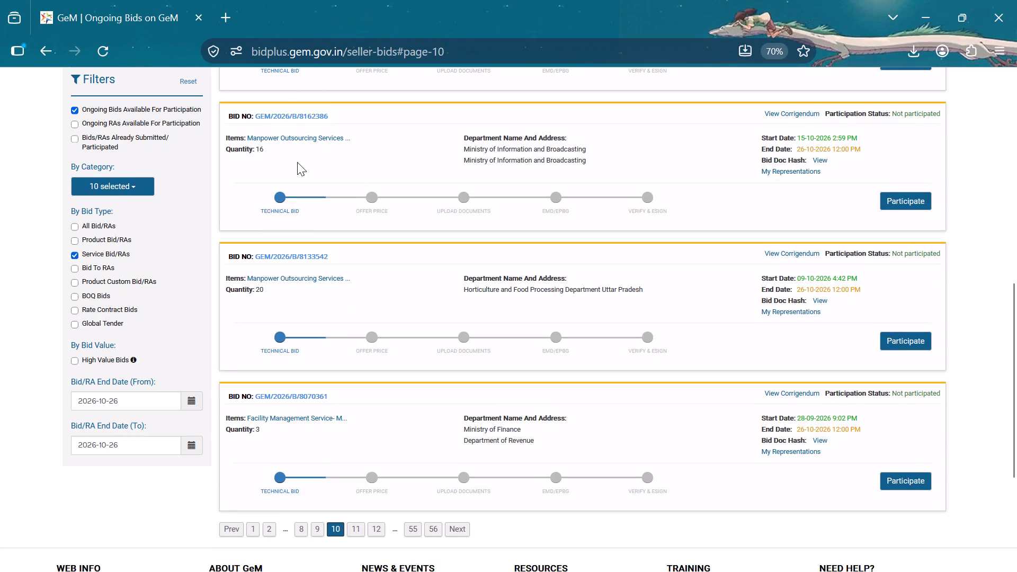
left_click(280, 128)
left_click(280, 119)
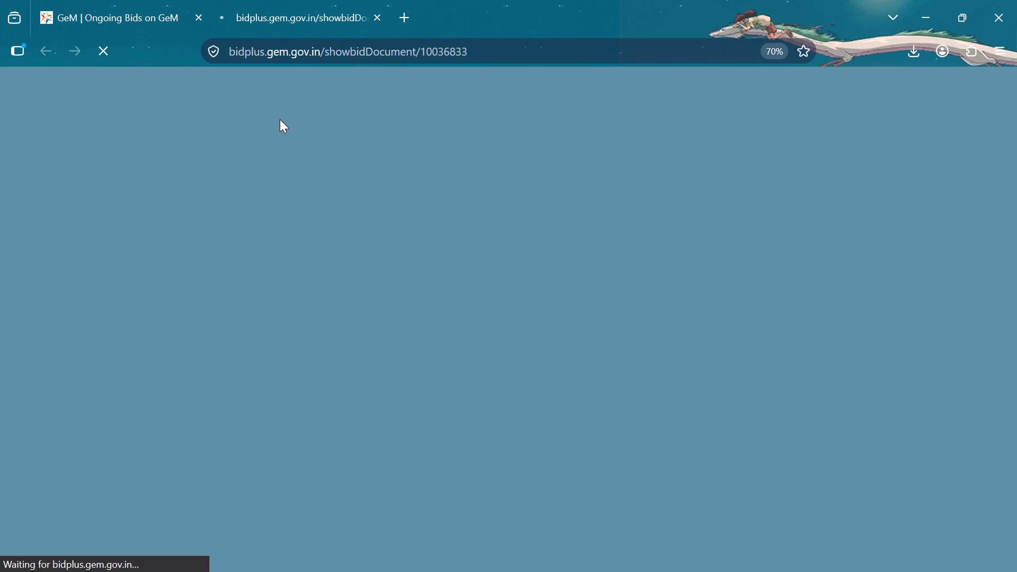
left_click(371, 19)
Go to results page 11 and review the items, quantities and departments of its bids.
scroll(359, 196, "down", 4)
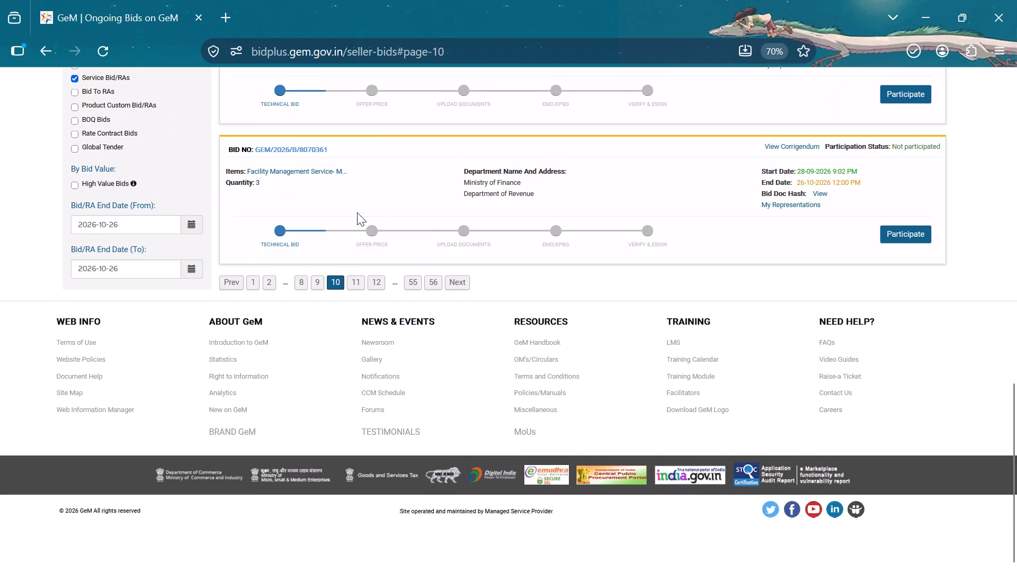
left_click(356, 319)
scroll(356, 319, "up", 1)
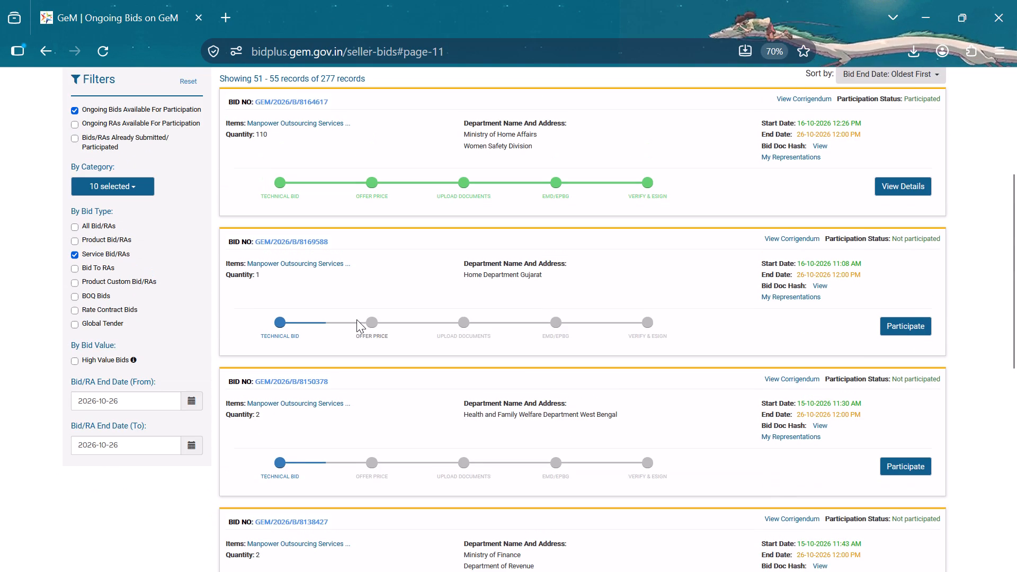
scroll(356, 319, "down", 4)
Go to results page 12, download the document of bid GEM/2026/B/8046395 and close the tab it opens in.
double_click(356, 319)
scroll(356, 319, "up", 1)
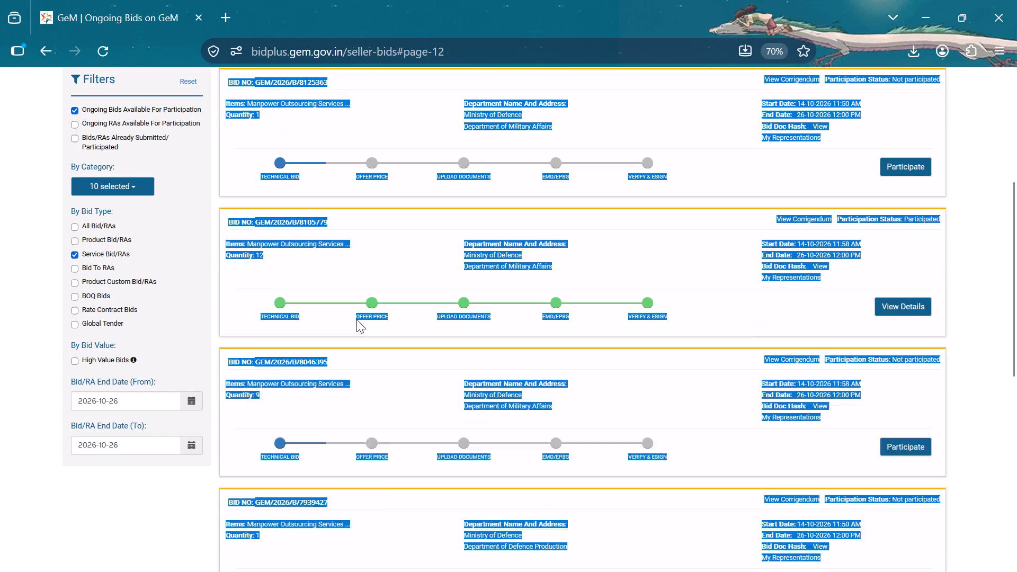
scroll(356, 319, "up", 1)
left_click(356, 319)
scroll(356, 319, "down", 3)
scroll(356, 319, "up", 1)
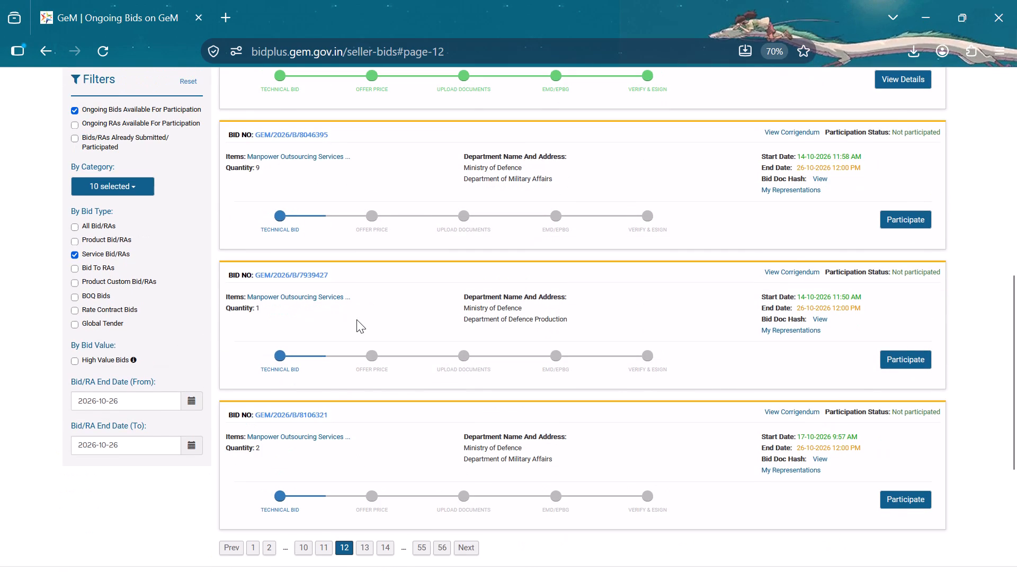
left_click(275, 134)
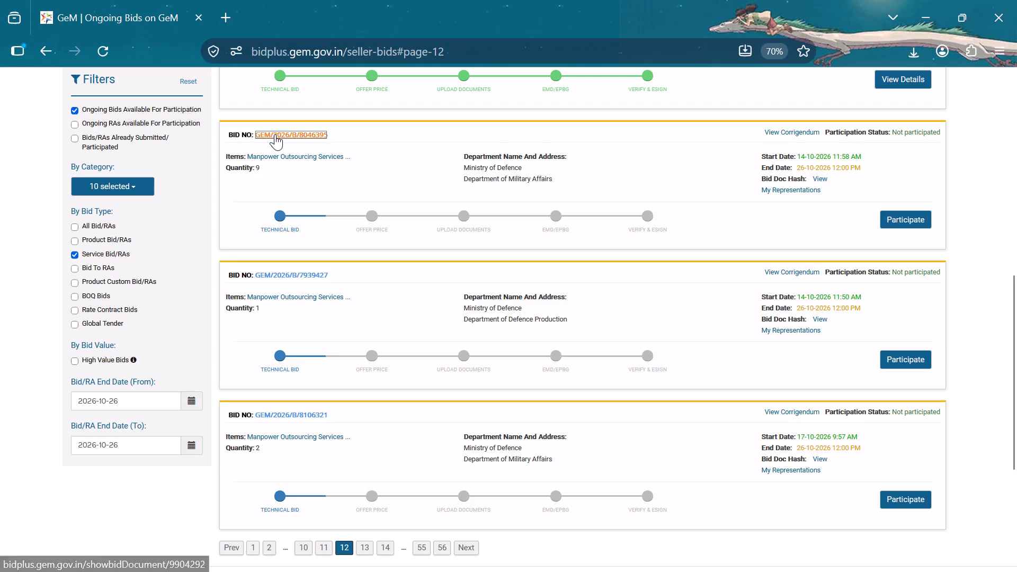
left_click(371, 20)
Go to results page 13, download the document of bid GEM/2026/B/7960798 and close the tab it opens in.
scroll(392, 332, "down", 4)
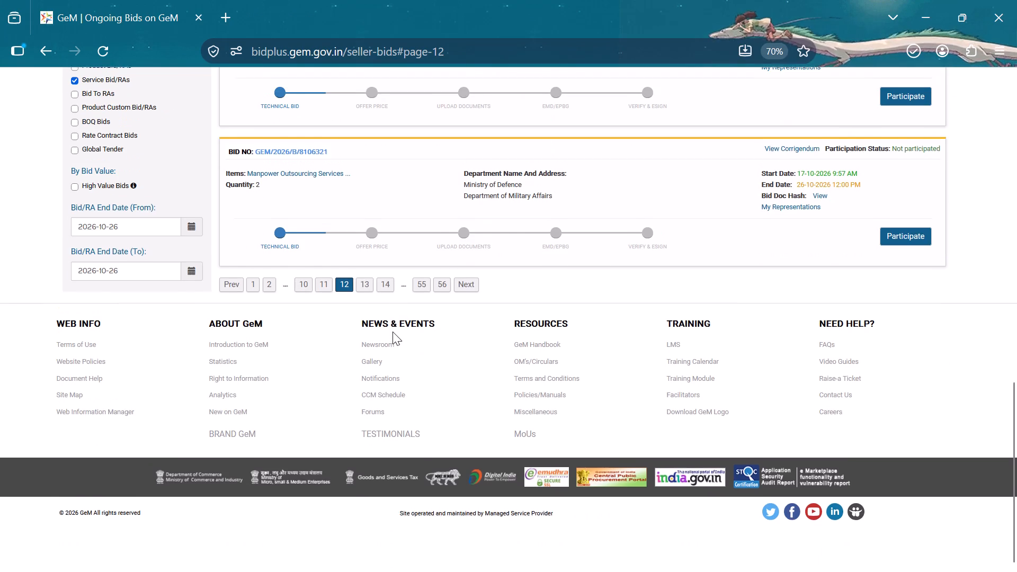
left_click(360, 326)
scroll(360, 326, "up", 2)
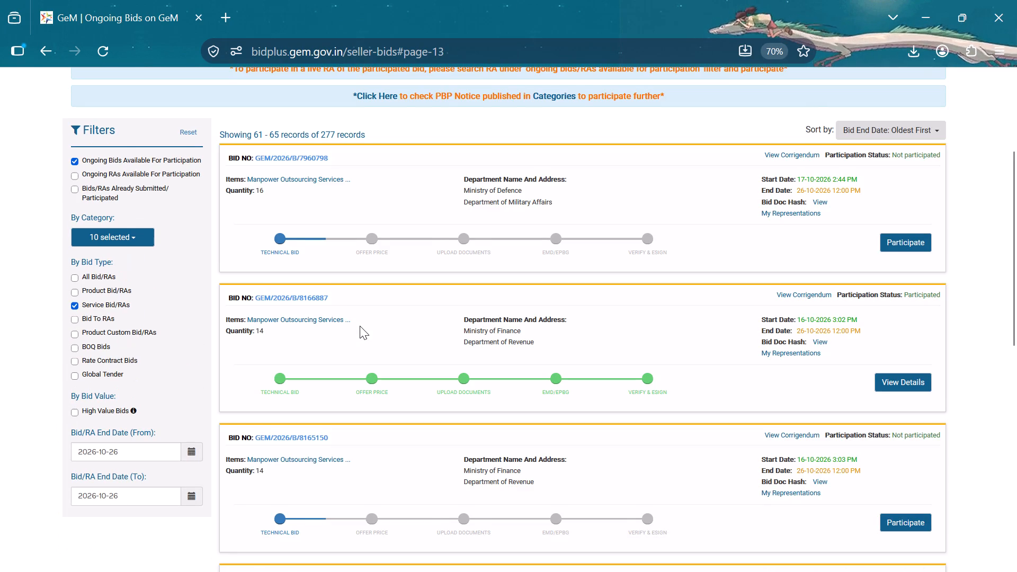
left_click(295, 161)
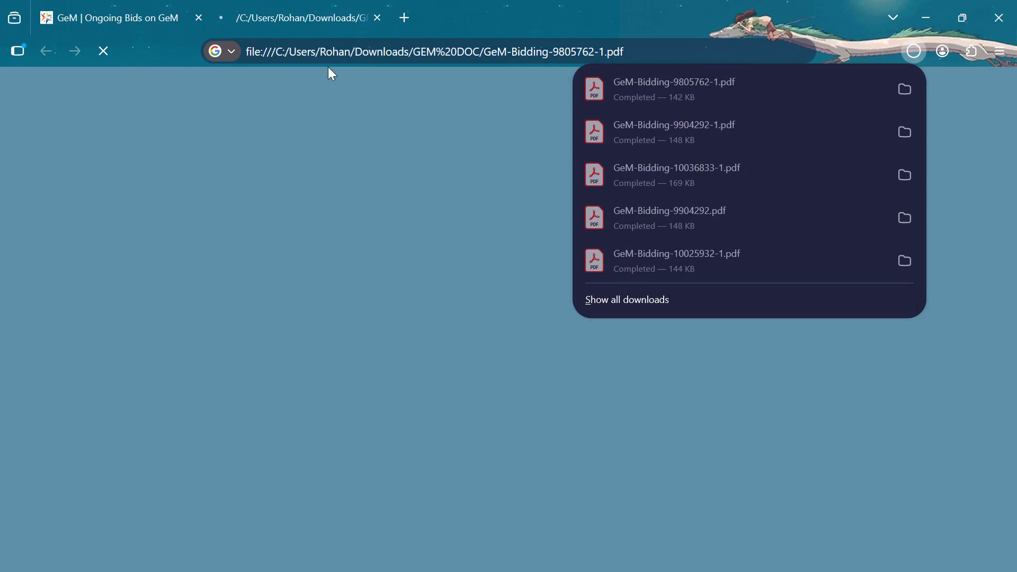
left_click(369, 17)
left_click(373, 16)
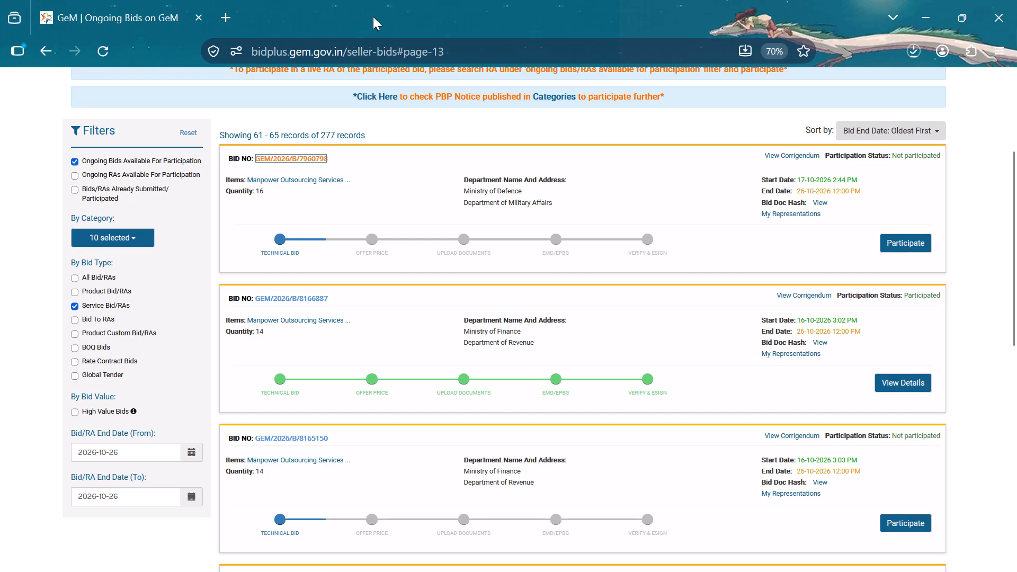
Download the document of Department of Revenue bid GEM/2026/B/8165150 and close the tab it opens in.
scroll(357, 300, "down", 4)
scroll(357, 300, "up", 1)
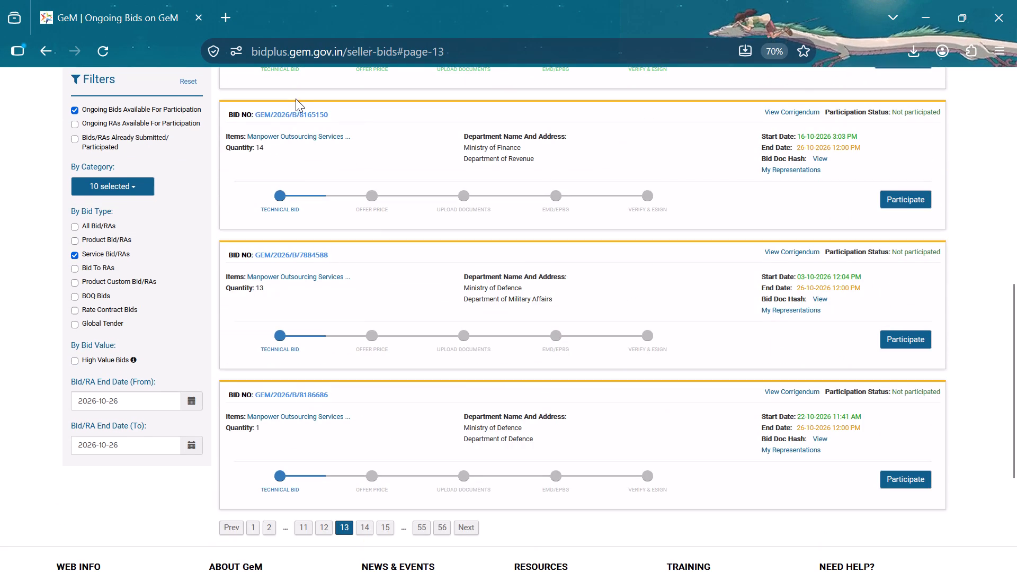
left_click(297, 118)
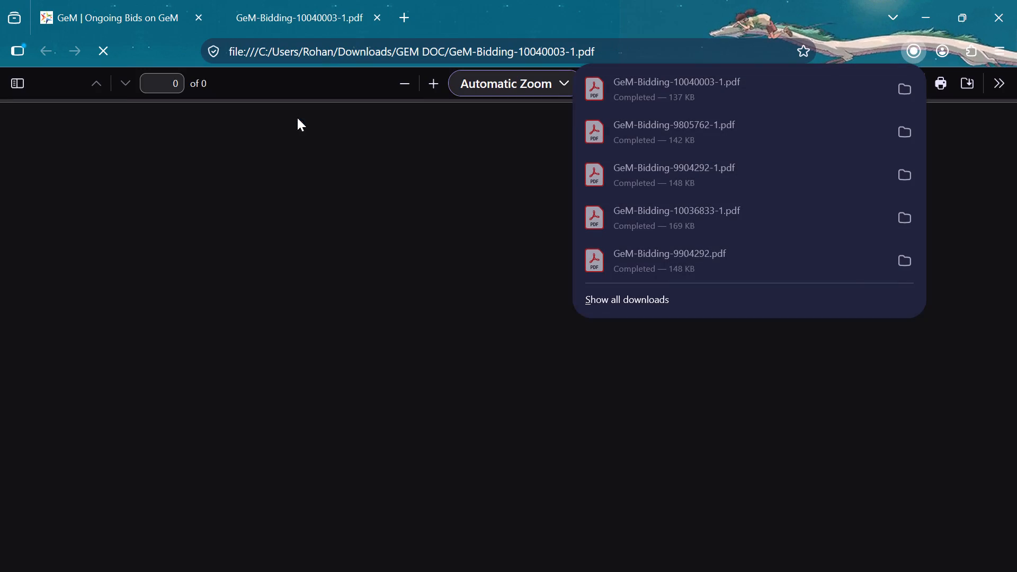
left_click_drag(297, 118, 381, 21)
left_click(381, 21)
Download the document of Military Affairs bid GEM/2026/B/7884588 and close the tab it opens in.
scroll(380, 158, "down", 1)
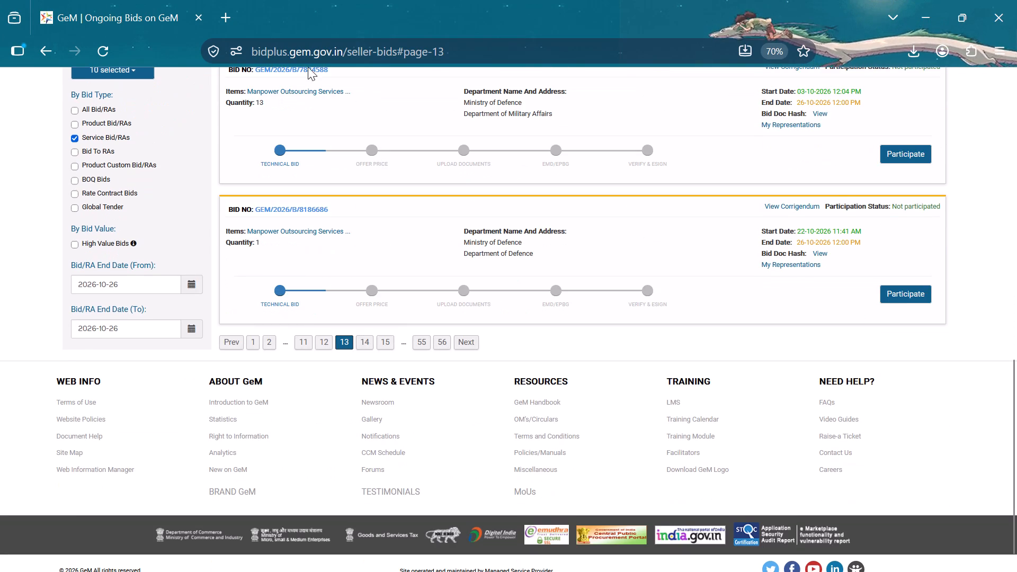
left_click(308, 71)
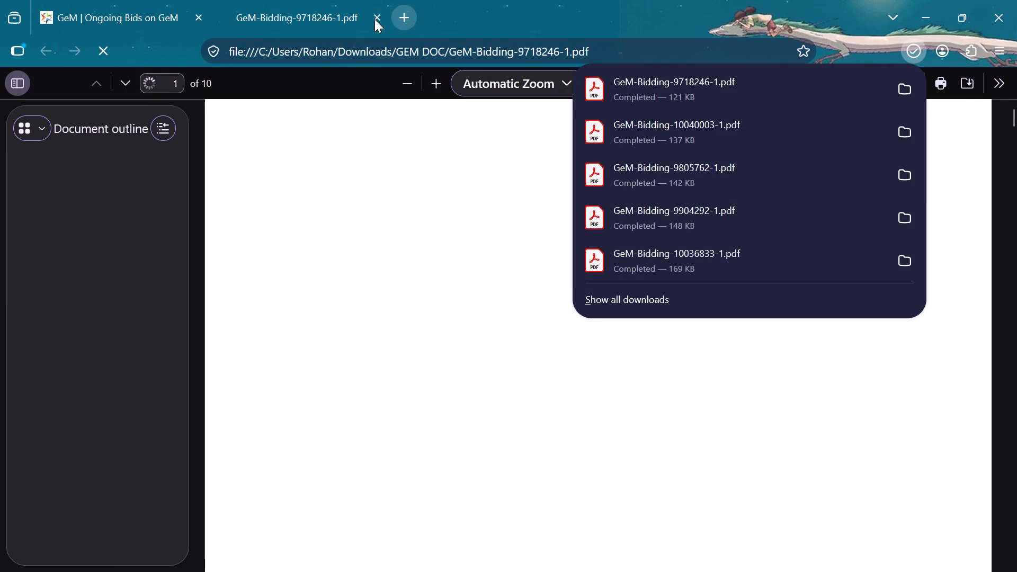
left_click(369, 18)
left_click(372, 18)
Go to results page 14, download the document of bid GEM/2026/B/8165150 and close the tab it opens in.
left_click(360, 339)
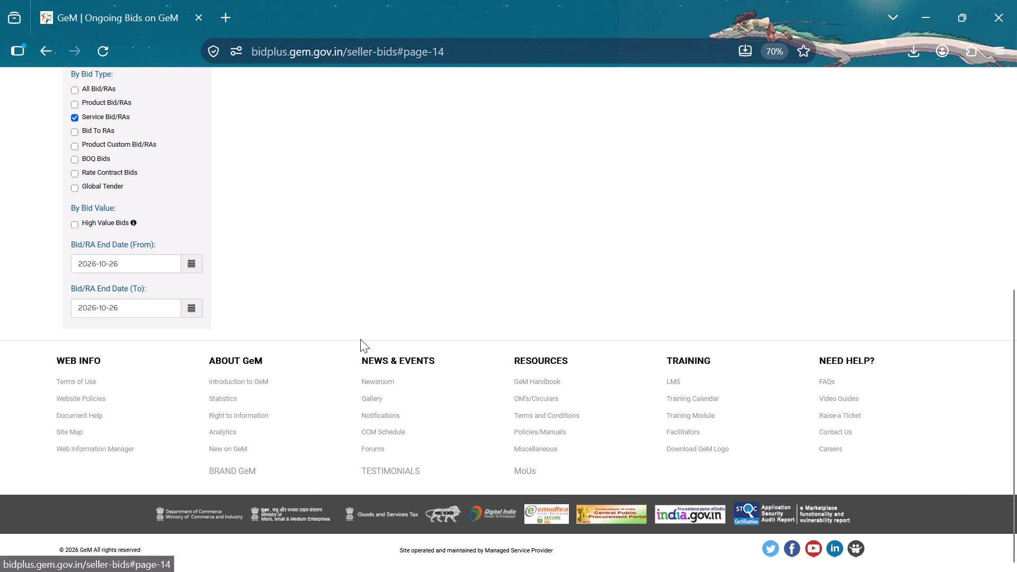
scroll(360, 339, "up", 1)
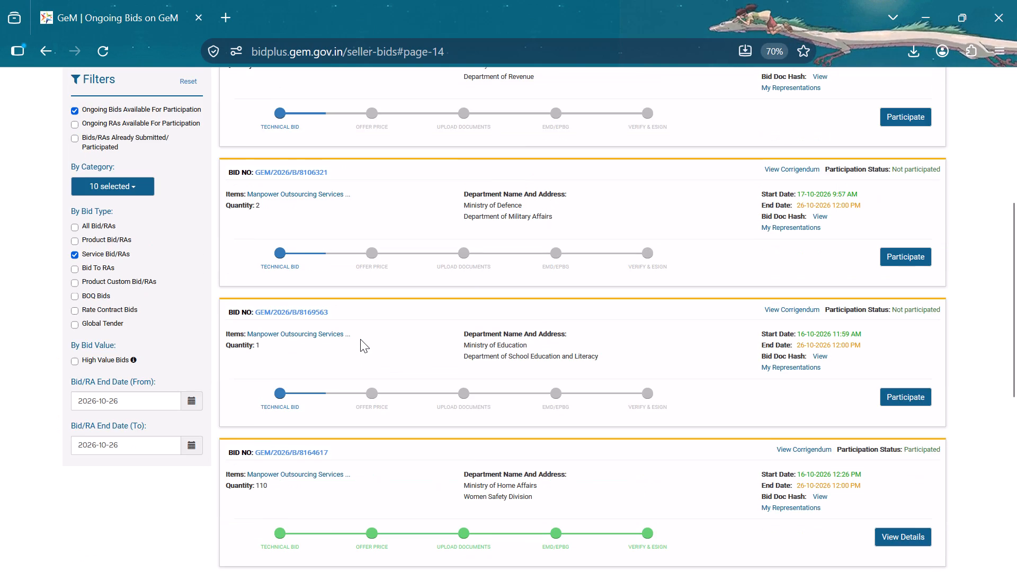
scroll(360, 339, "up", 2)
scroll(360, 339, "down", 1)
scroll(360, 339, "up", 2)
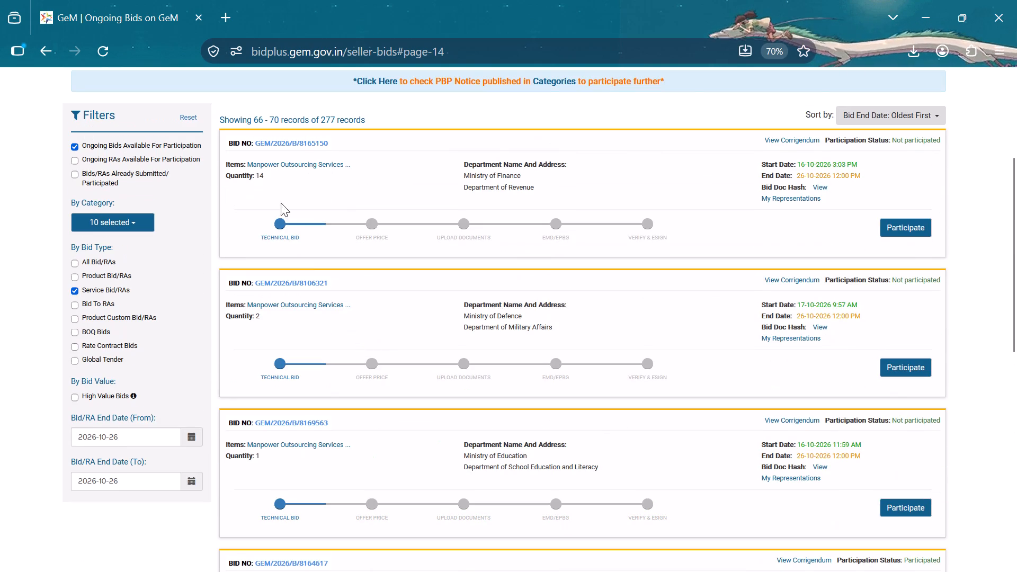
left_click(271, 142)
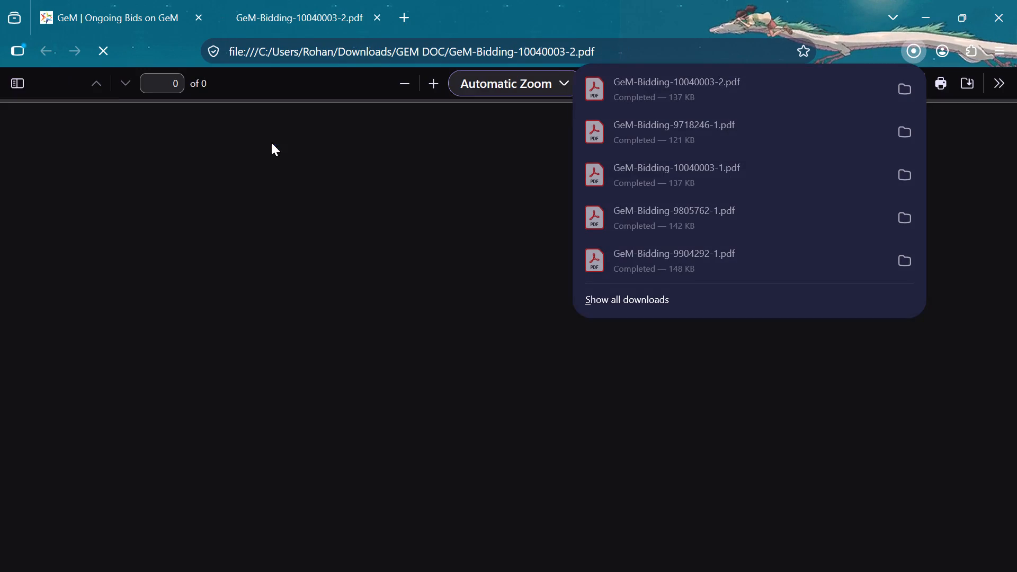
left_click(377, 15)
Download the document of Military Affairs bid GEM/2026/B/7960798 from results page 14 and close the tab it opens in.
scroll(345, 139, "down", 4)
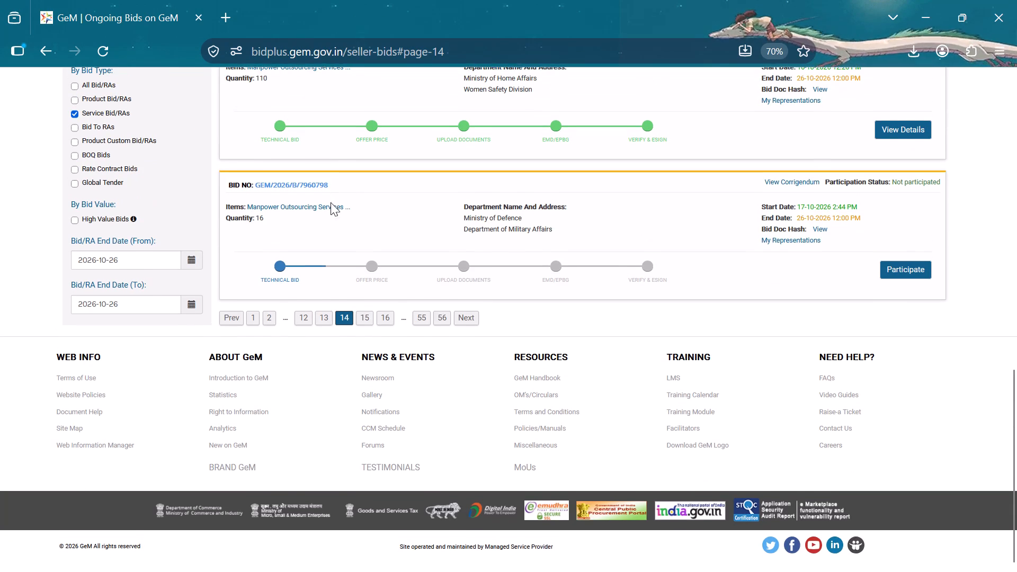
left_click(314, 196)
left_click(316, 190)
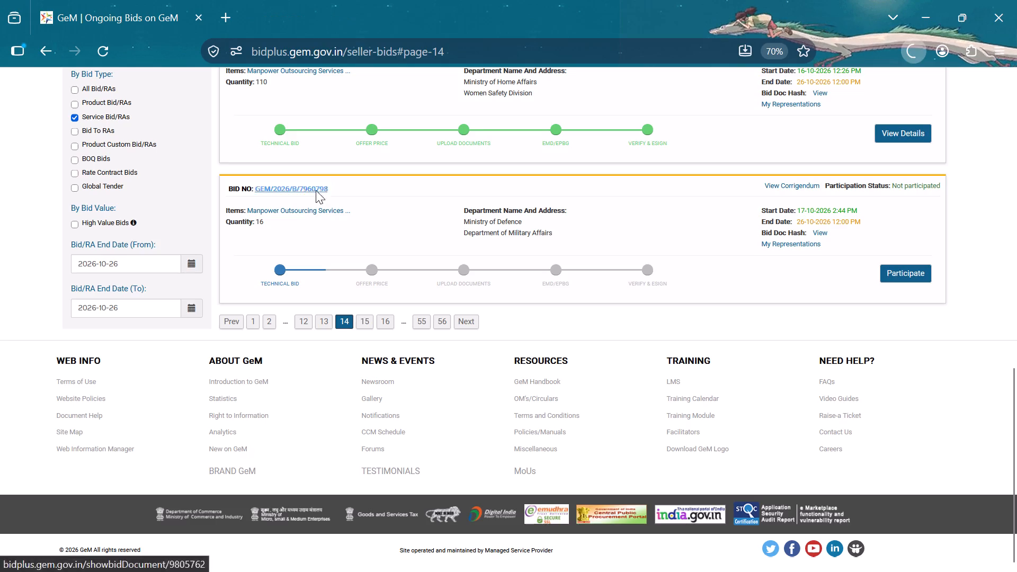
left_click(367, 20)
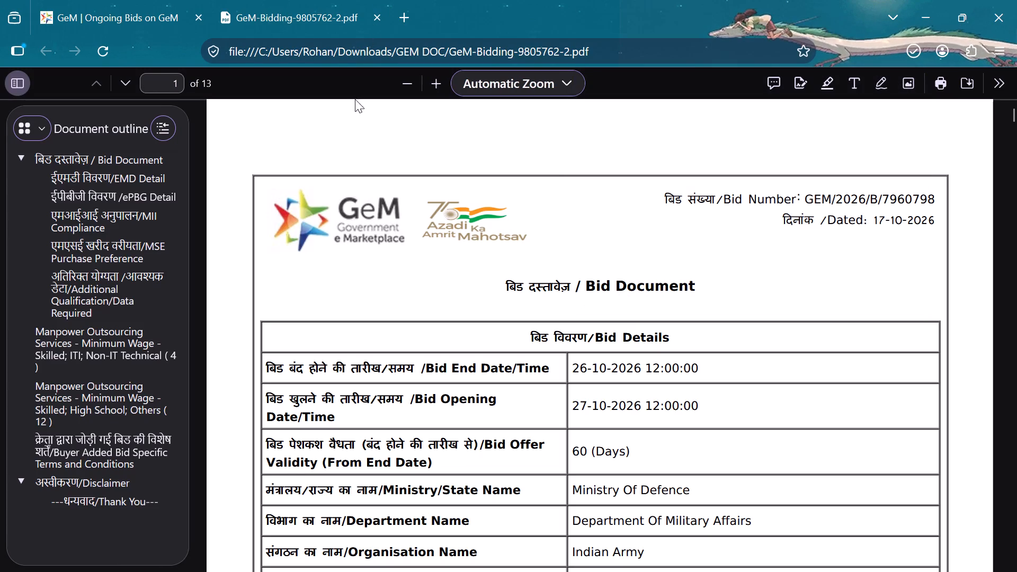
left_click(372, 20)
Go to results page 15, download the document of bid GEM/2026/B/8133133 and close the tab it opens in.
scroll(356, 404, "down", 2)
left_click(370, 333)
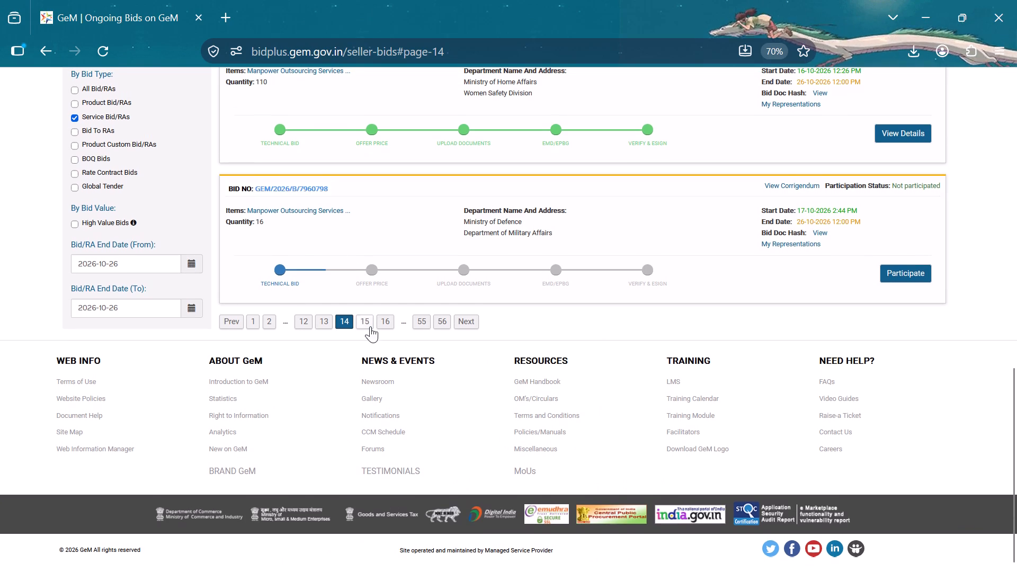
left_click(370, 326)
scroll(370, 326, "up", 1)
scroll(370, 326, "down", 2)
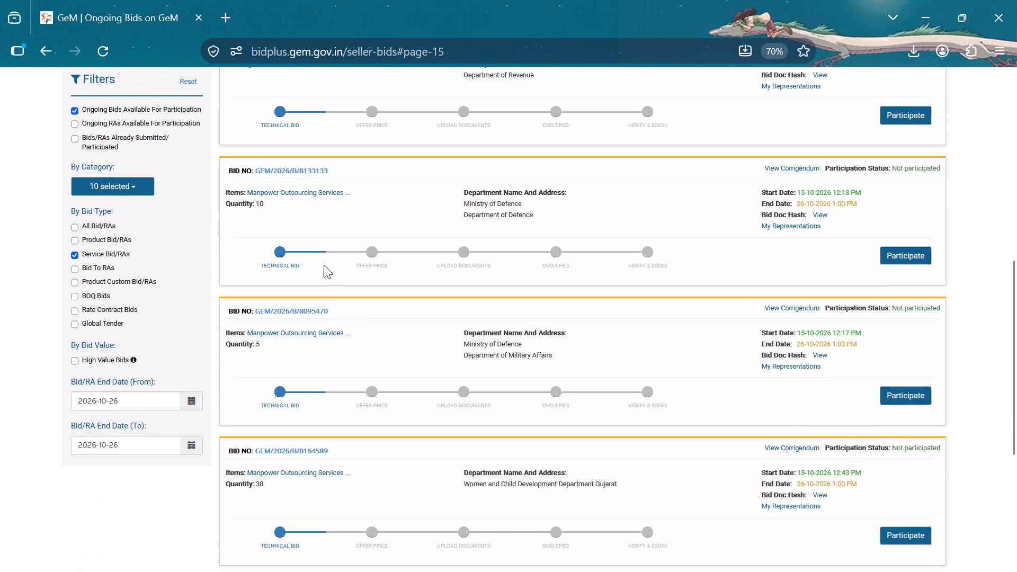
left_click(296, 173)
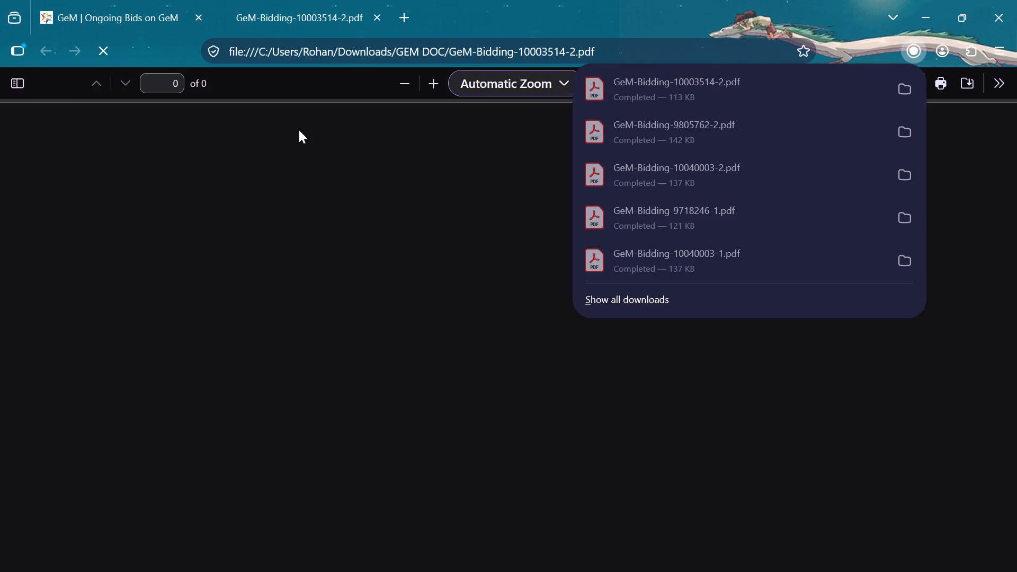
left_click(381, 15)
Download the document of Women and Child Development bid GEM/2026/B/8164589 and close the tab it opens in.
scroll(358, 340, "down", 2)
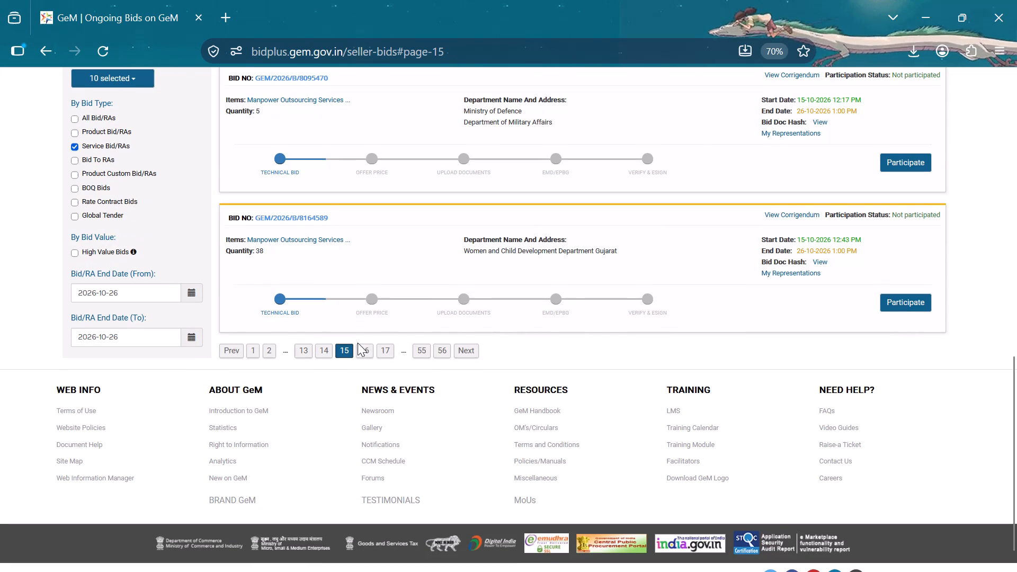
left_click(309, 218)
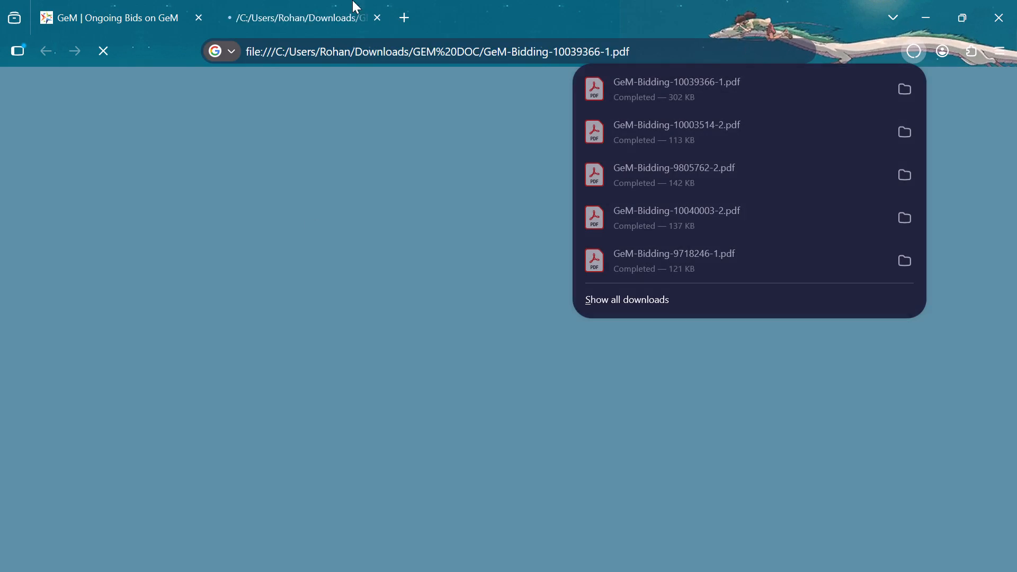
left_click(377, 9)
left_click(376, 17)
scroll(312, 233, "down", 5)
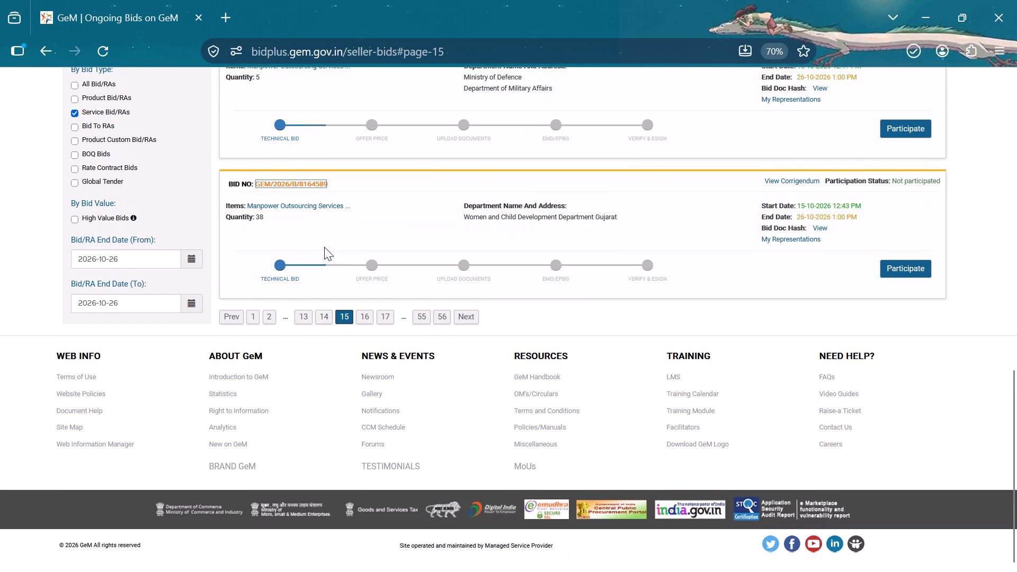
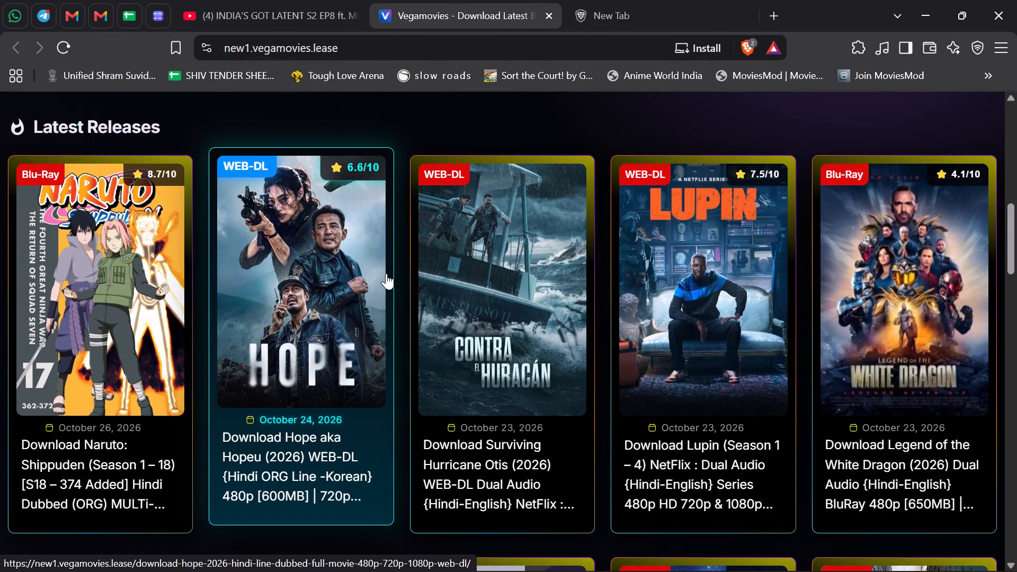
Open the Legend of the White Dragon and Frankenstein (2025) The Reborn Cut pages in new tabs from the Vegamovies latest releases.
right_click(846, 475, "ctrl")
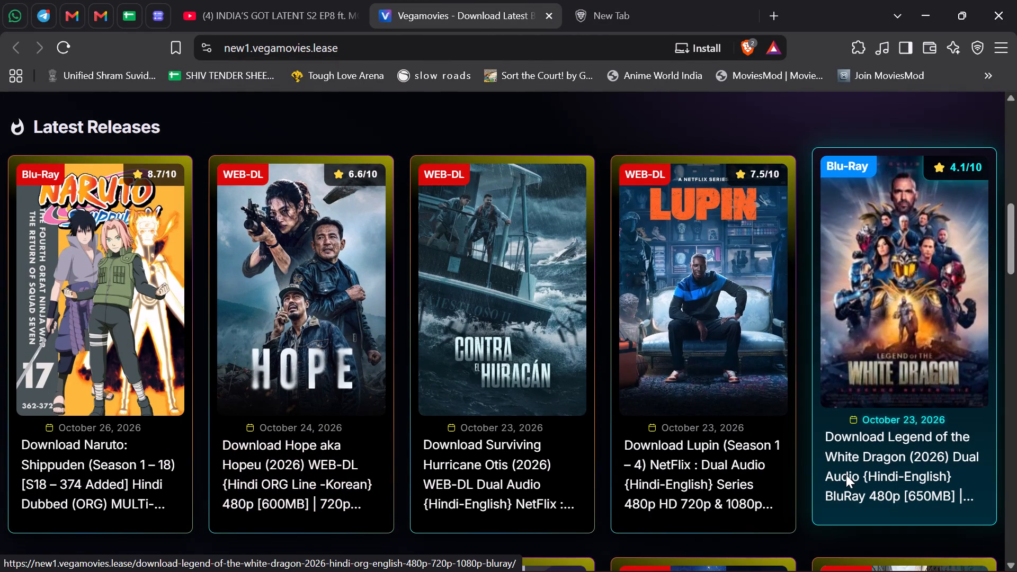
left_click(716, 234, "ctrl")
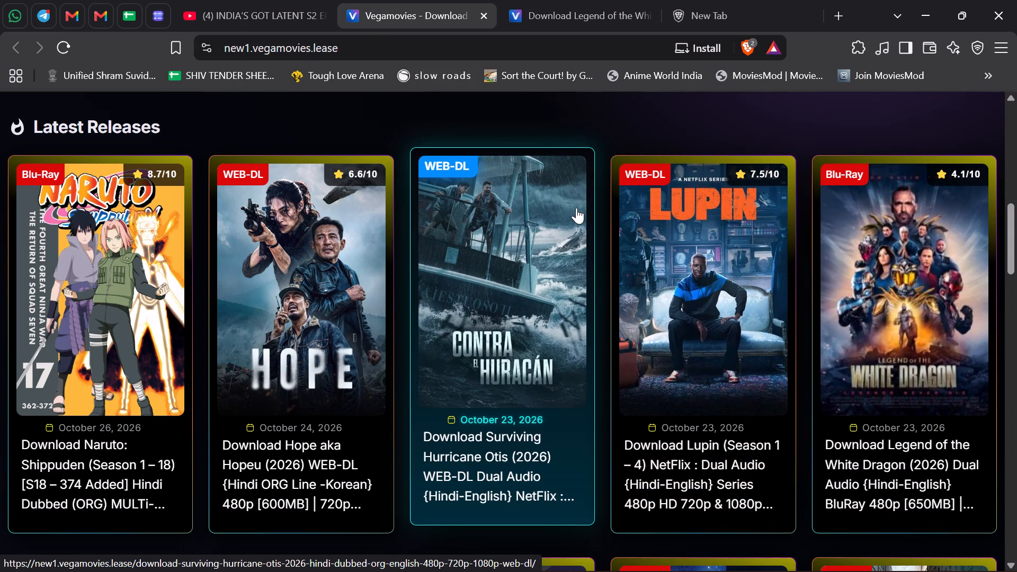
scroll(576, 208, "down", 2, "ctrl")
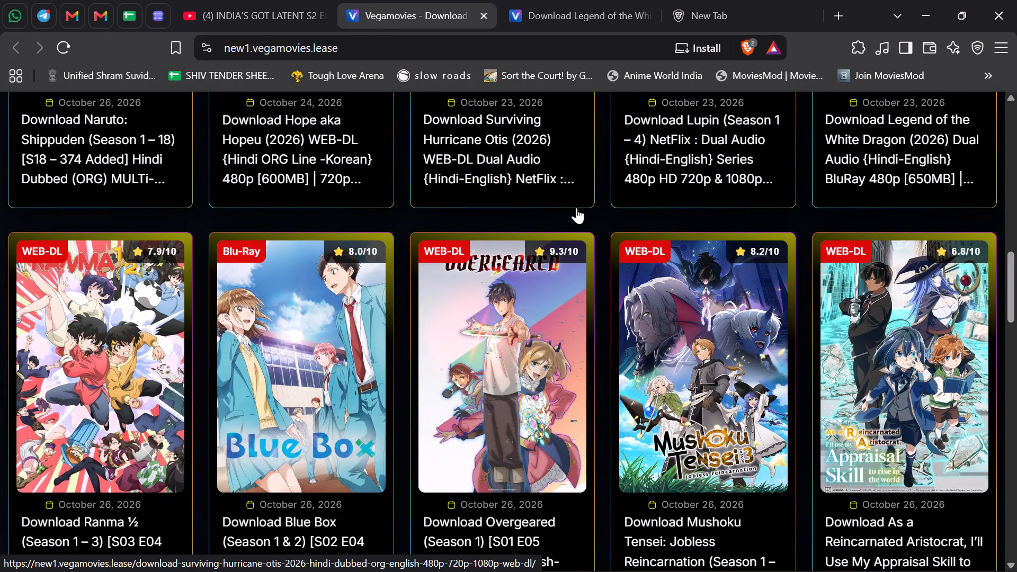
scroll(576, 208, "down", 1, "ctrl")
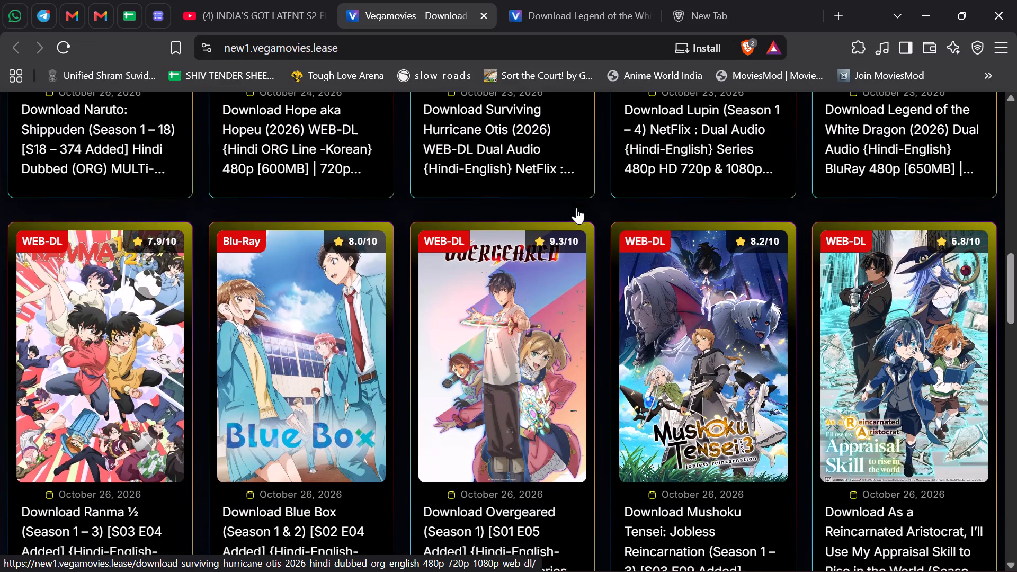
scroll(576, 208, "down", 3, "ctrl")
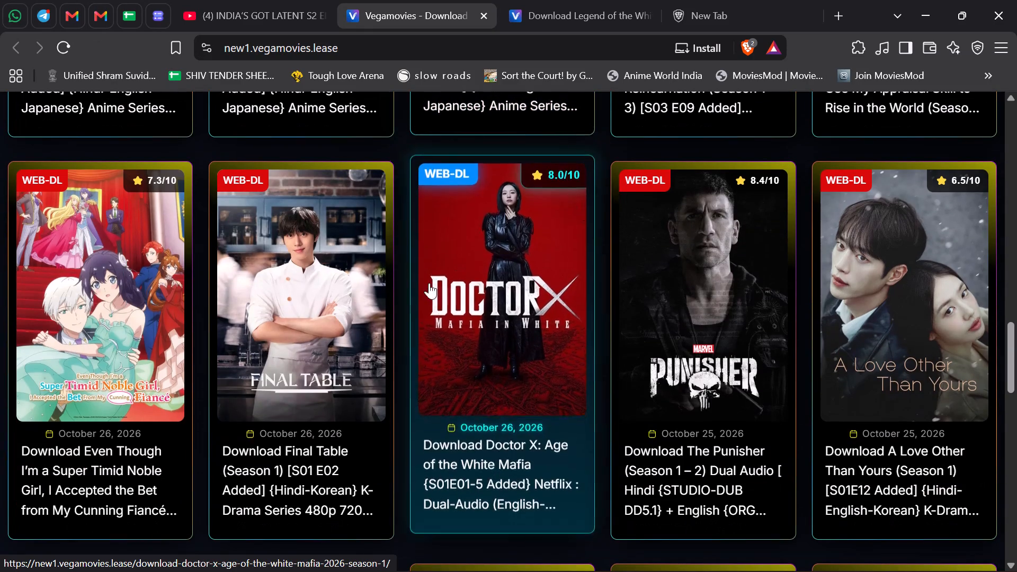
scroll(409, 290, "down", 3, "ctrl")
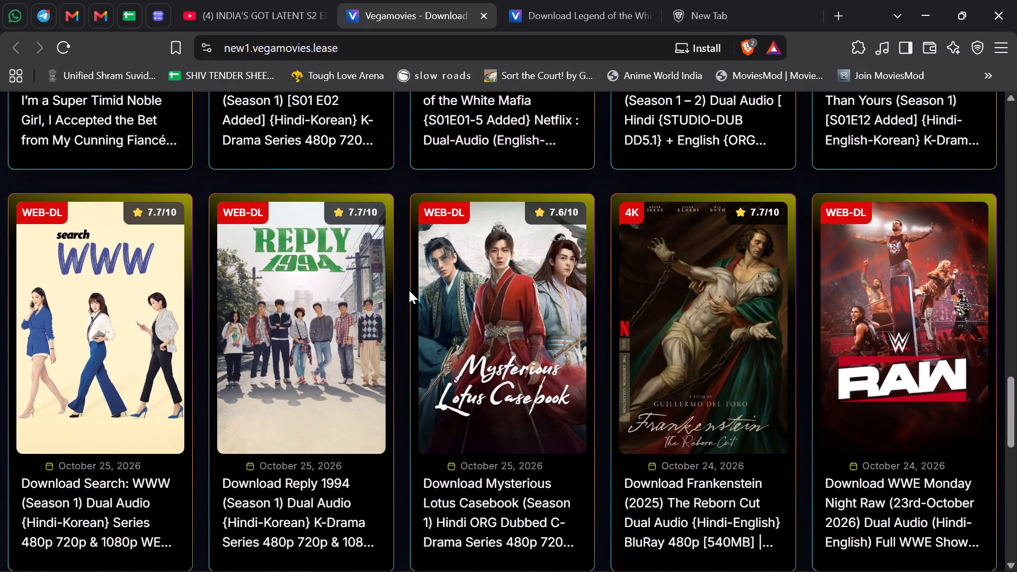
scroll(409, 290, "down", 1, "ctrl")
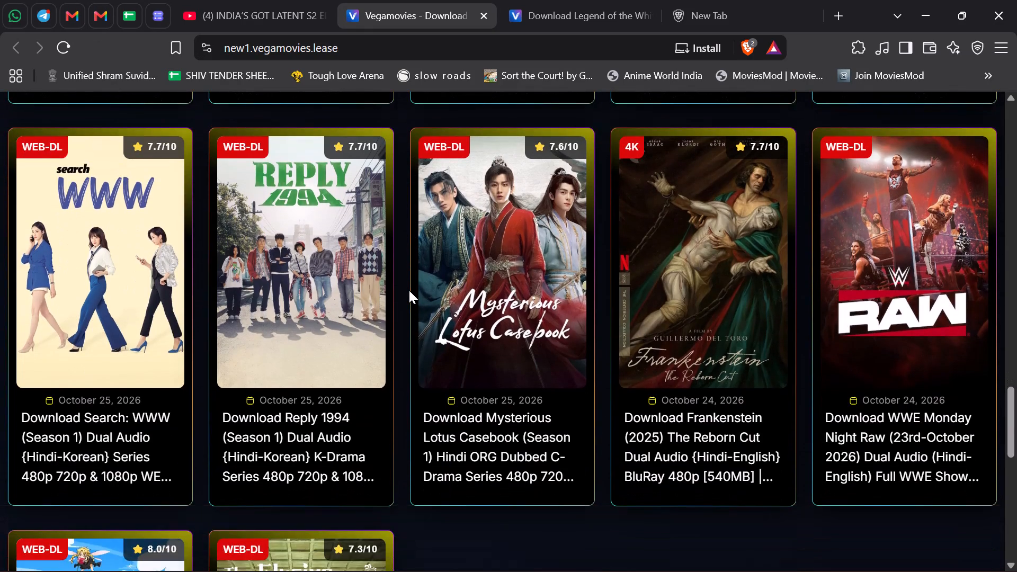
right_click(647, 440, "ctrl")
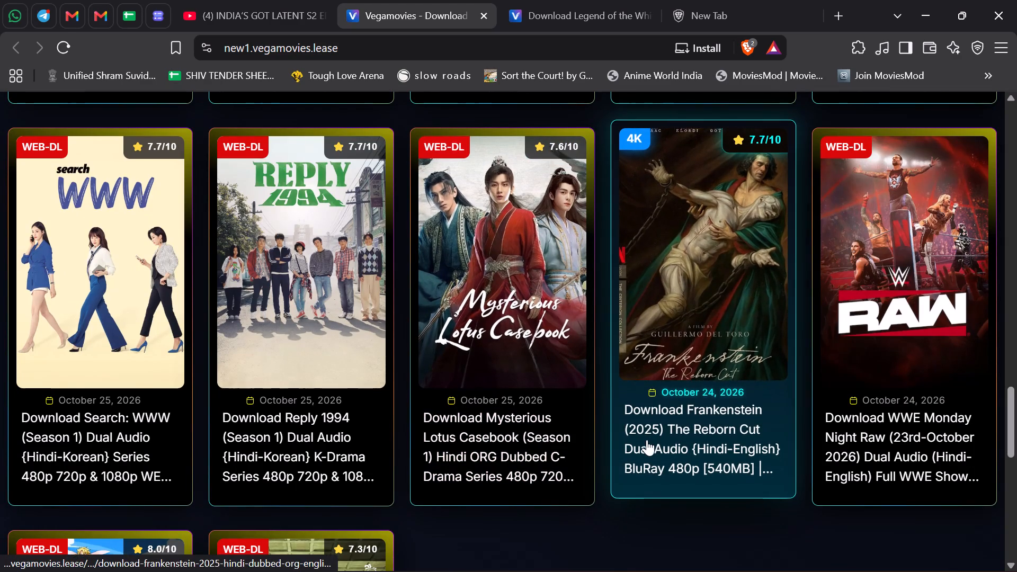
left_click(685, 193, "ctrl")
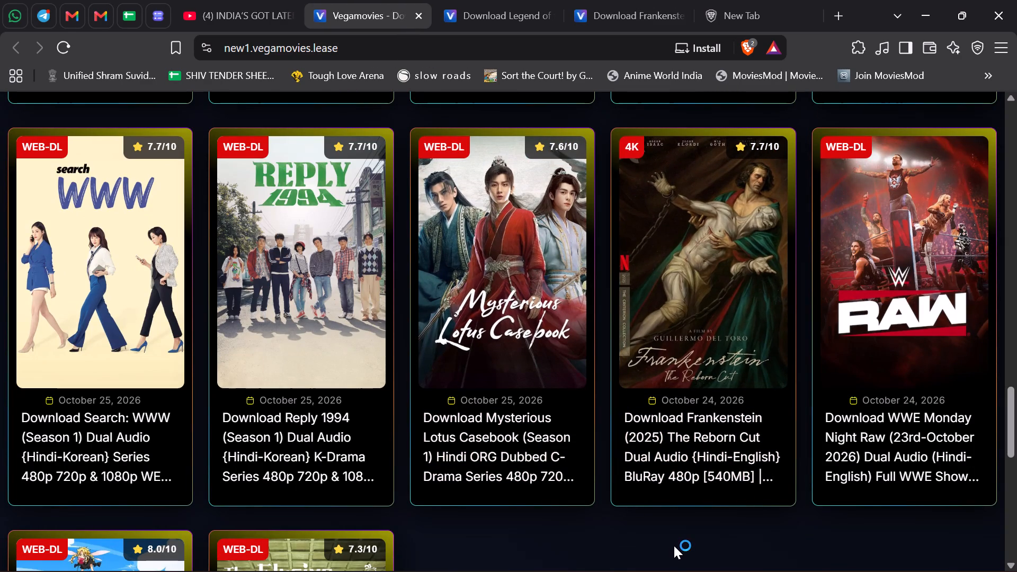
Go to page 2 of the Vegamovies listing.
scroll(674, 546, "down", 2, "ctrl")
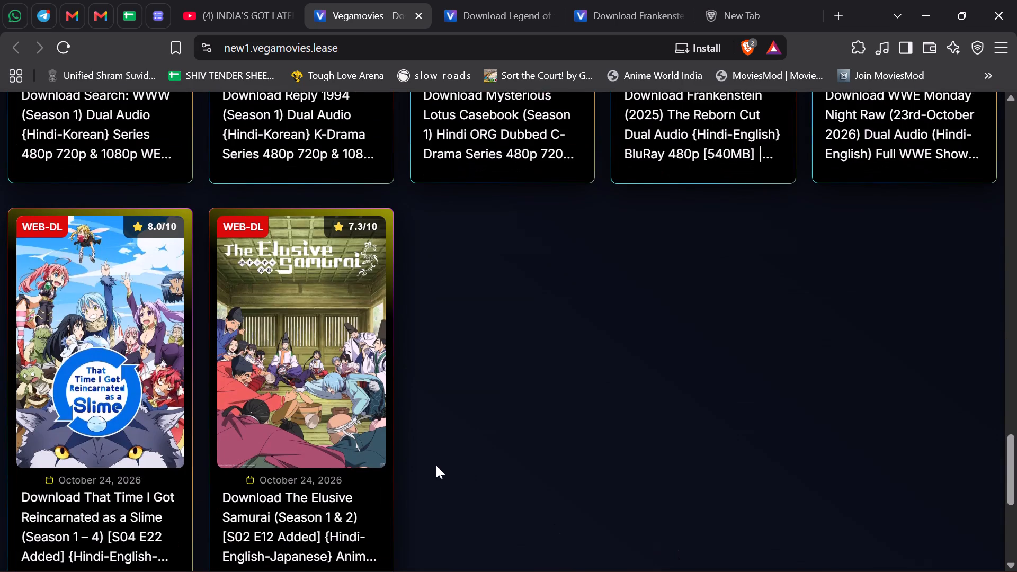
scroll(436, 465, "down", 4, "ctrl")
left_click(501, 290, "ctrl")
Switch back to the GeM bids in Firefox, download the document of Department of Fisheries bid GEM/2026/B/8141903 and close the tab it opens in.
key("ctrl+super+Left")
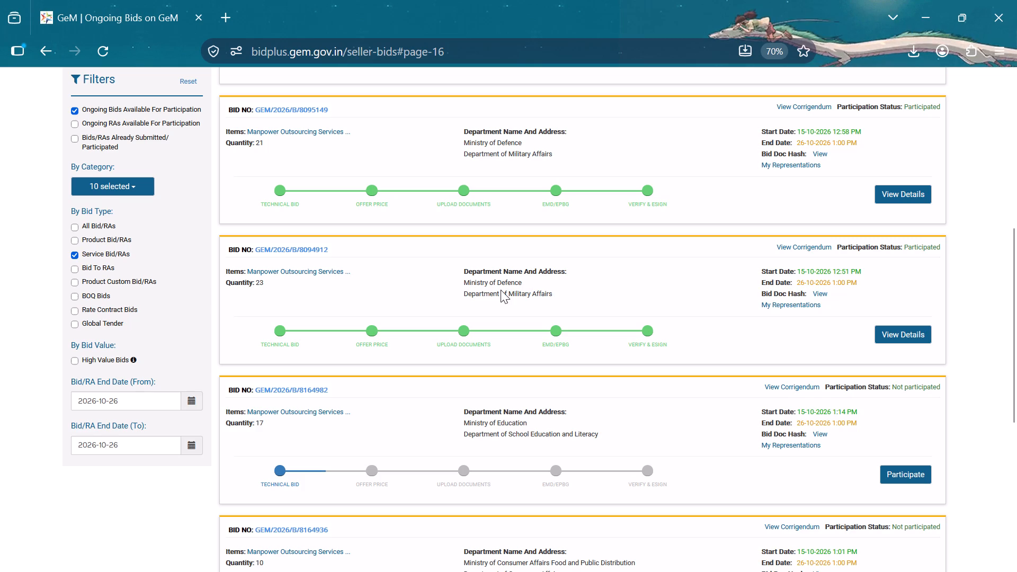
scroll(501, 290, "up", 2)
scroll(501, 290, "down", 1)
scroll(501, 290, "up", 2)
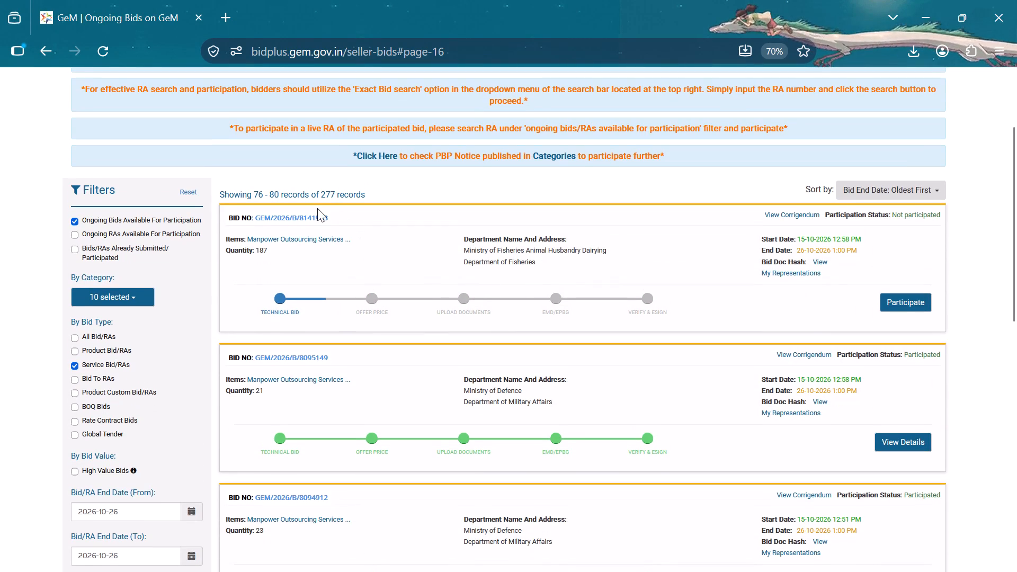
left_click(317, 208)
left_click(315, 212)
left_click(308, 225)
left_click(308, 225)
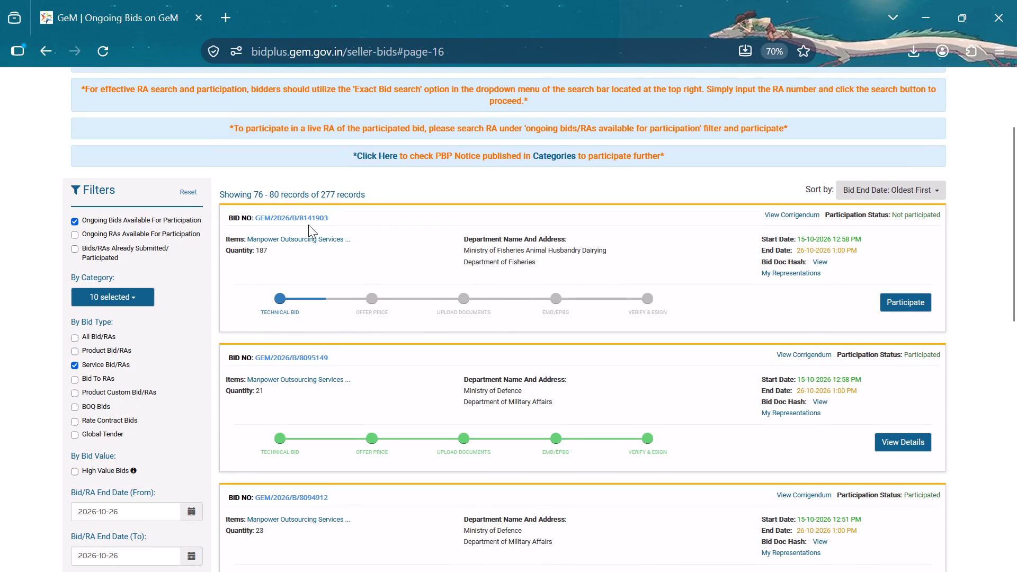
left_click(309, 216)
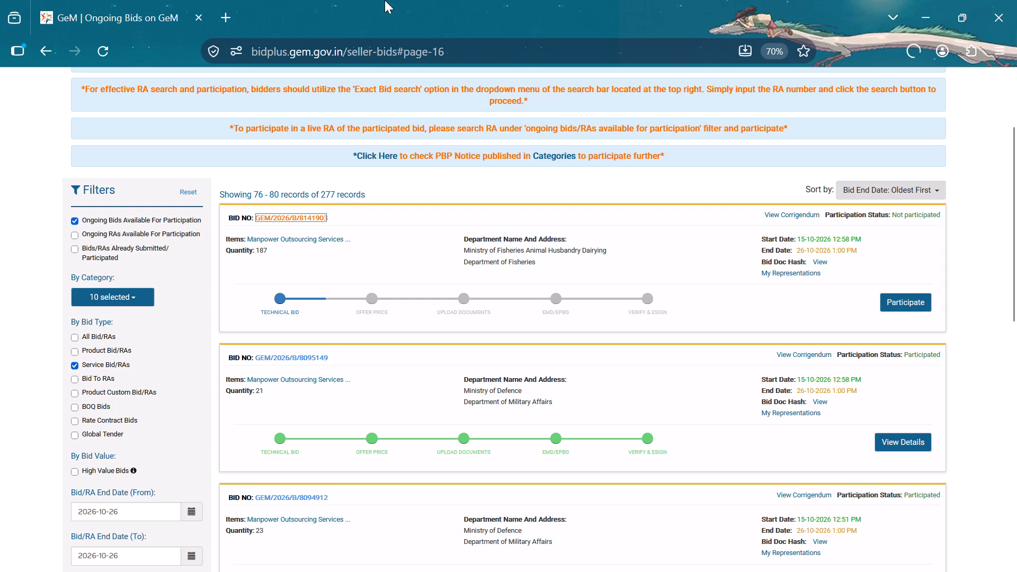
left_click(383, 17)
Download the document of School Education and Literacy bid GEM/2026/B/8164982 from results page 16 and close the tab it opens in.
scroll(389, 377, "down", 2)
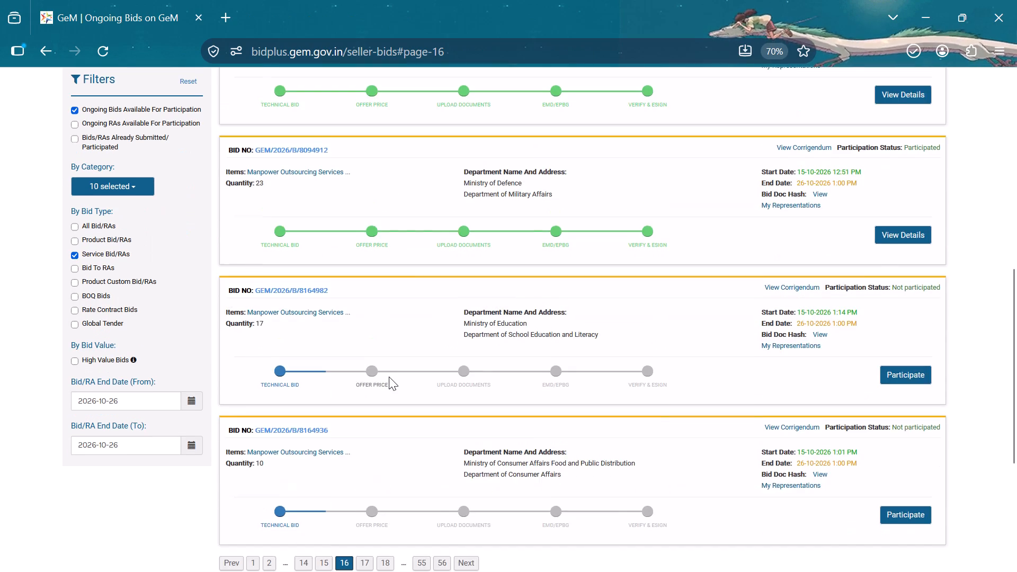
scroll(389, 377, "down", 2)
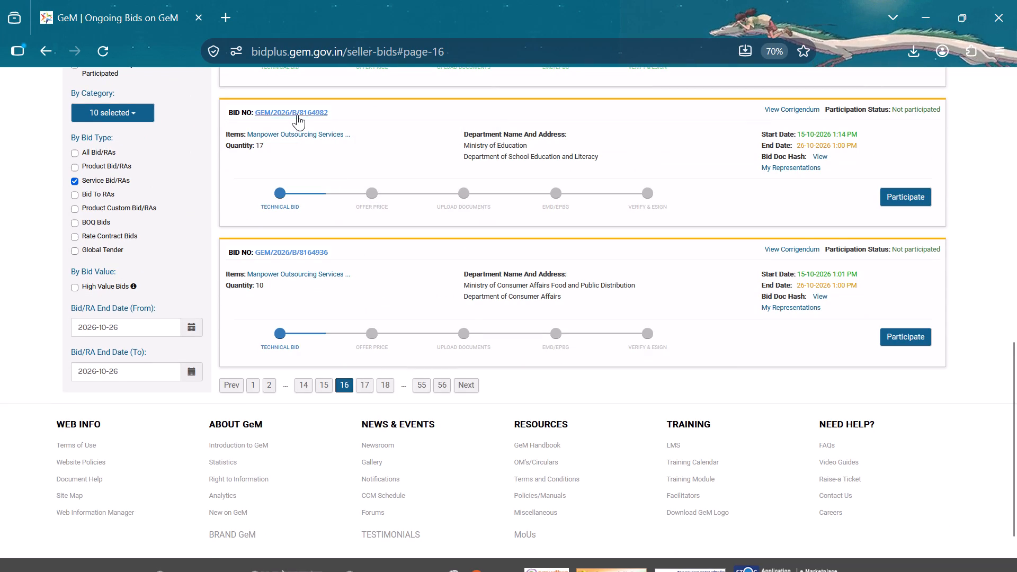
left_click(297, 114)
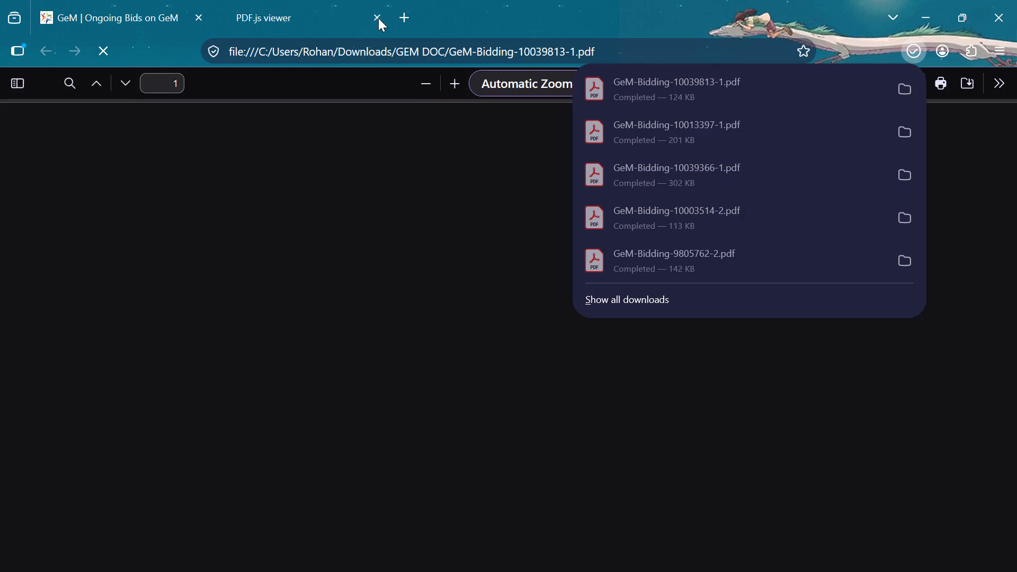
left_click(381, 15)
Download the document of Consumer Affairs bid GEM/2026/B/8164936 and close the tab it opens in.
left_click(288, 249)
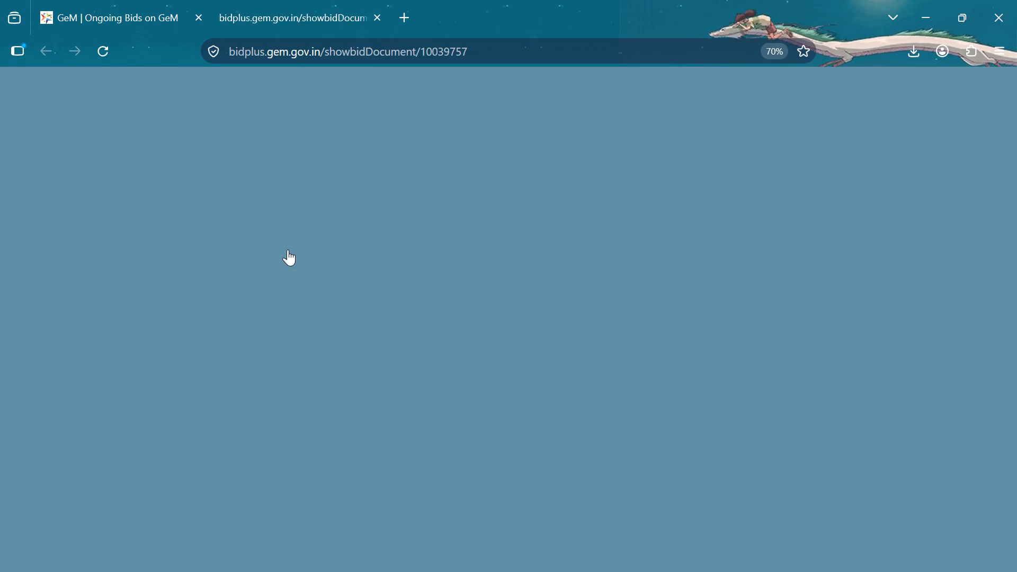
left_click(378, 27)
left_click(380, 23)
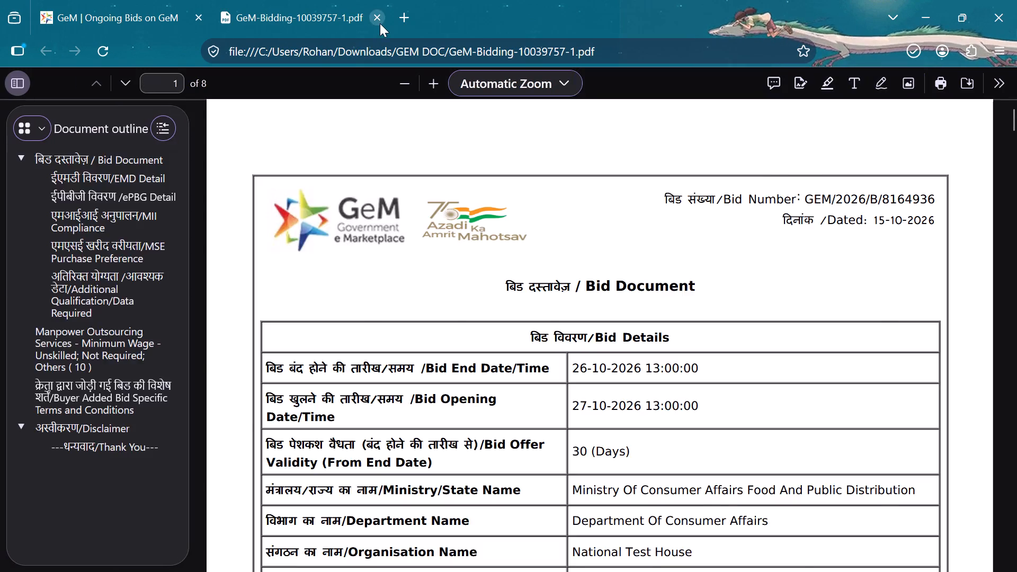
Go to results page 17 of the GeM bids.
left_click(368, 385)
Switch to Brave, look over the Legend of the White Dragon page and close its tab.
key("ctrl+super+Right")
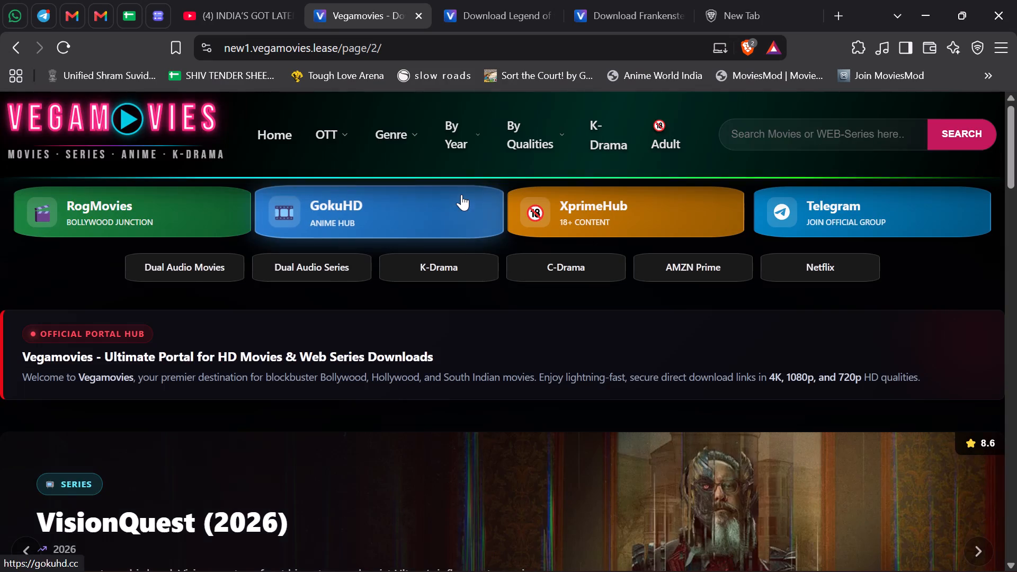
left_click(477, 0)
scroll(441, 285, "down", 10)
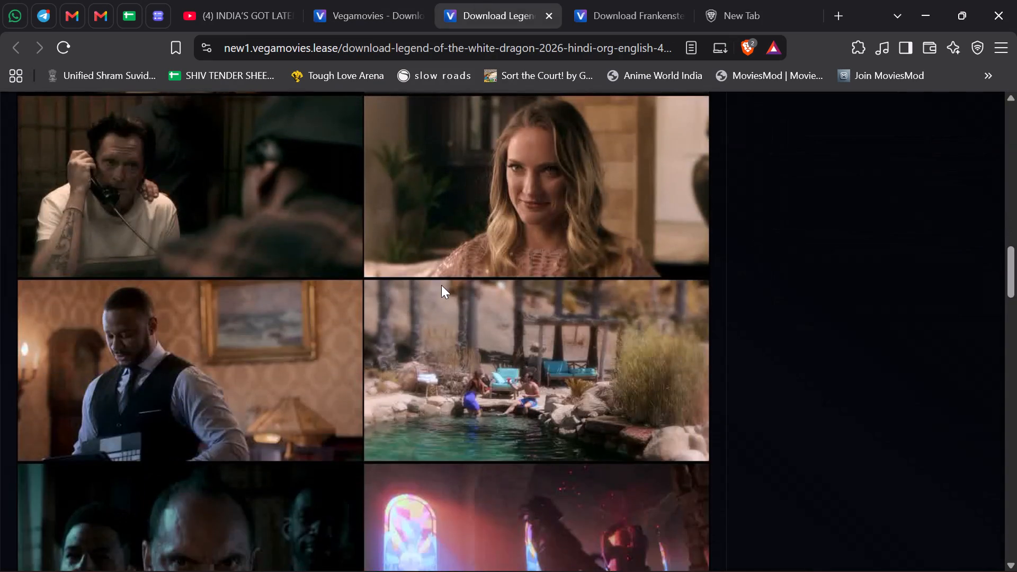
scroll(441, 285, "down", 3)
scroll(441, 285, "up", 2)
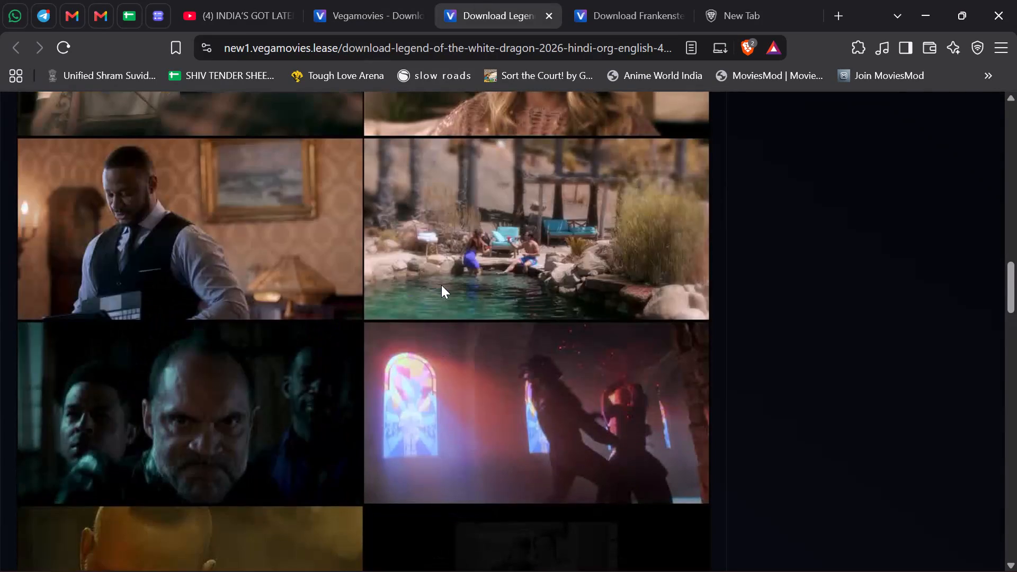
scroll(441, 285, "up", 4)
left_click(588, 0)
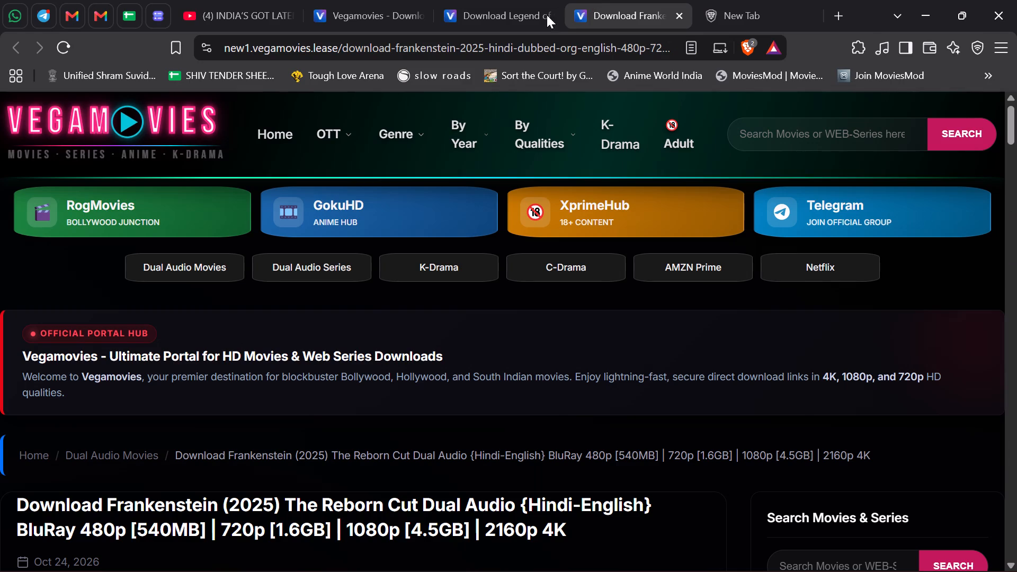
left_click(548, 12)
Look through the Frankenstein (2025) The Reborn Cut page down to its download section and close its tab.
scroll(504, 351, "down", 11)
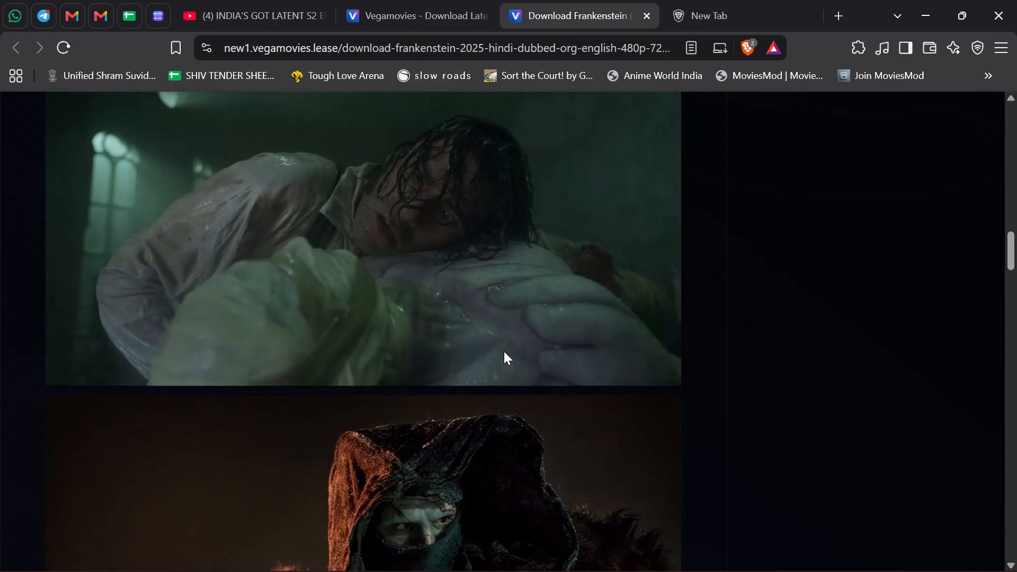
scroll(504, 351, "down", 8)
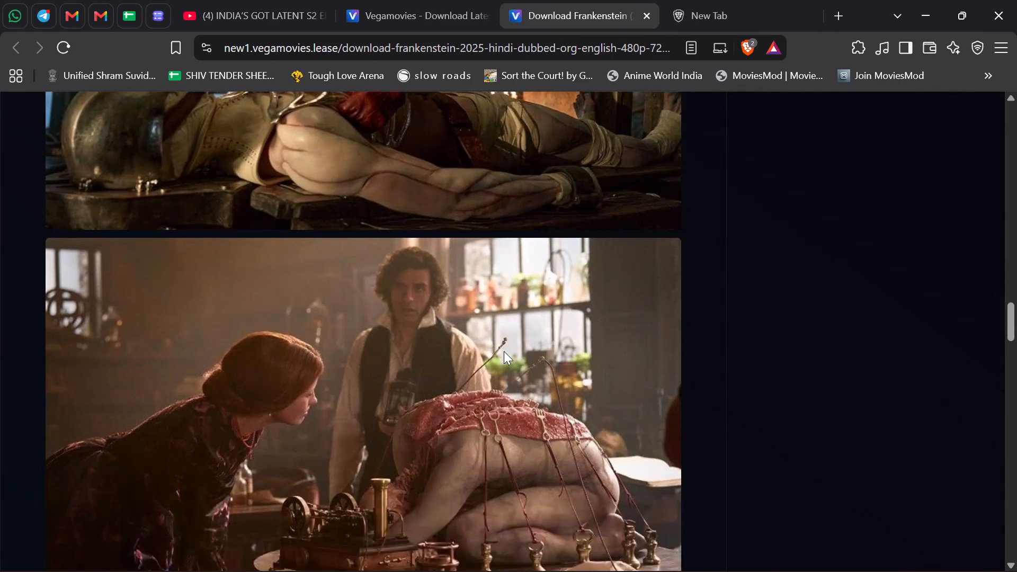
scroll(504, 351, "down", 4)
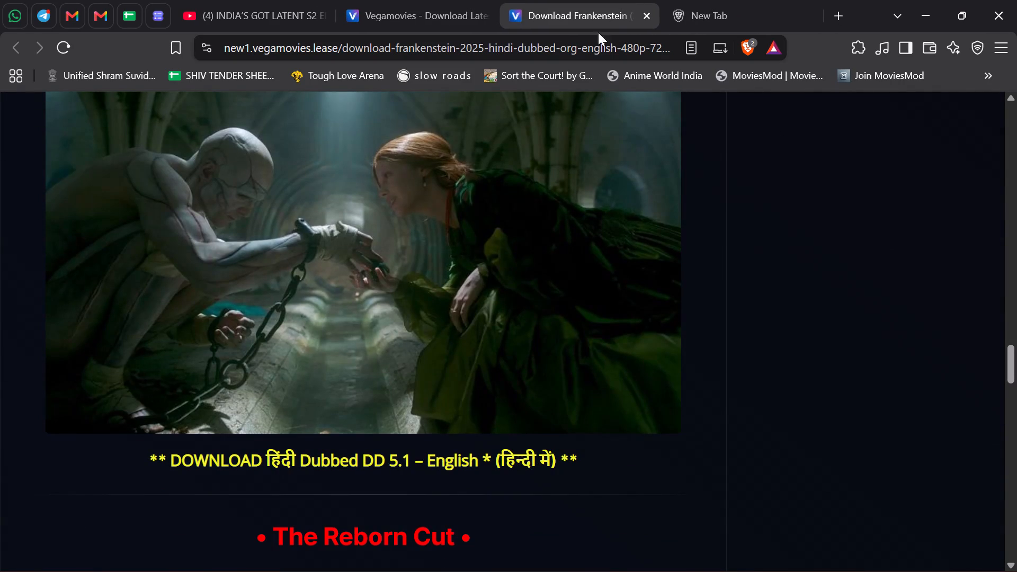
left_click(644, 18)
Look over the movie and series listings on page 2 of Vegamovies.
scroll(399, 341, "down", 4)
scroll(399, 341, "up", 1)
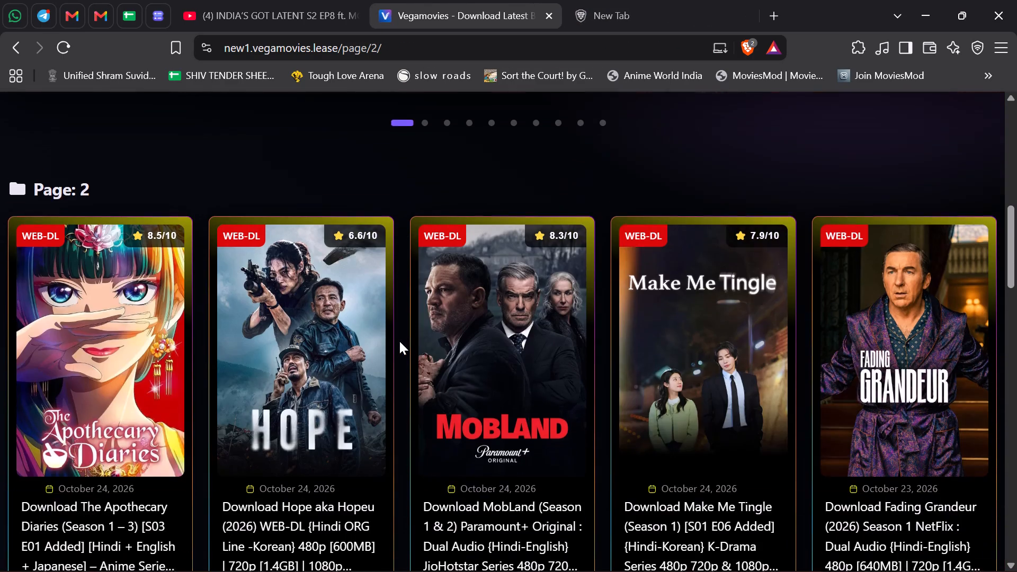
scroll(399, 341, "up", 1)
right_click(418, 181)
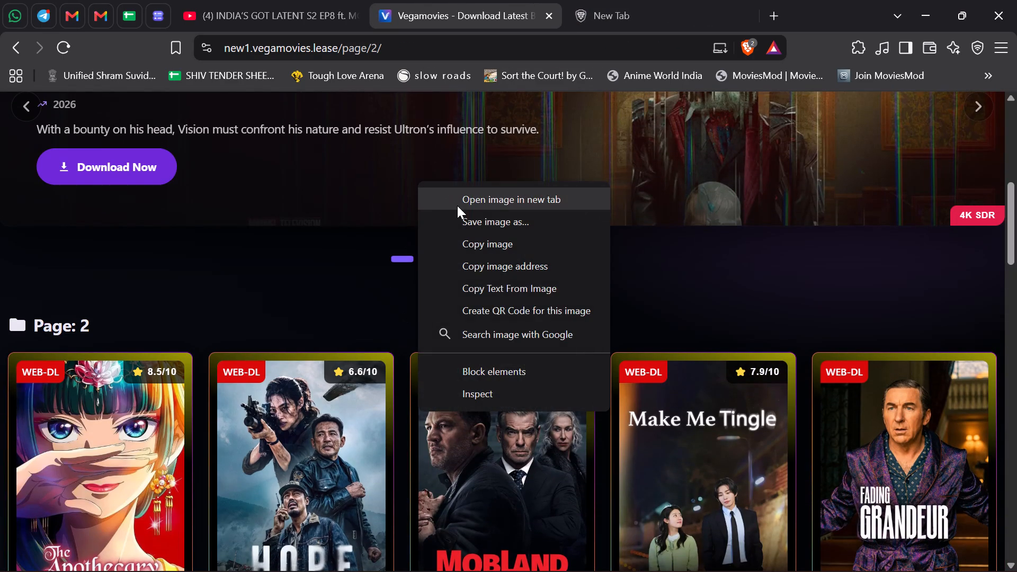
left_click(327, 299)
scroll(327, 299, "down", 3)
Switch back to the GeM bids in Firefox, review results pages 17 and 18, and move on to page 19.
key("ctrl+super+Left")
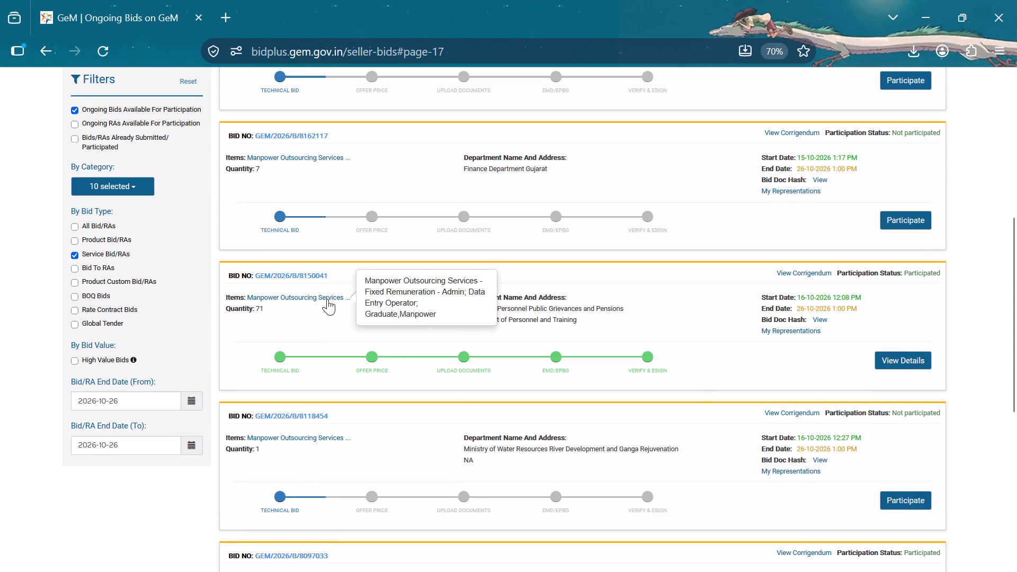
scroll(327, 299, "down", 2)
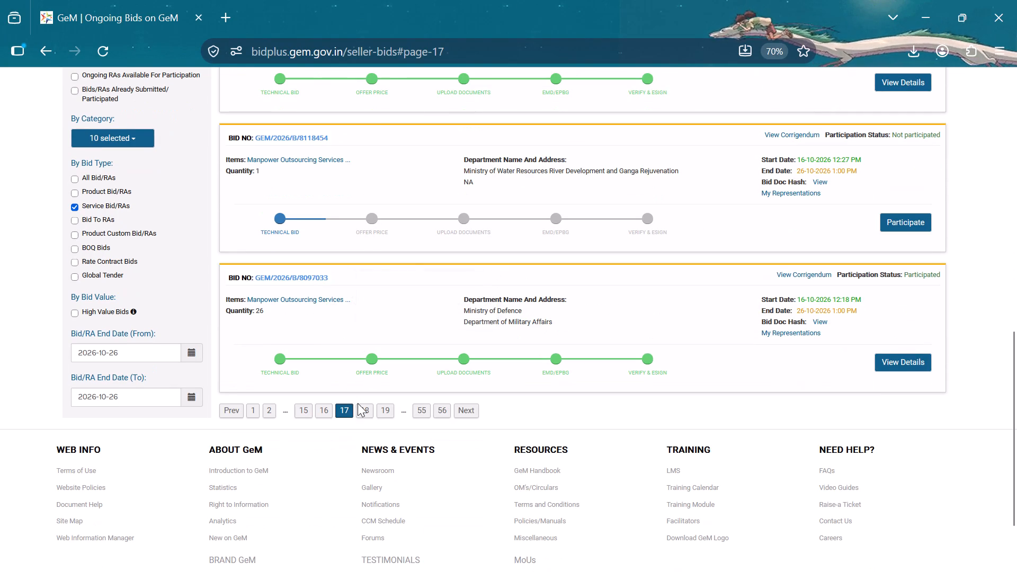
left_click(361, 408)
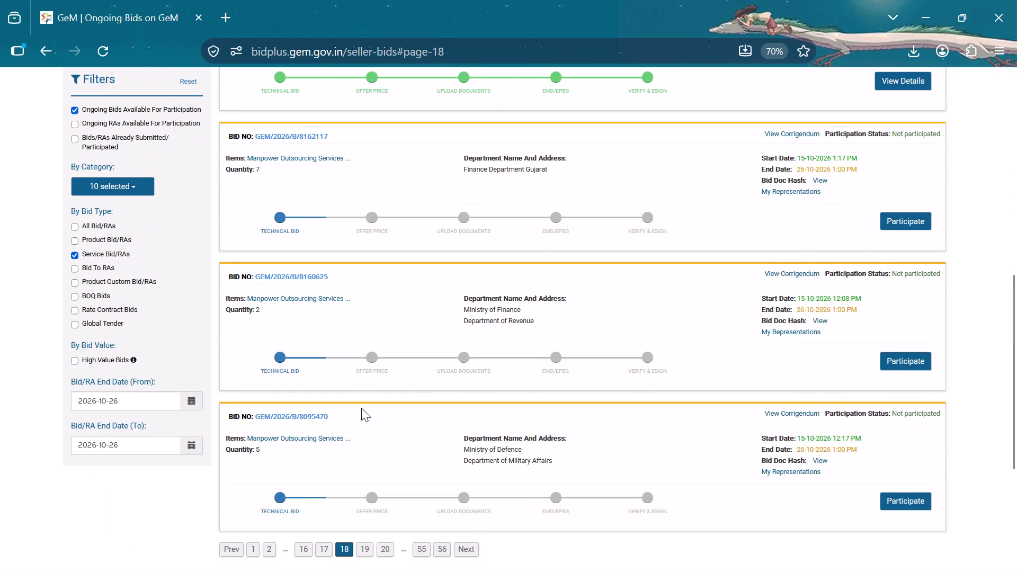
scroll(361, 408, "down", 1)
left_click(367, 392)
Review results page 19, download the document of bid GEM/2026/B/8147582 and close its PDF tab.
scroll(367, 392, "up", 1)
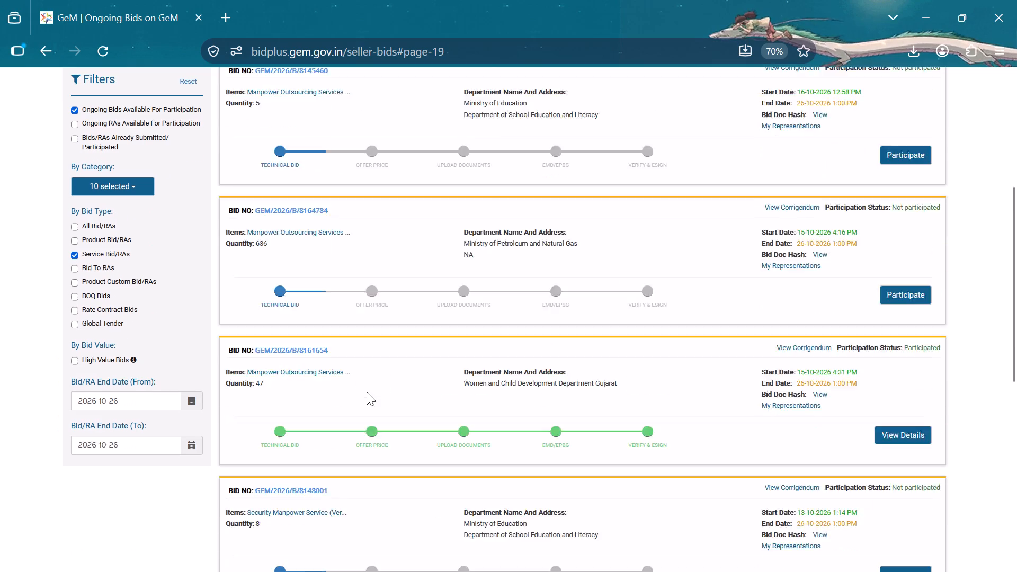
scroll(367, 392, "up", 1)
scroll(341, 273, "down", 3)
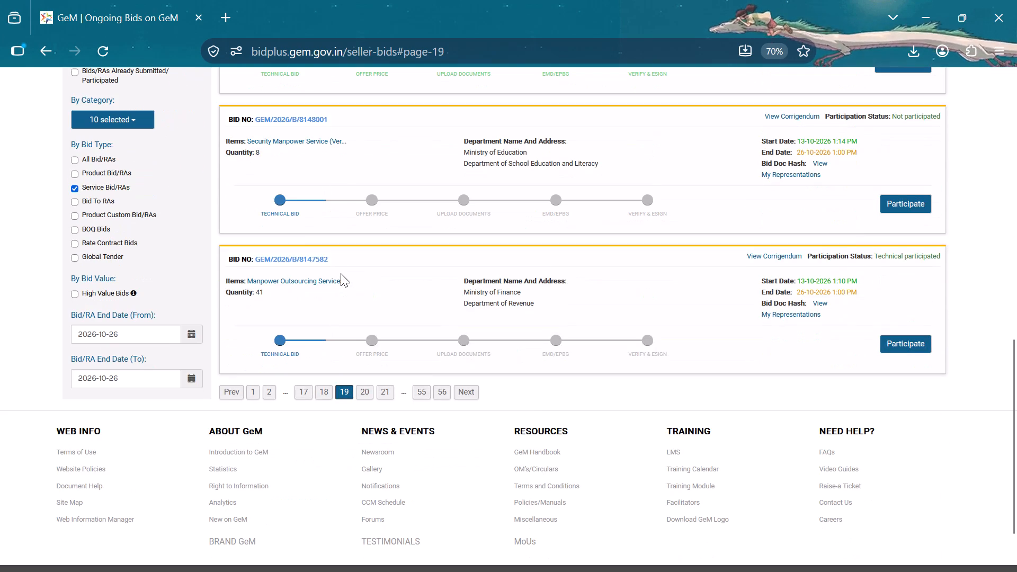
left_click(304, 252)
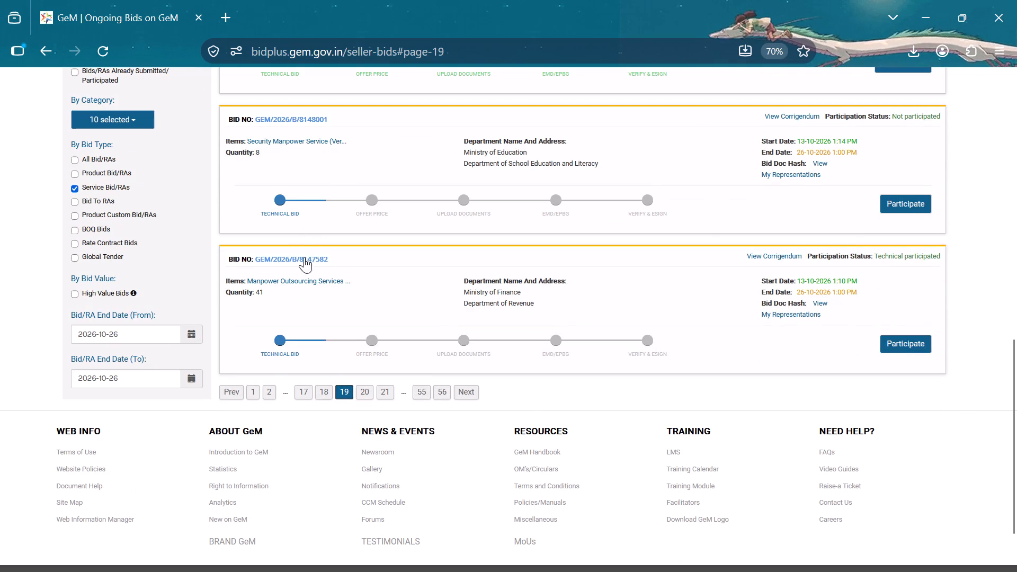
left_click(304, 257)
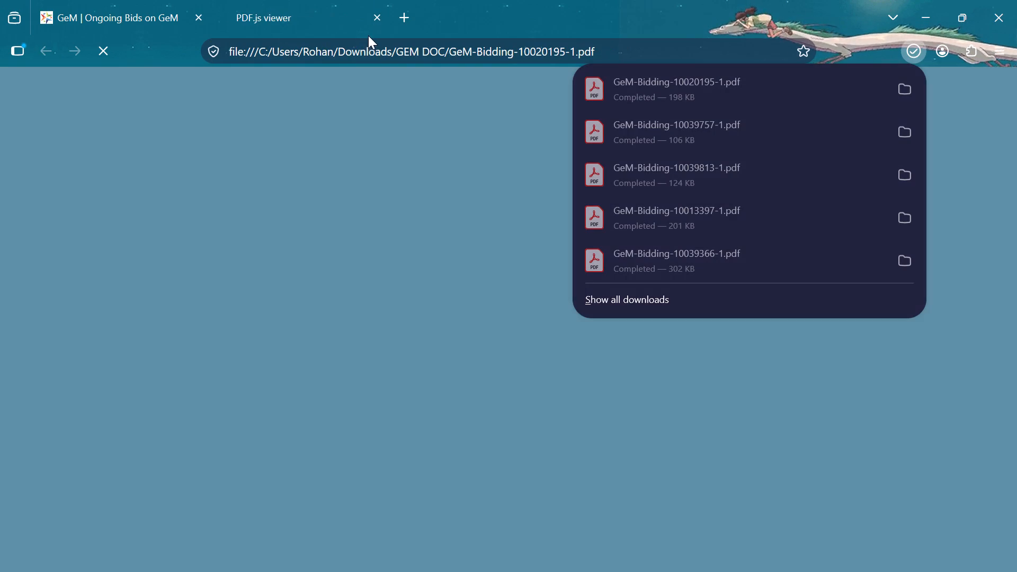
left_click(373, 24)
left_click(379, 14)
Download the document of bid GEM/2026/B/8148001, close its tab and move on to results page 20.
left_click(274, 115)
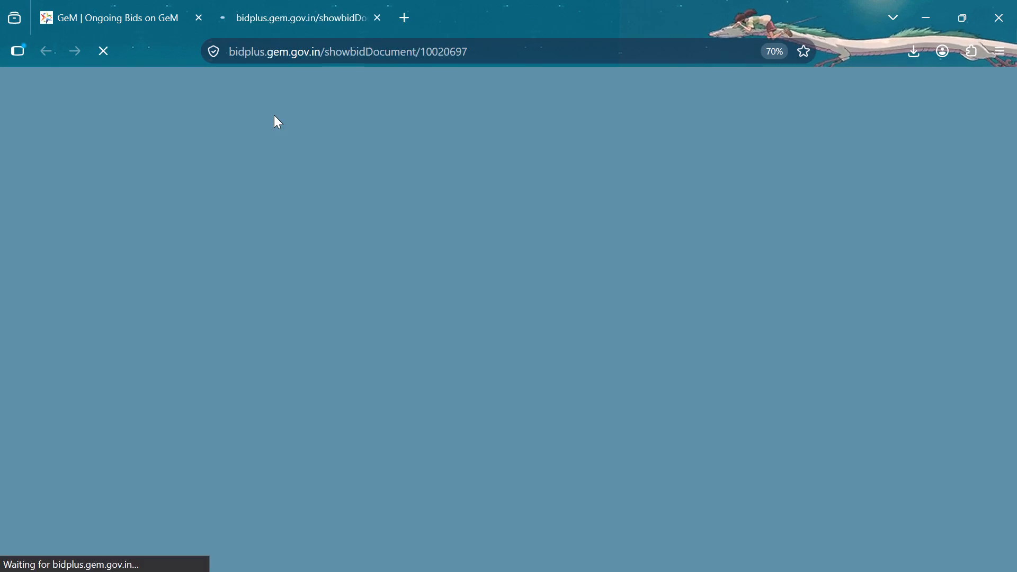
left_click(373, 17)
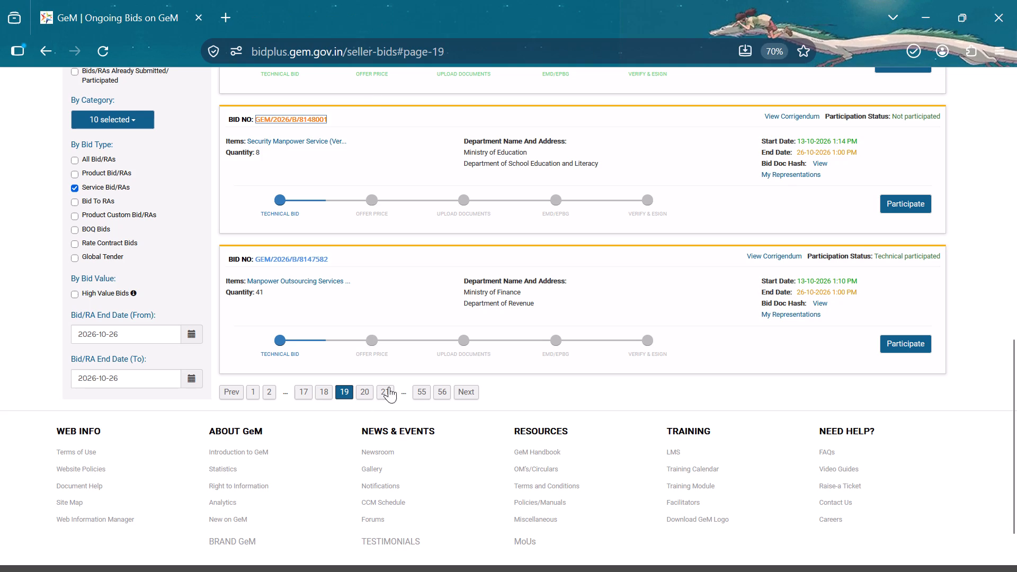
left_click(370, 394)
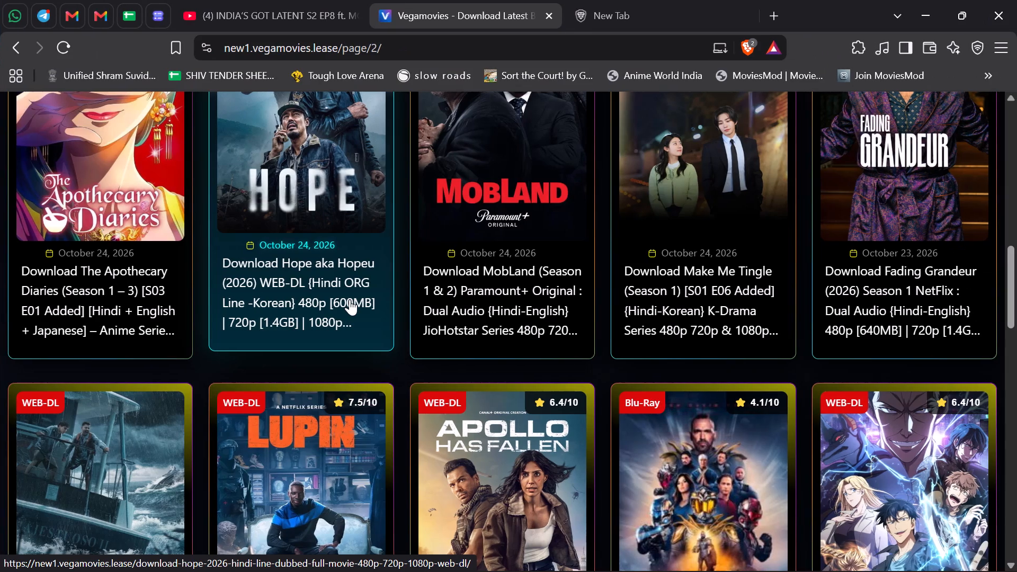
Switch to Brave and look further through the movie and series listings on page 2 of Vegamovies.
scroll(350, 299, "up", 1)
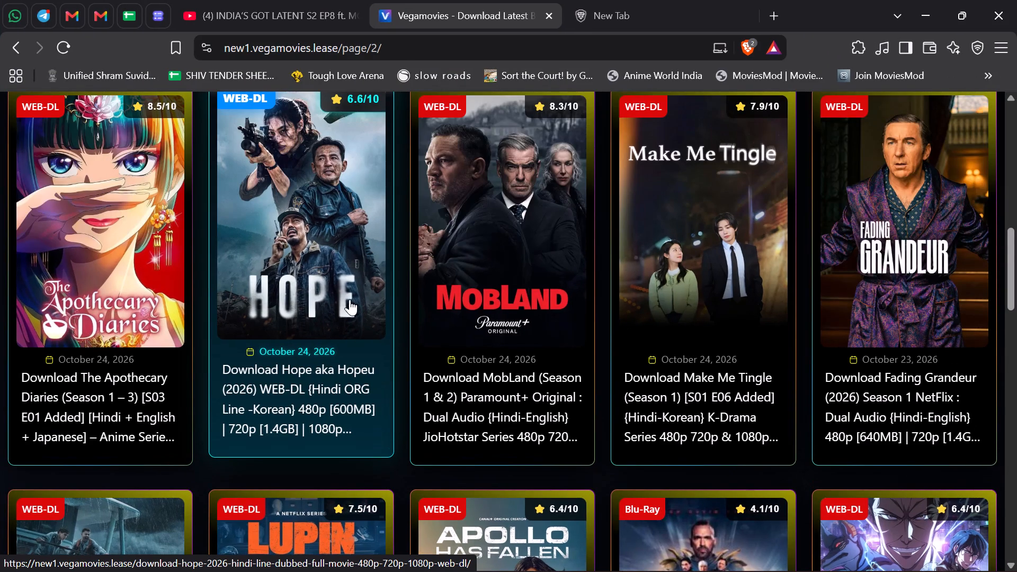
scroll(350, 299, "down", 3)
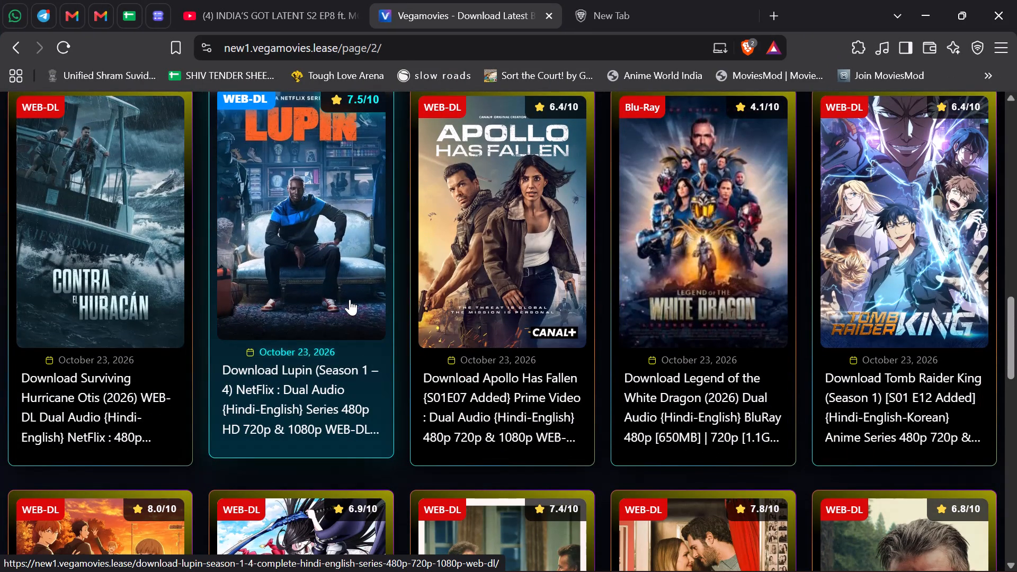
scroll(350, 299, "down", 2)
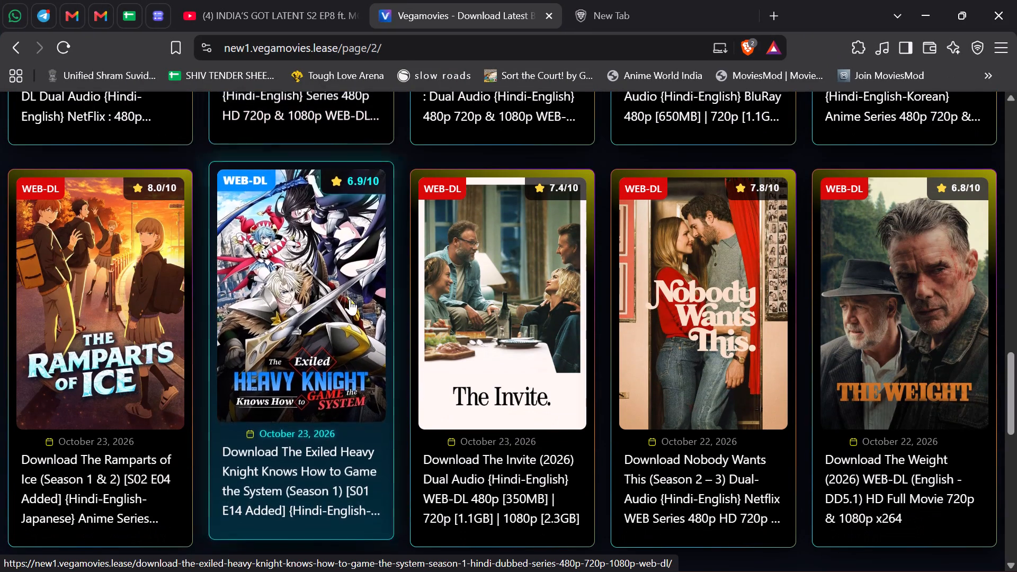
Switch back to the GeM bids in Firefox, review results pages 20 and 21, and move on to page 22.
scroll(350, 299, "down", 1)
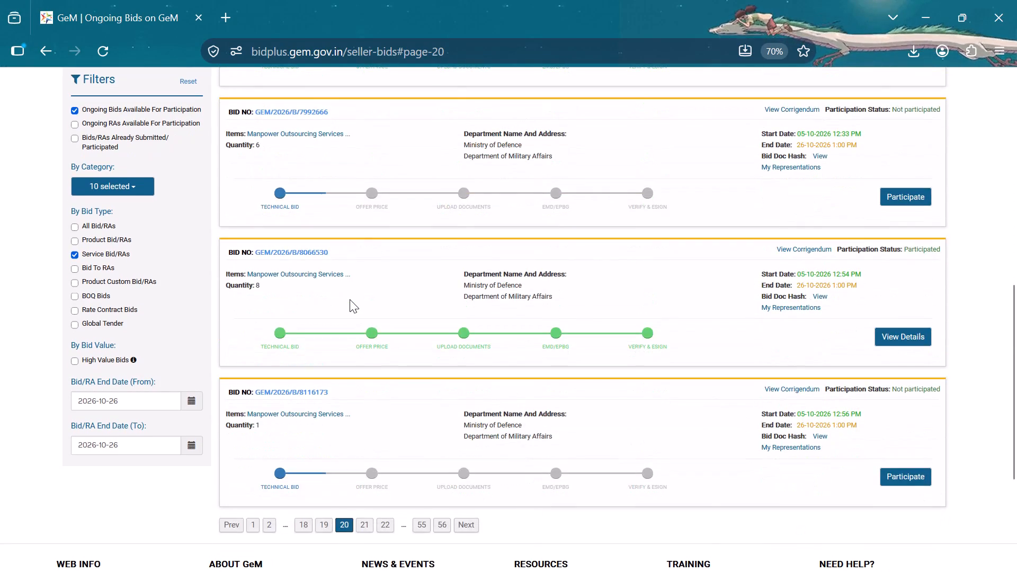
scroll(350, 299, "down", 3)
left_click(361, 317)
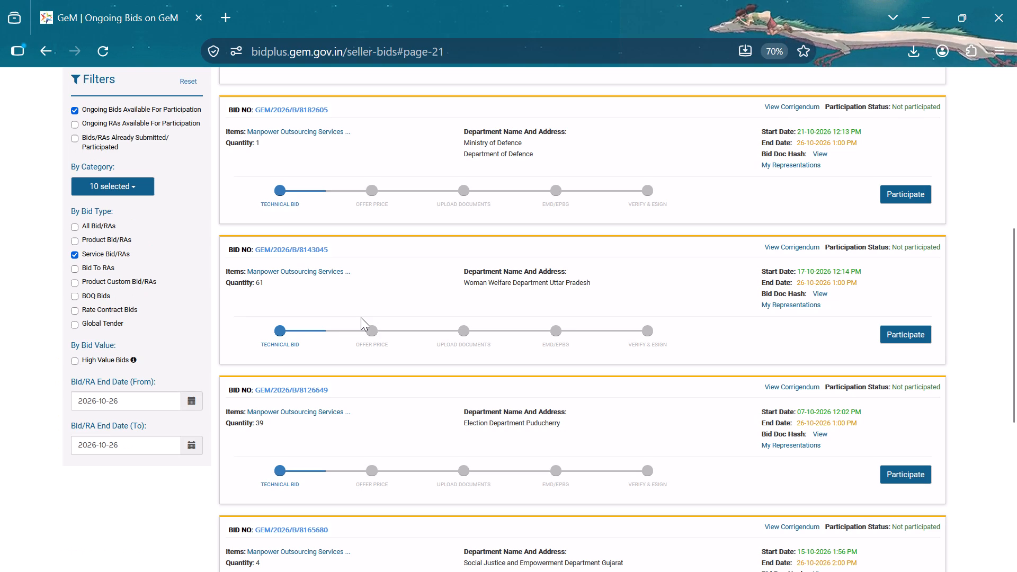
scroll(378, 341, "down", 1)
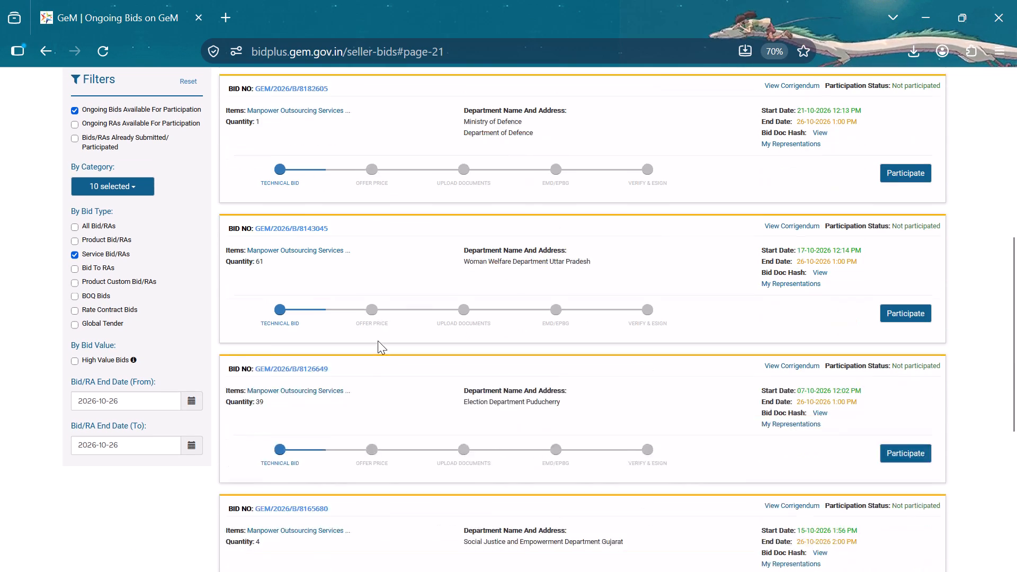
scroll(378, 341, "down", 1)
left_click(369, 489)
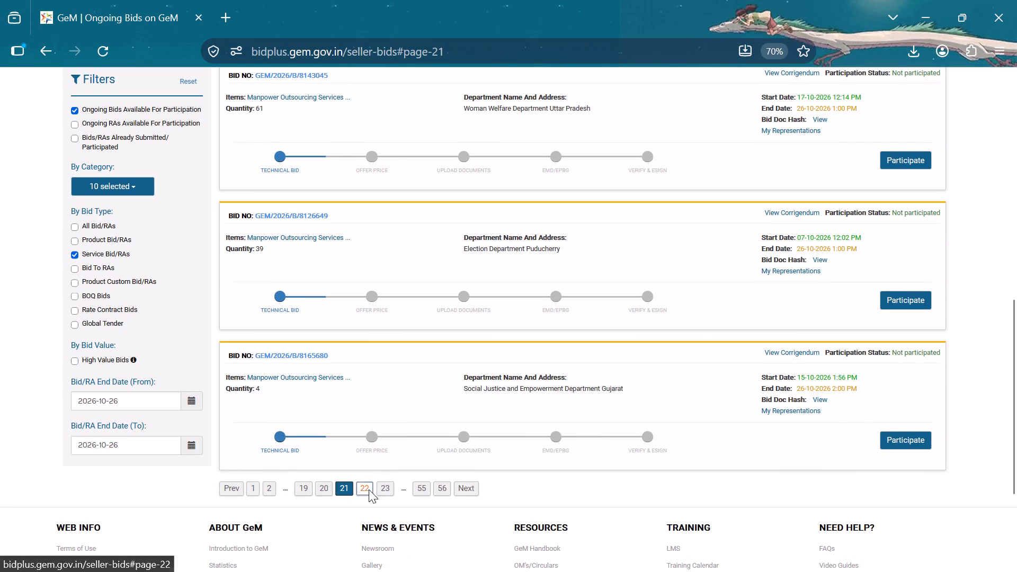
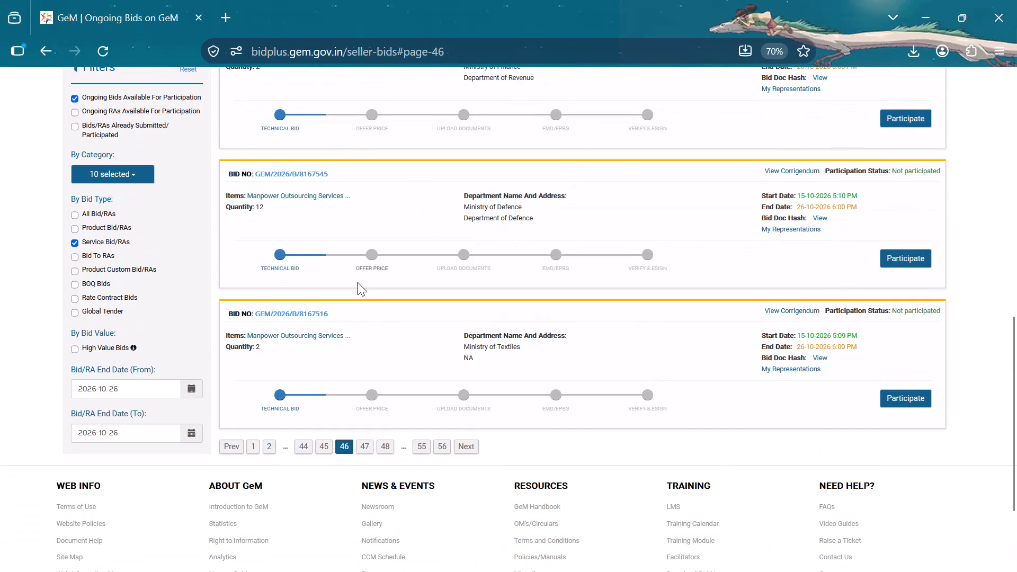
Download the document of bid GEM/2026/B/8167545, close its PDF tab and move on to results page 47.
left_click(299, 171)
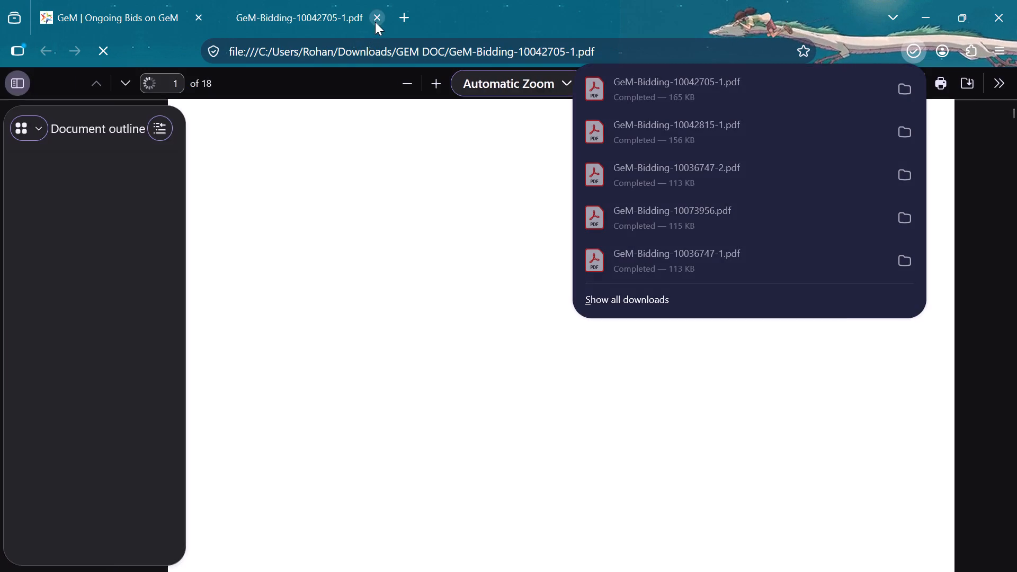
left_click(377, 21)
left_click(369, 453)
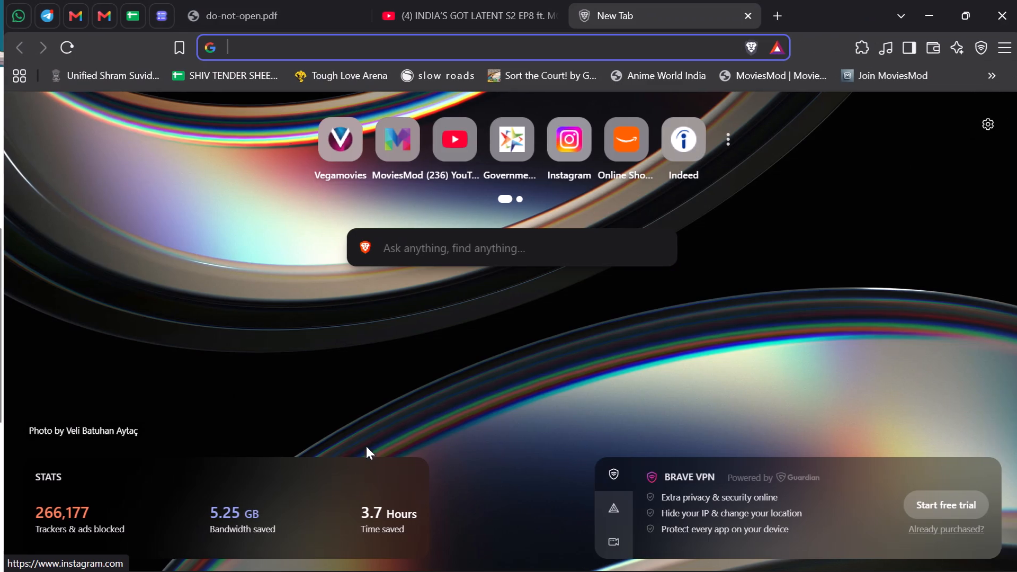
Switch to Brave and read through do-not-open.pdf from the cover to the handwritten text on page 3.
left_click(276, 0)
scroll(446, 331, "down", 4)
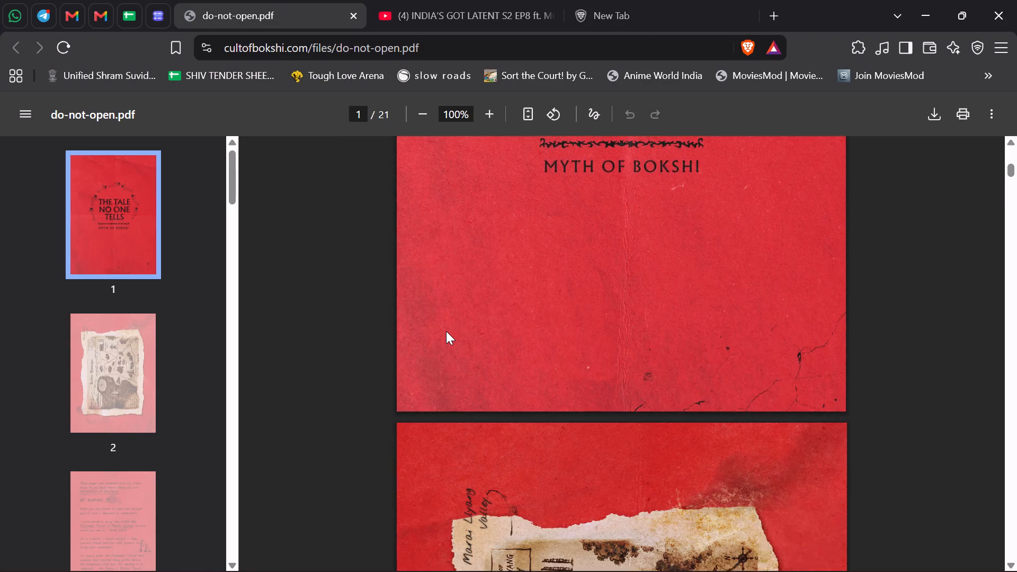
scroll(446, 331, "down", 4)
type("rrrr")
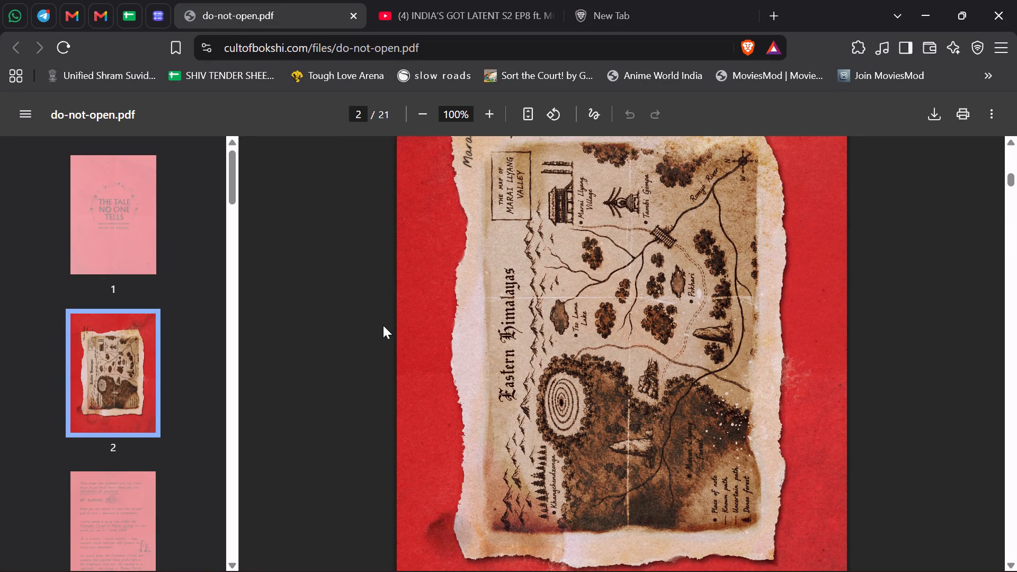
scroll(383, 325, "up", 1)
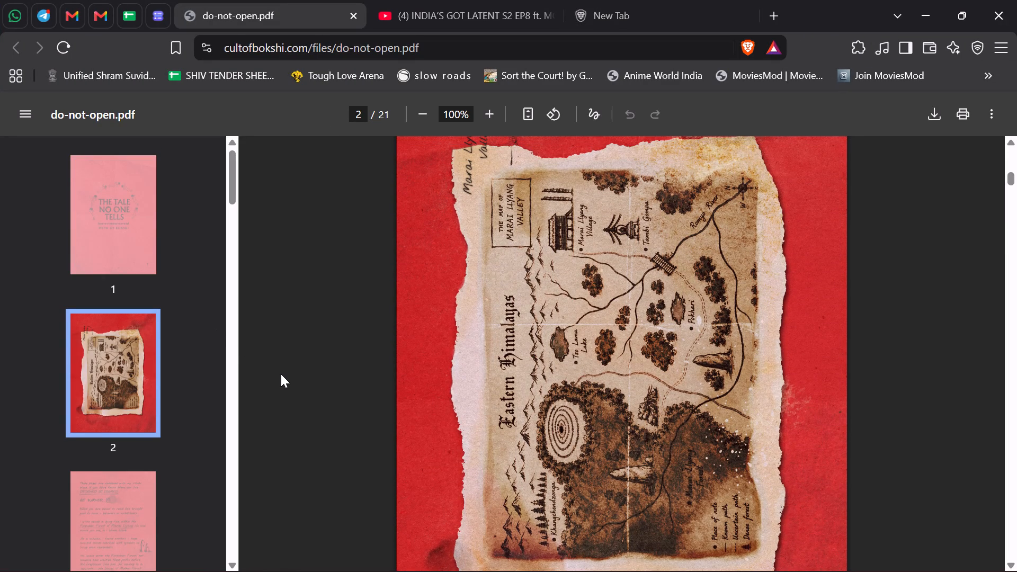
scroll(281, 371, "down", 3)
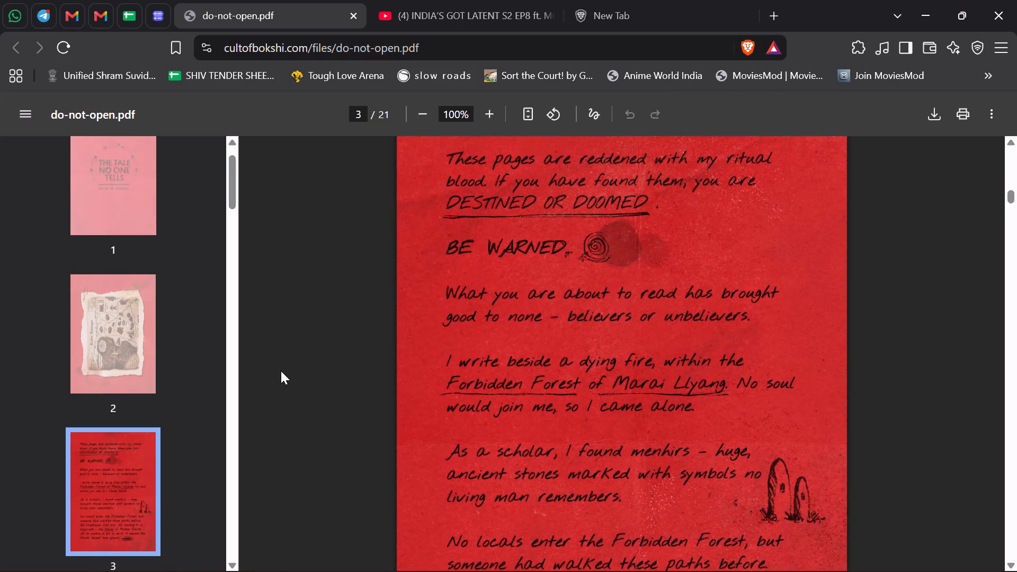
scroll(281, 371, "down", 1)
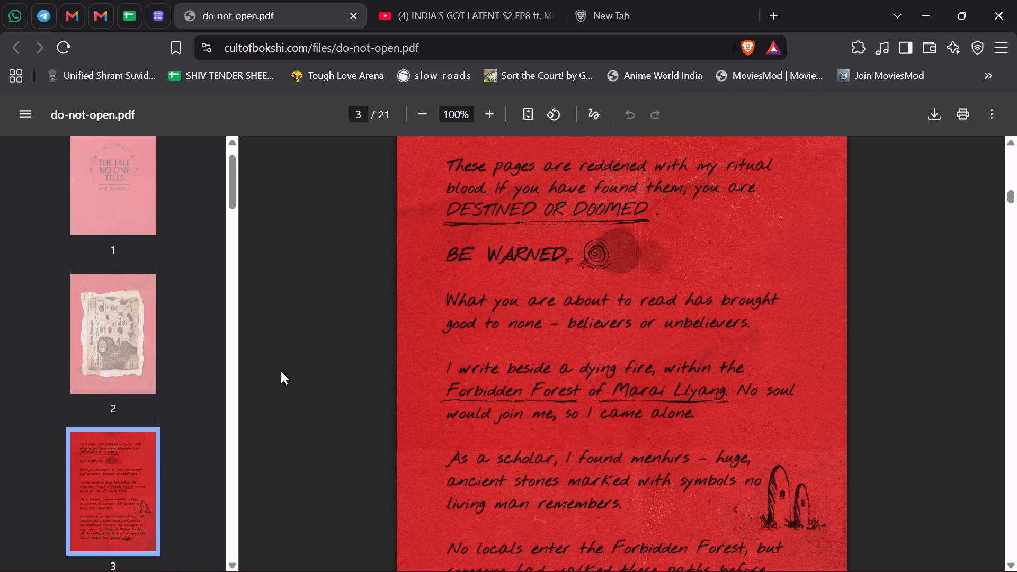
Switch back to the GeM bids in Firefox, review results page 47 and move on to page 48.
key("ctrl+super+Left")
scroll(281, 371, "down", 1)
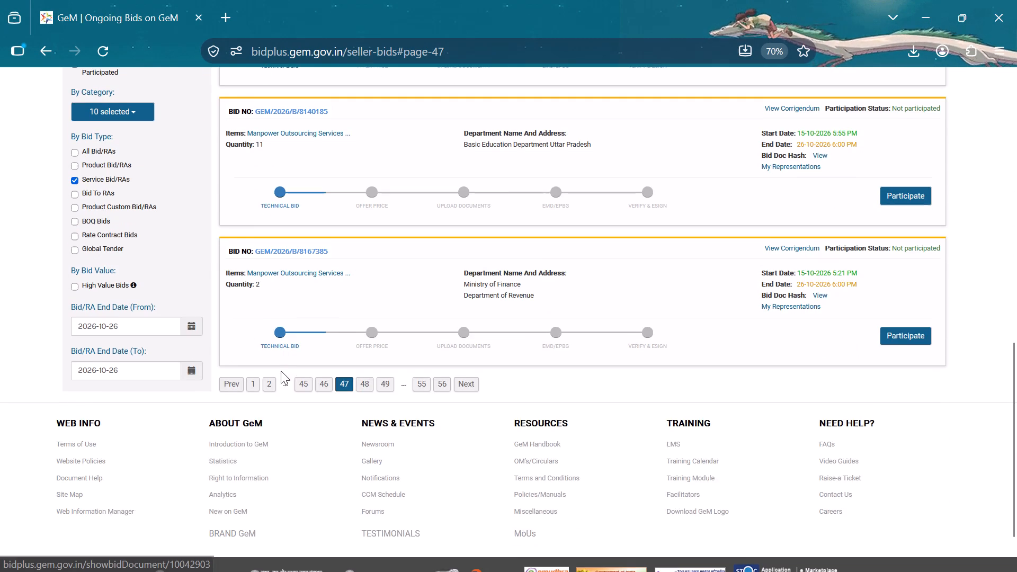
scroll(281, 371, "down", 1)
left_click(362, 381)
Switch to Brave and read the opening paragraphs on page 3 of do-not-open.pdf, following the lines with text selection.
key("ctrl+super+Right")
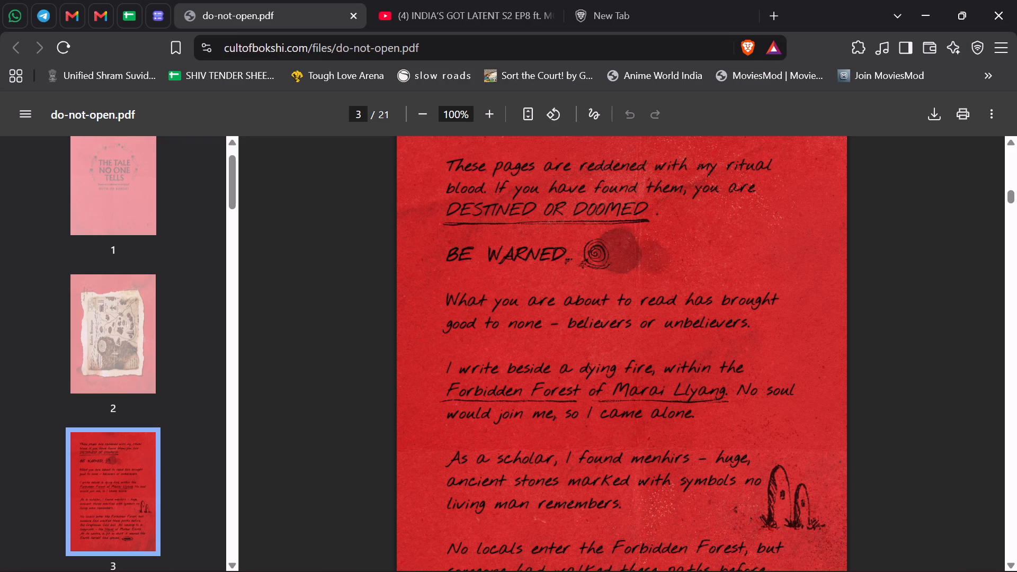
left_click_drag(454, 305, 613, 299)
left_click_drag(613, 299, 744, 308)
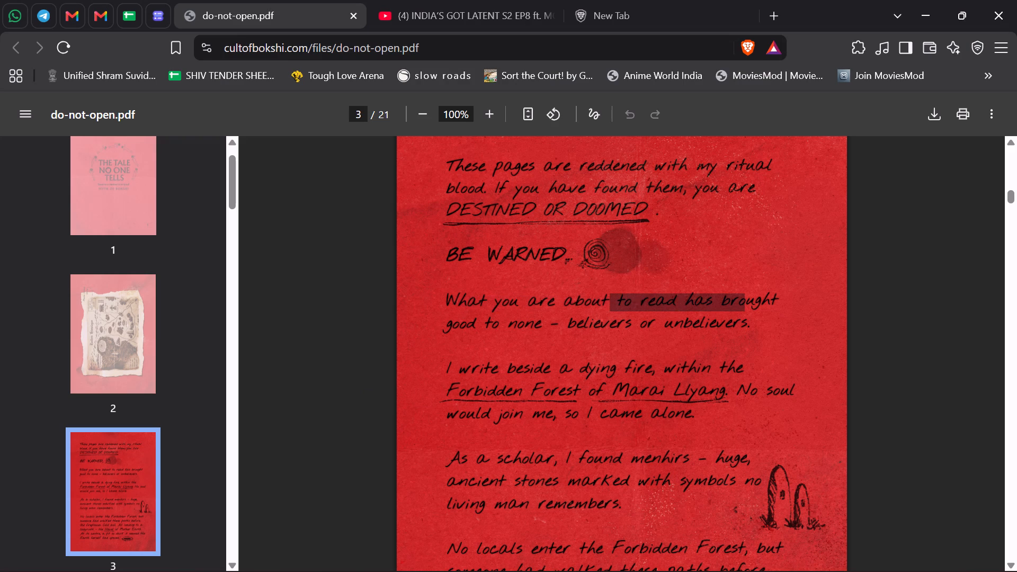
left_click_drag(744, 308, 747, 310)
left_click(483, 317)
left_click_drag(528, 328, 743, 323)
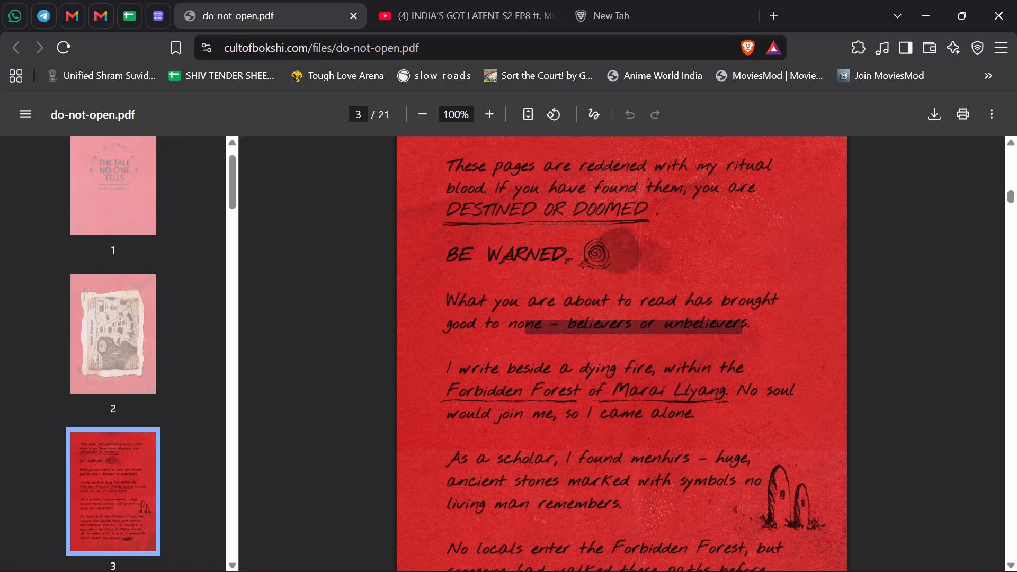
left_click_drag(743, 323, 741, 301)
scroll(524, 354, "down", 1)
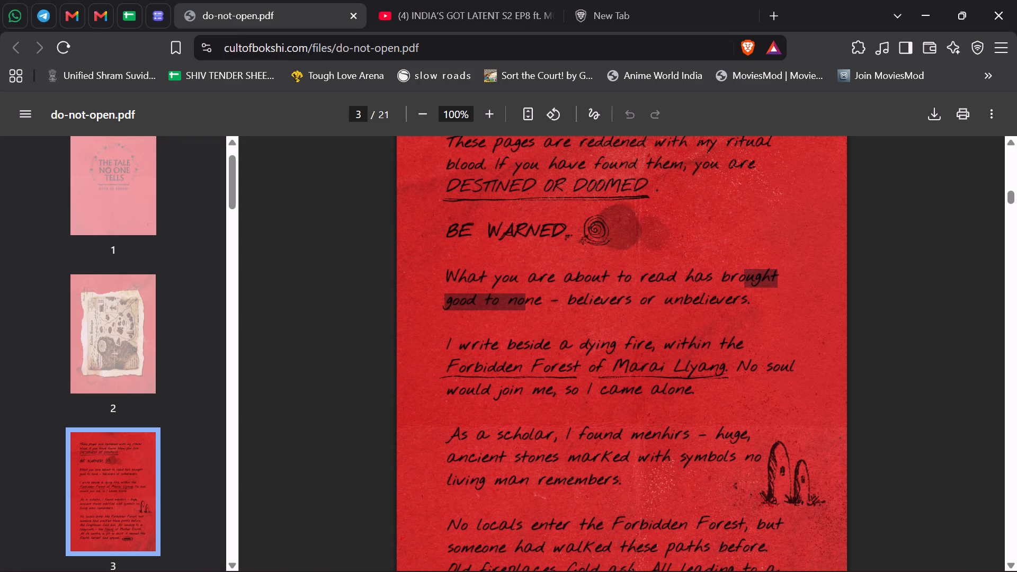
left_click_drag(524, 354, 463, 301)
left_click(463, 301)
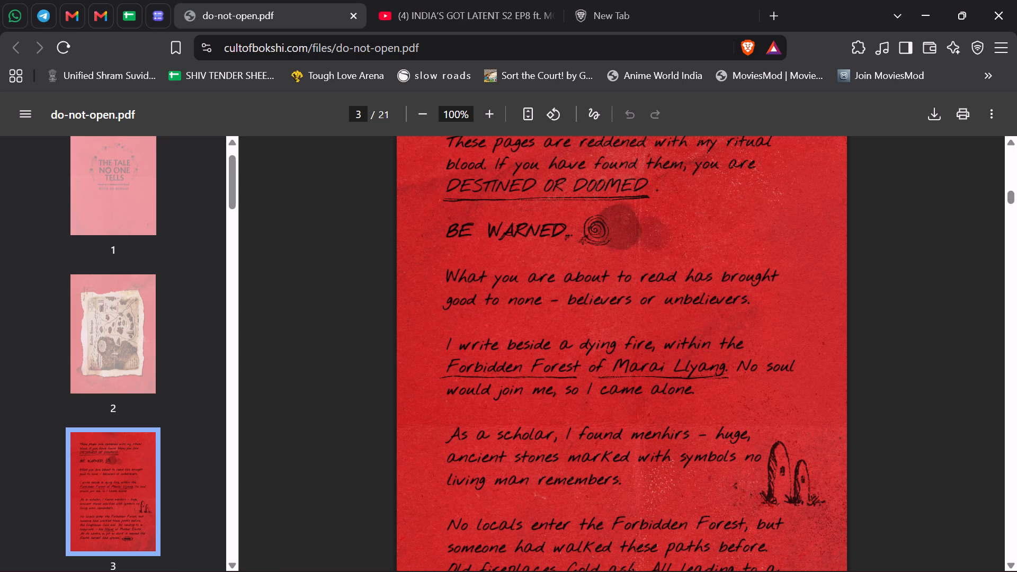
left_click_drag(463, 301, 647, 346)
left_click(647, 346)
Switch to Firefox, review results page 48, download the document of bid GEM/2026/B/8117174, close its tab and move on to page 49.
key("ctrl+super+Left")
scroll(505, 375, "up", 1)
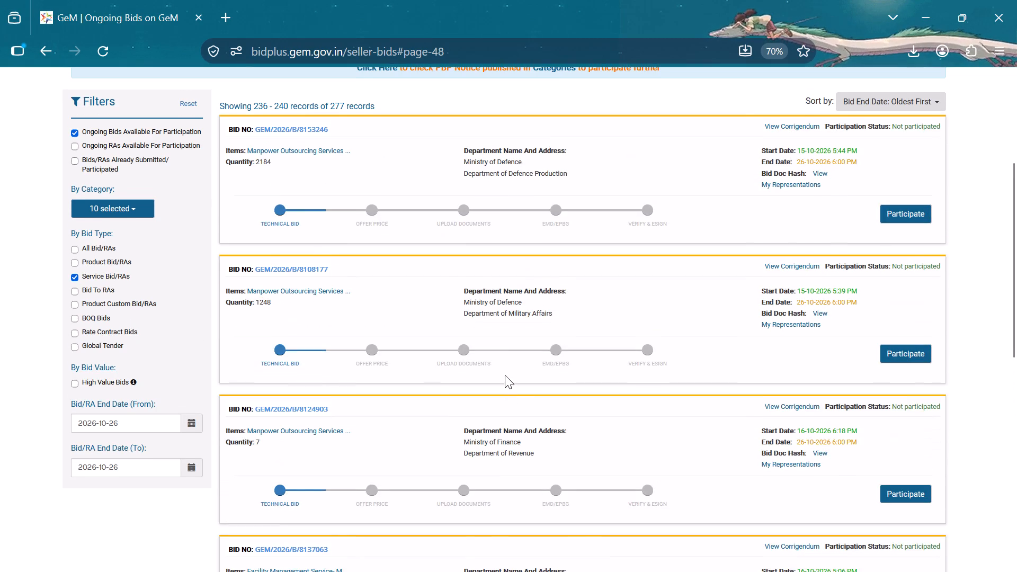
scroll(505, 375, "up", 1)
scroll(375, 315, "down", 4)
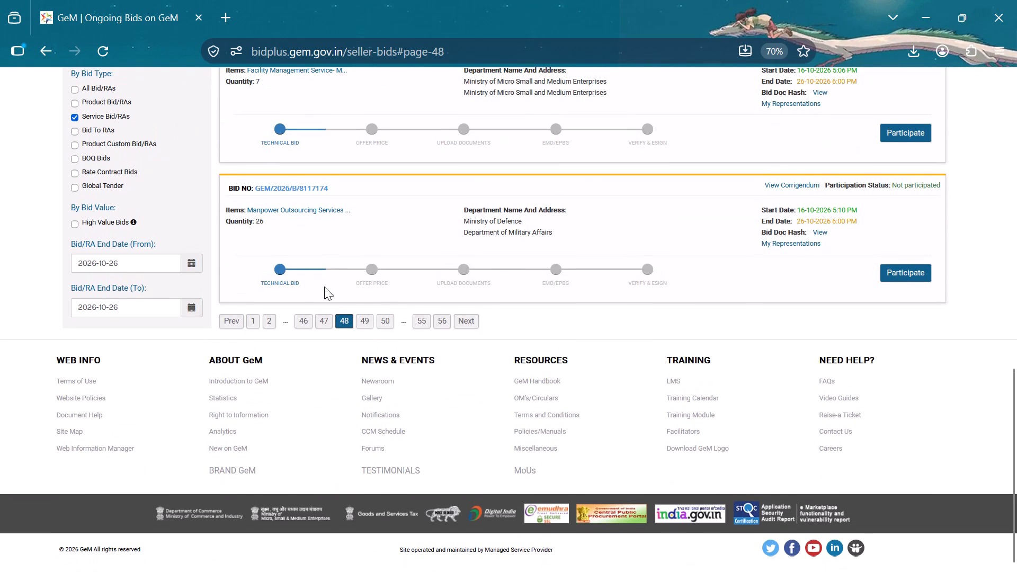
left_click(287, 200)
left_click(288, 192)
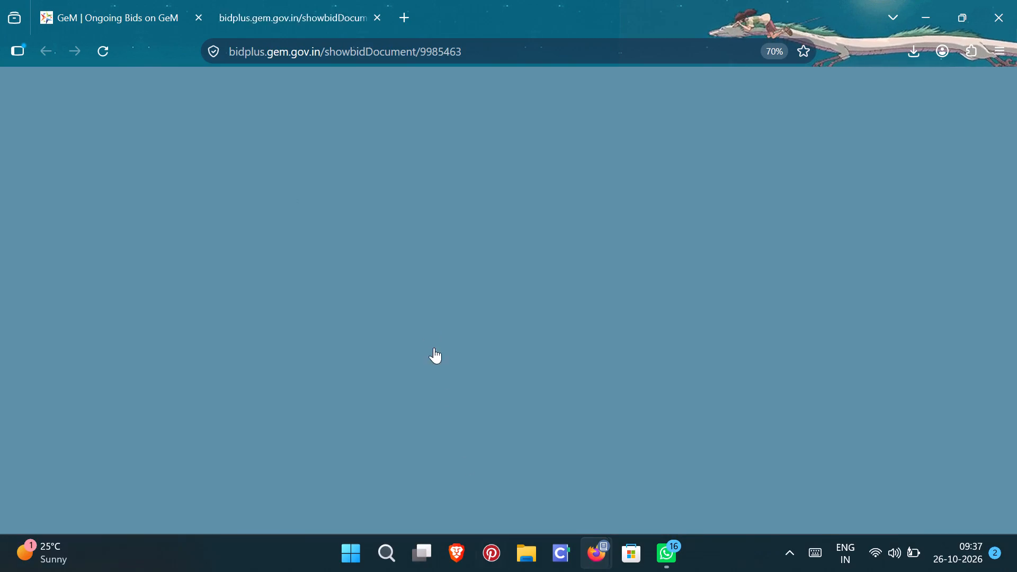
left_click(378, 20)
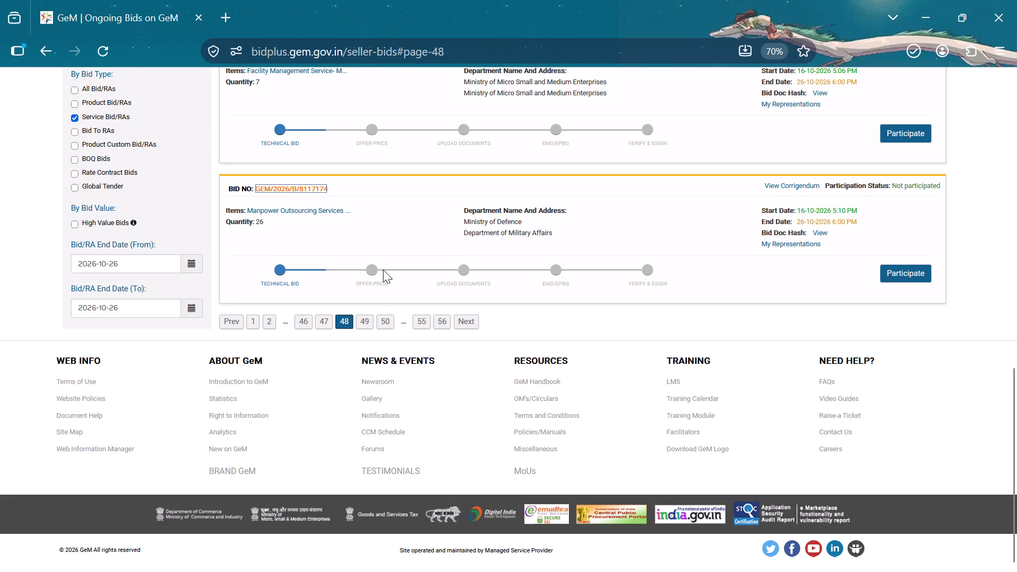
left_click(365, 323)
Switch to Brave and read the rest of page 3 of do-not-open.pdf.
key("ctrl+super+Right")
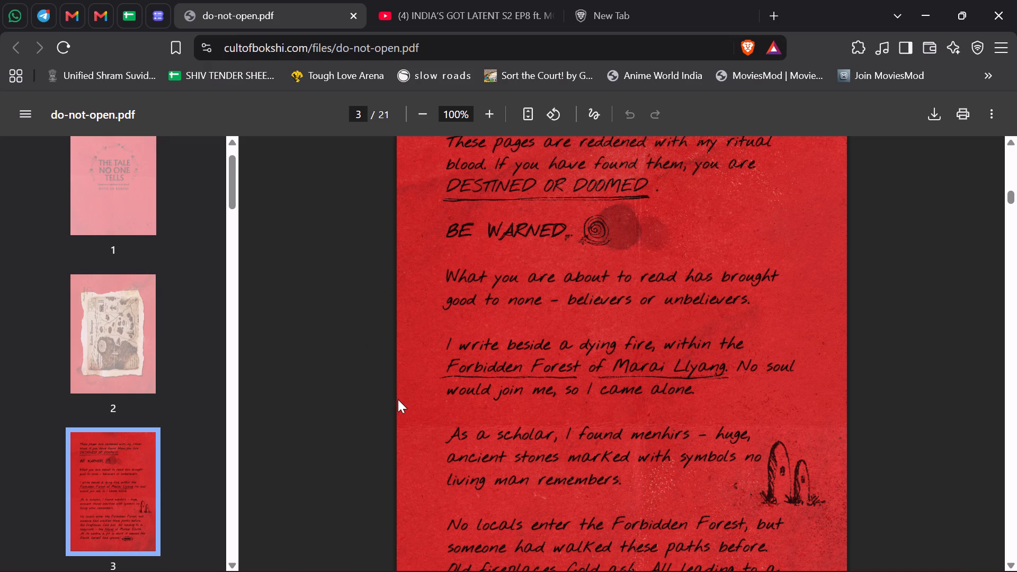
scroll(398, 399, "down", 2)
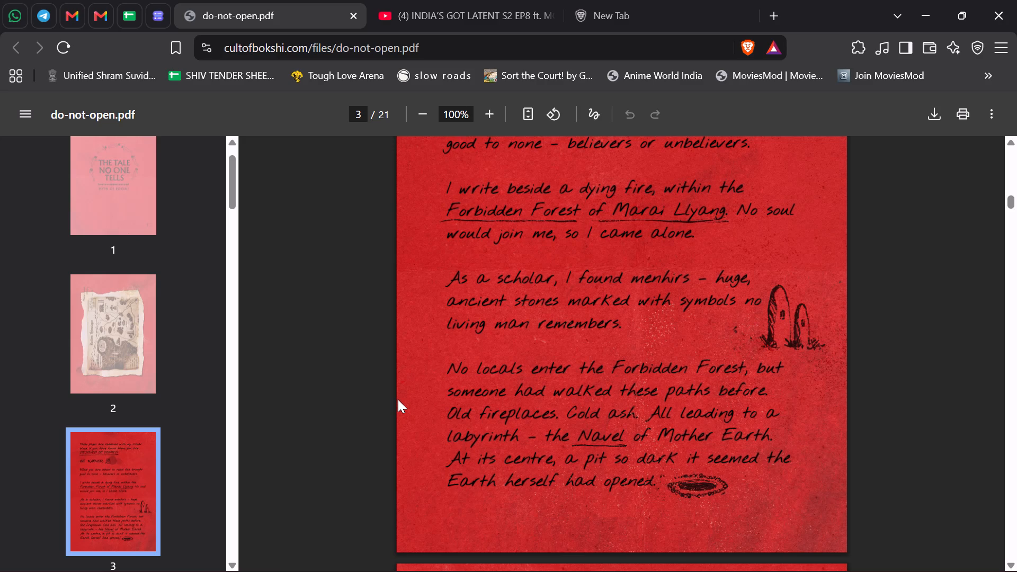
Switch back to the GeM bids in Firefox, review results page 49 and move on to page 50.
key("ctrl+super+Left")
scroll(398, 399, "down", 1)
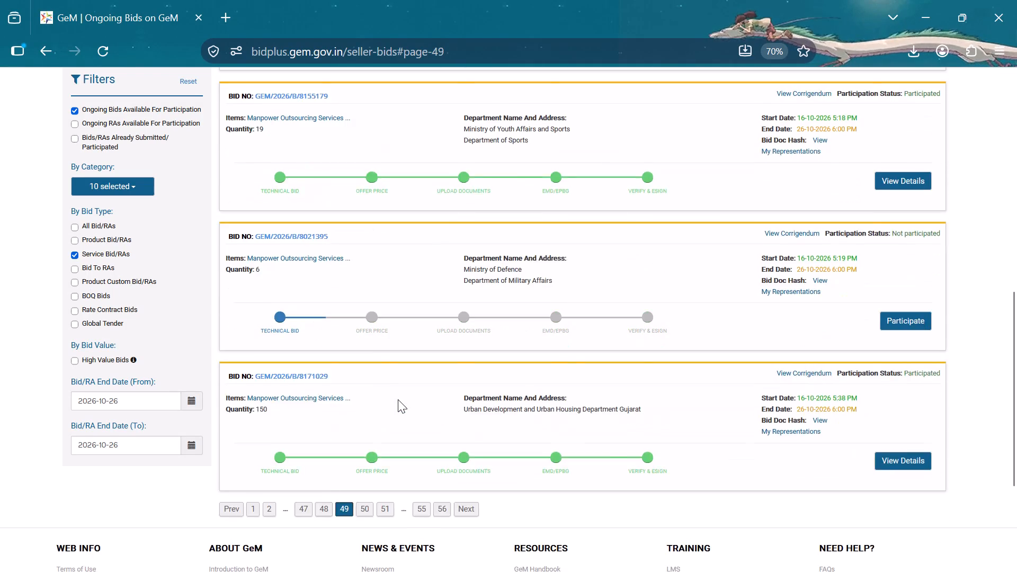
scroll(398, 399, "down", 1)
left_click(364, 321)
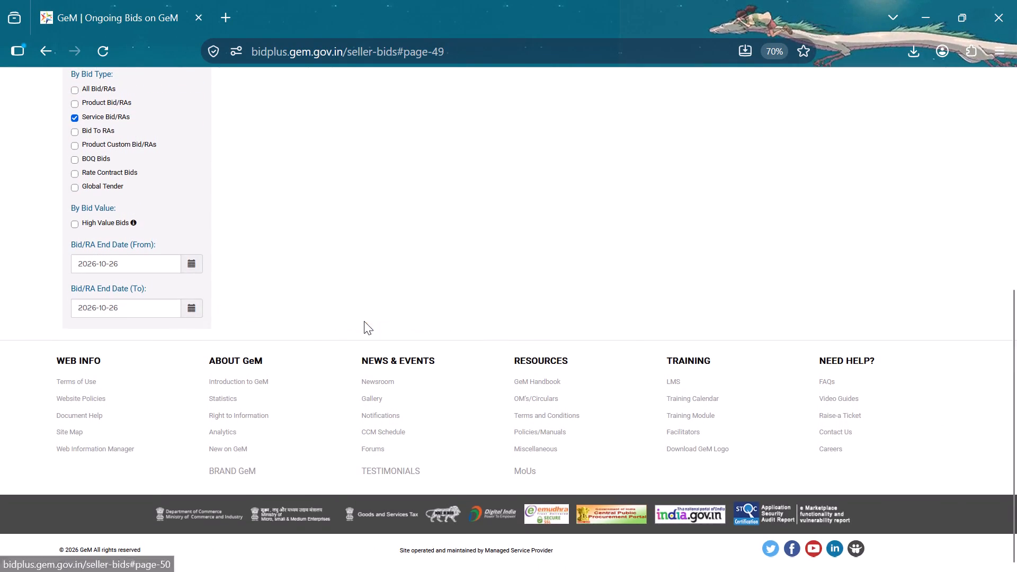
Switch to Brave, copy "the Navel of Mother Earth." from page 3 of do-not-open.pdf and search Google for it in the new tab.
key("ctrl+super+Right")
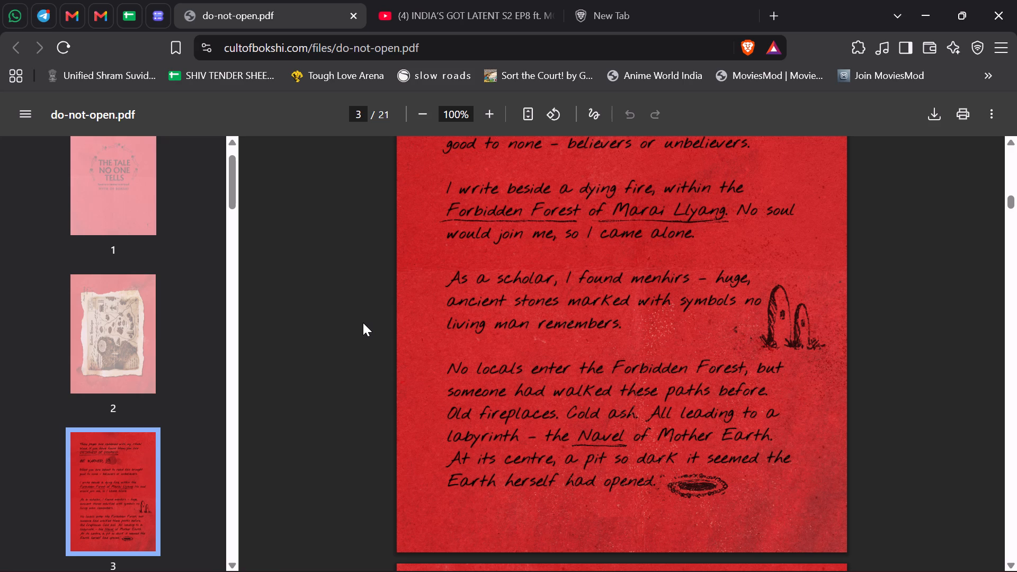
scroll(363, 323, "down", 1)
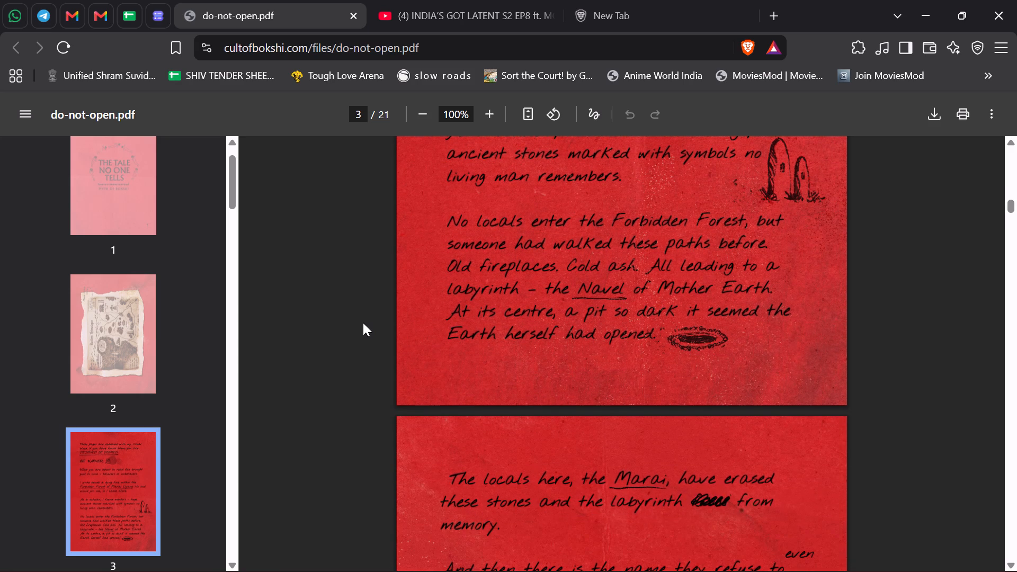
scroll(363, 323, "down", 2)
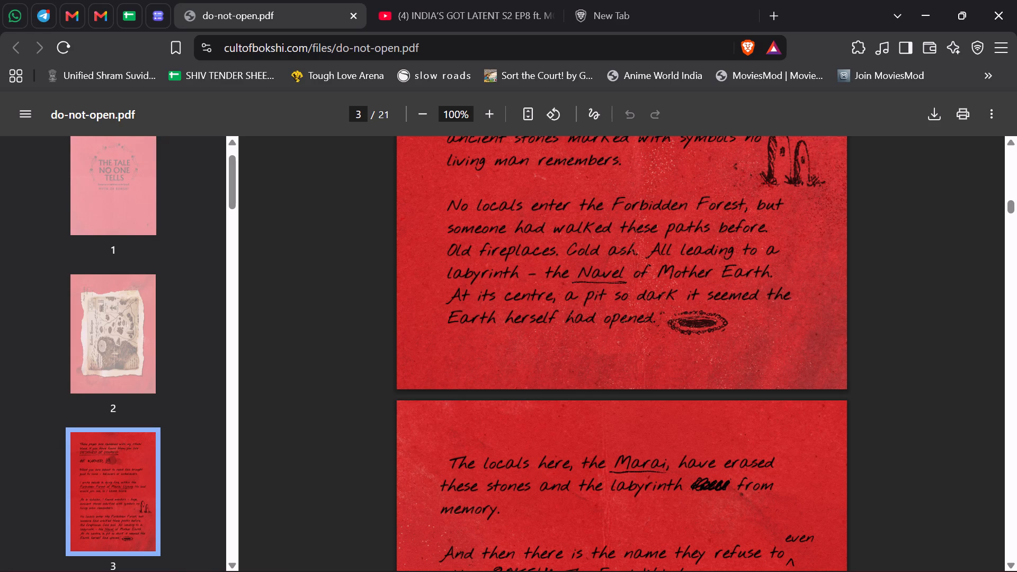
left_click_drag(549, 272, 770, 270)
key("ctrl+c")
key("ctrl+c")
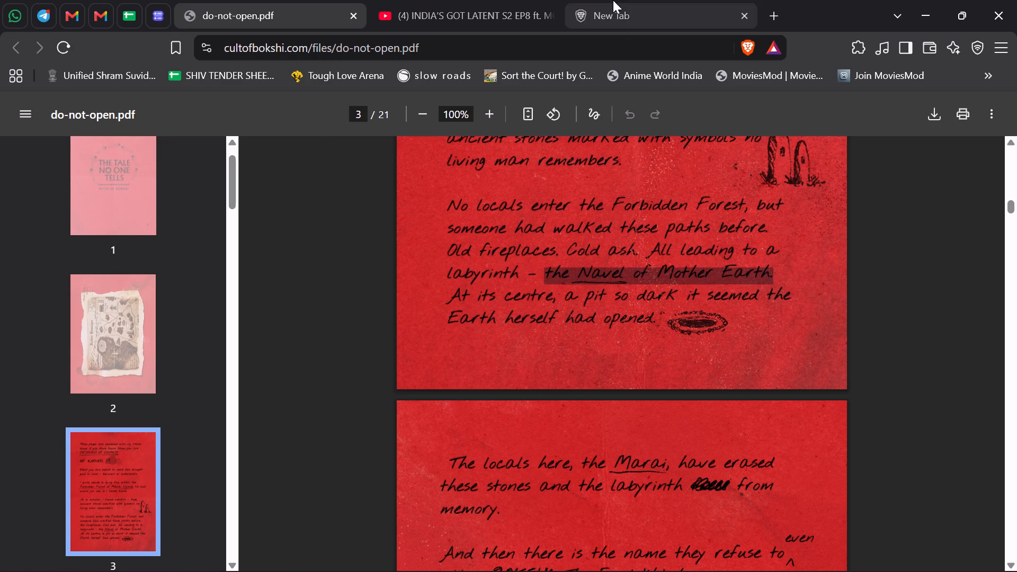
left_click(613, 0)
key("ctrl+v")
key("Return")
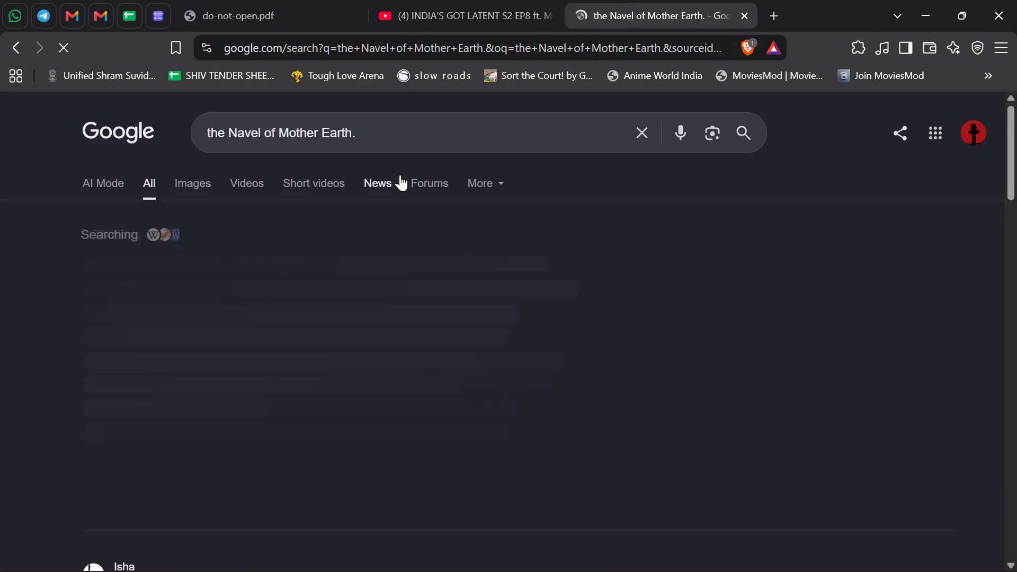
Check the Google overview for "the Navel of Mother Earth." and show the image results.
left_click(293, 0)
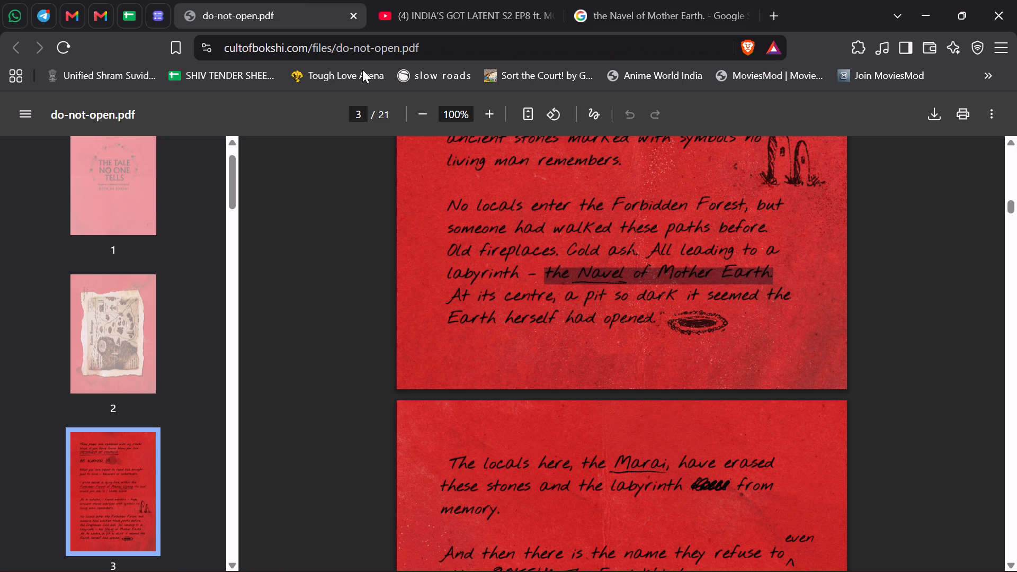
left_click(617, 0)
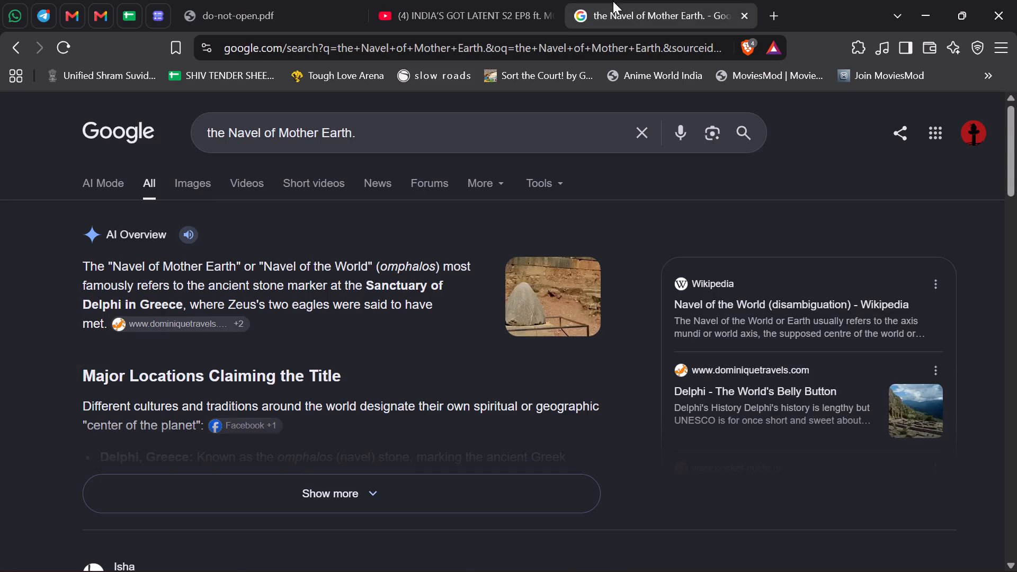
left_click(191, 185)
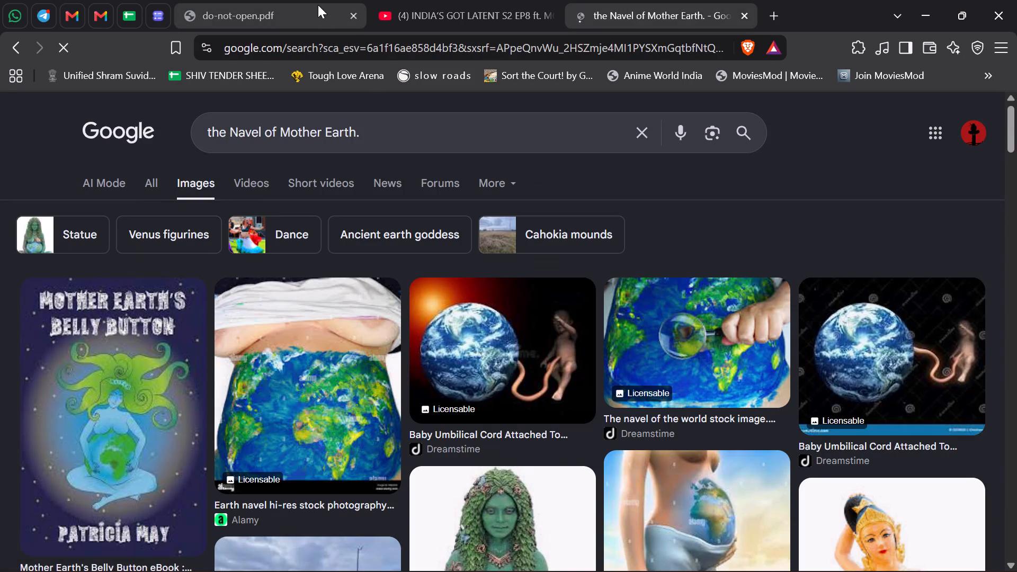
Switch back to the GeM bids in Firefox, review results page 50 and move on to page 51.
key("ctrl+super+Left")
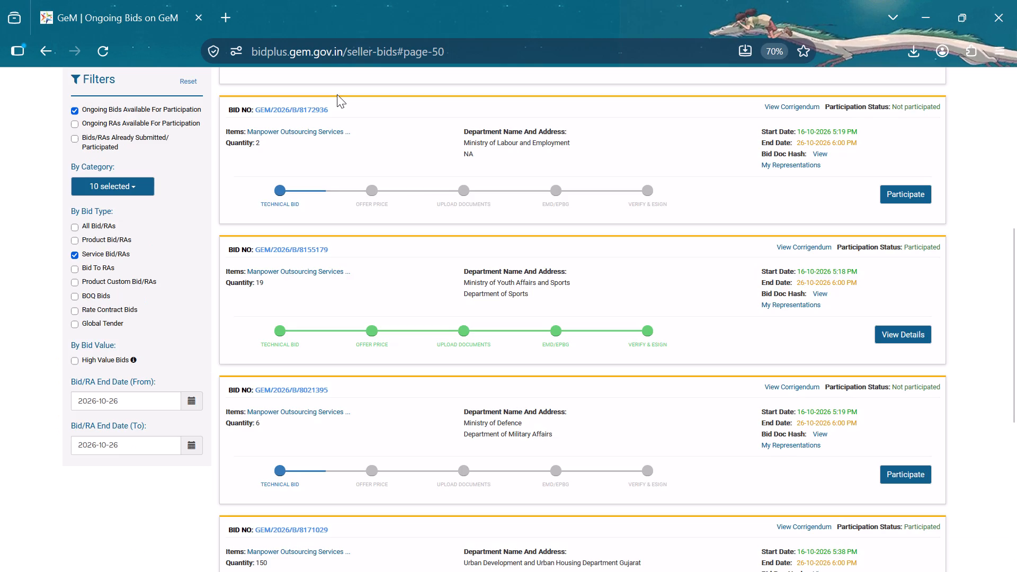
scroll(333, 205, "up", 1)
scroll(333, 205, "down", 4)
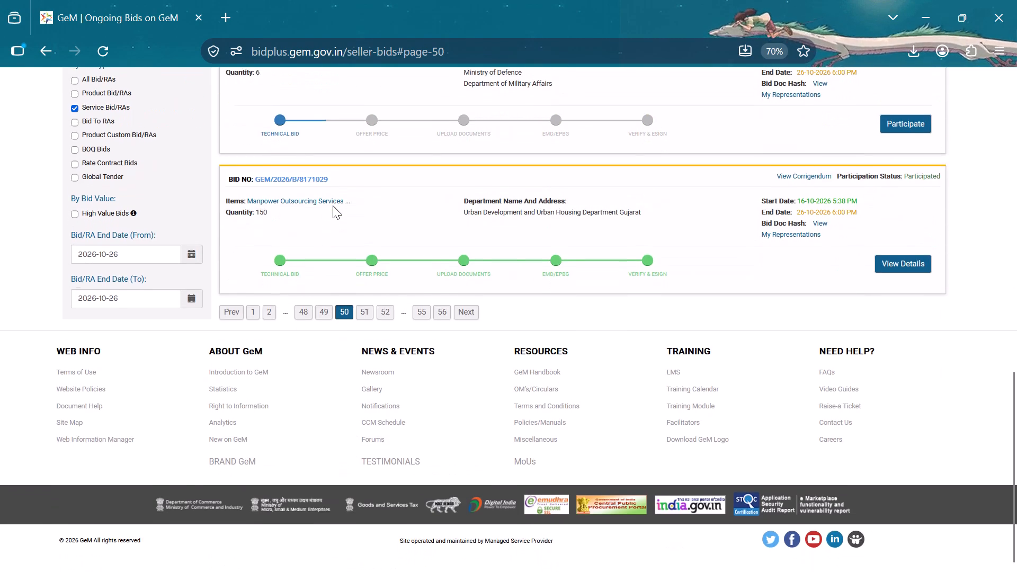
left_click(366, 328)
Switch to Brave, return from the image results to all results for "the Navel of Mother Earth." and look over the top results.
key("ctrl+super+Right")
scroll(366, 328, "down", 1)
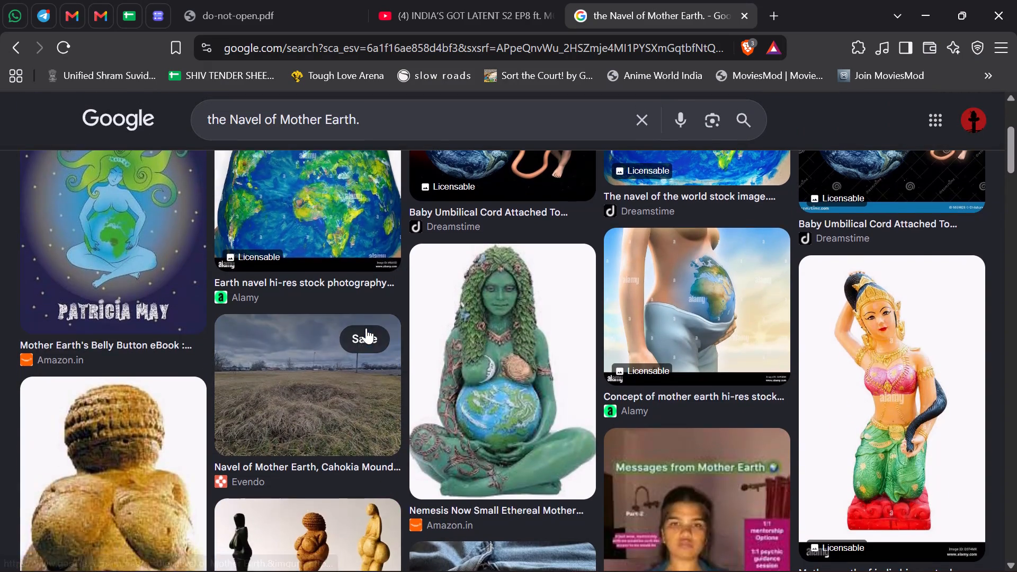
scroll(366, 328, "up", 1)
left_click(156, 199)
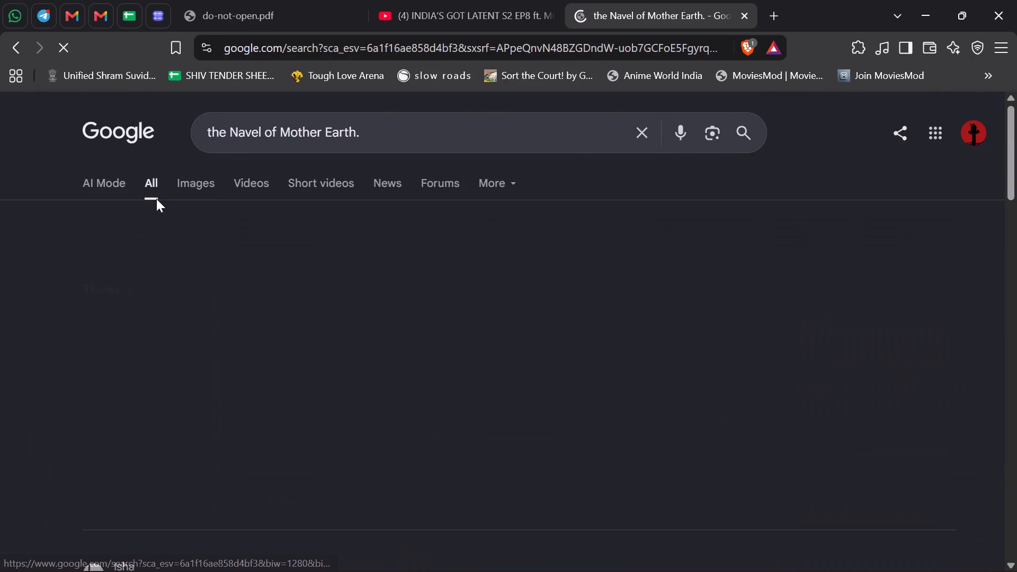
scroll(236, 312, "down", 2)
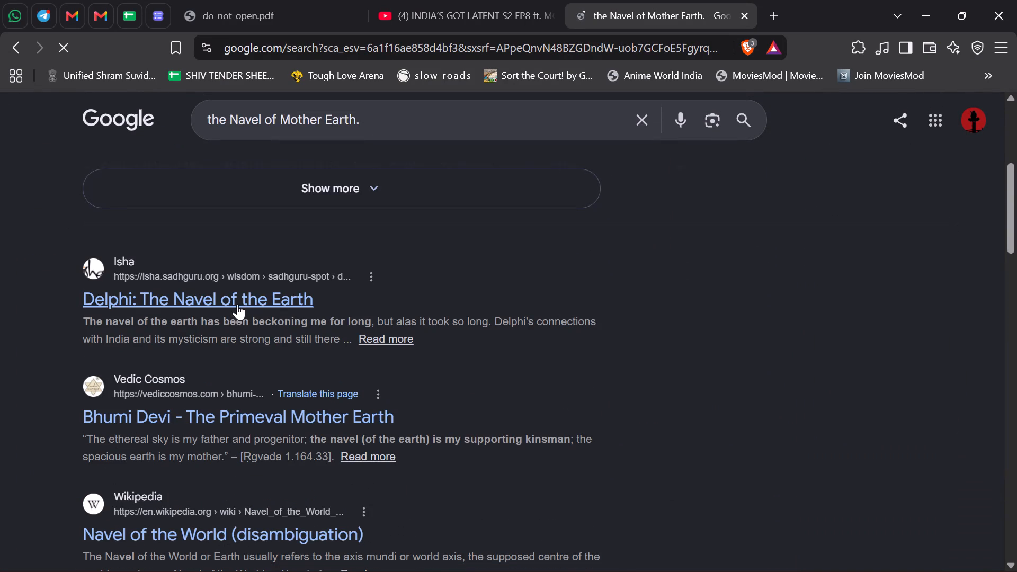
scroll(238, 304, "up", 3)
scroll(265, 470, "down", 1)
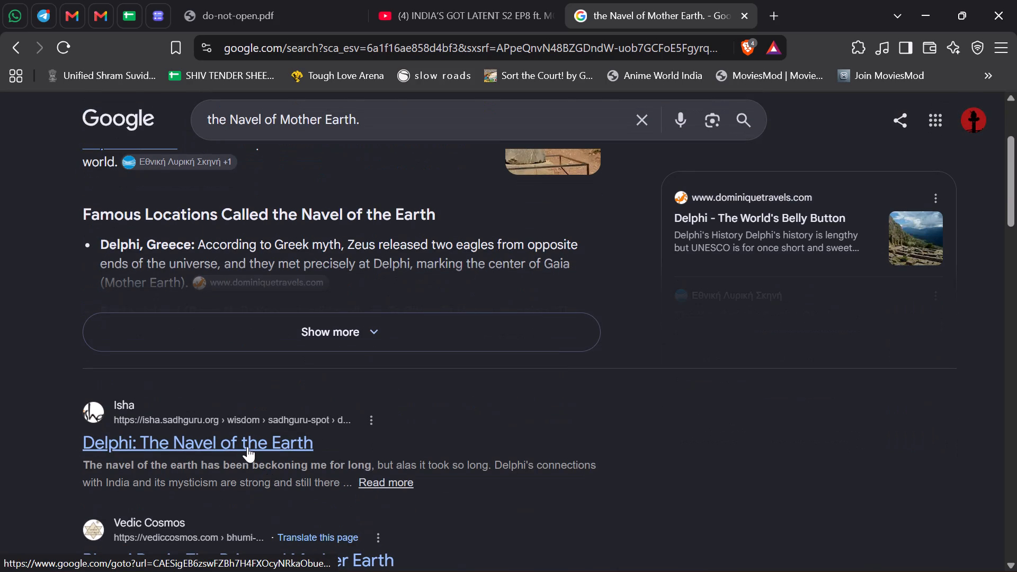
Open the Isha article "Delphi: The Navel of the Earth" and skim its text and photos.
left_click(247, 446)
scroll(425, 320, "up", 2)
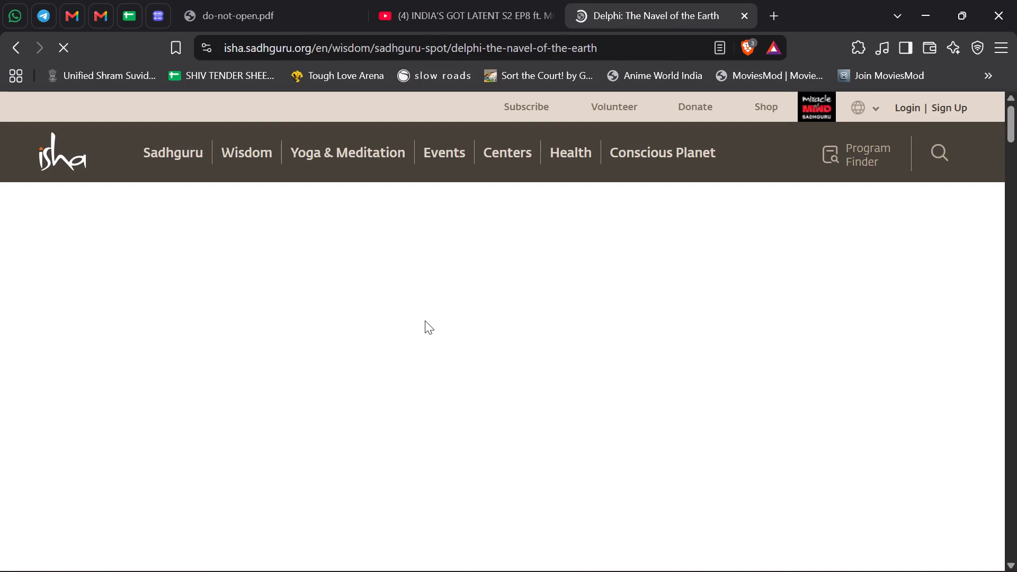
scroll(425, 320, "down", 7)
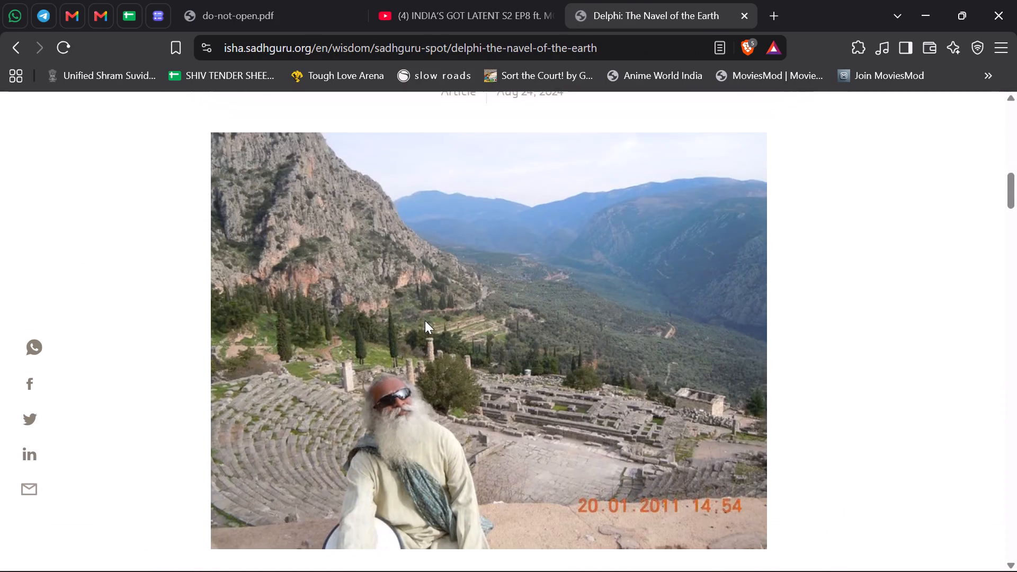
scroll(425, 320, "down", 20)
scroll(425, 320, "down", 3)
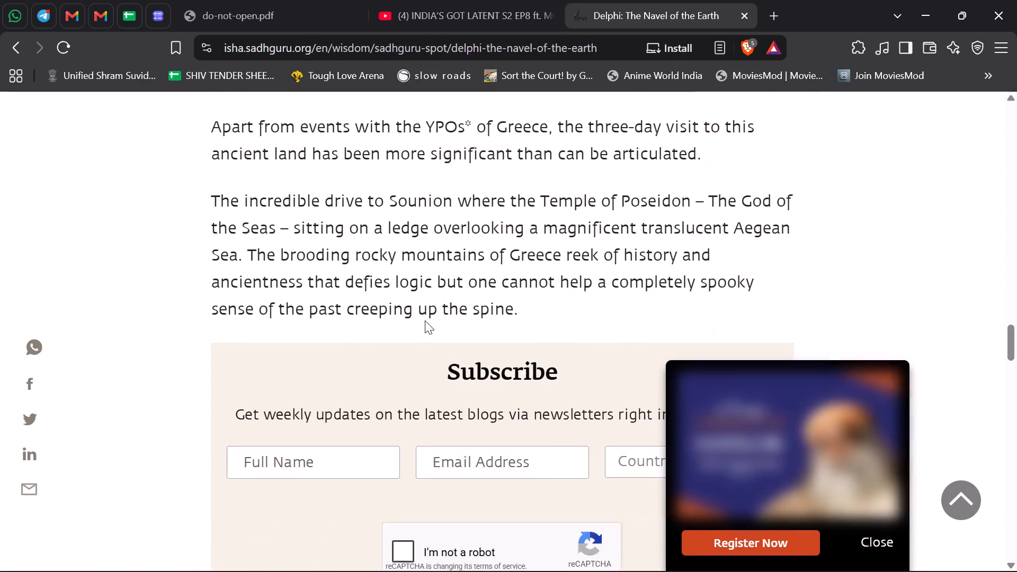
scroll(425, 320, "down", 12)
scroll(425, 320, "up", 1)
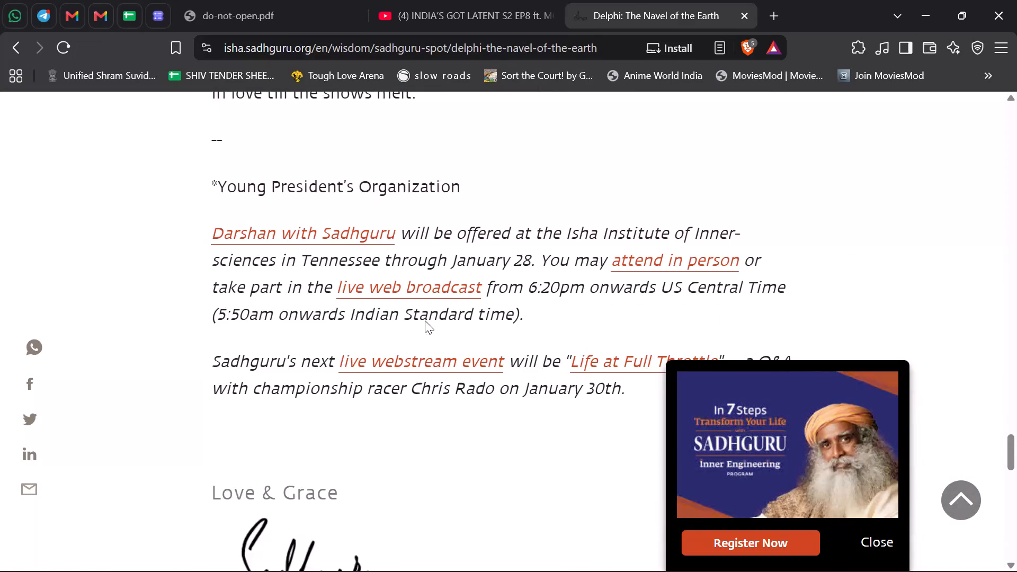
scroll(582, 238, "up", 2)
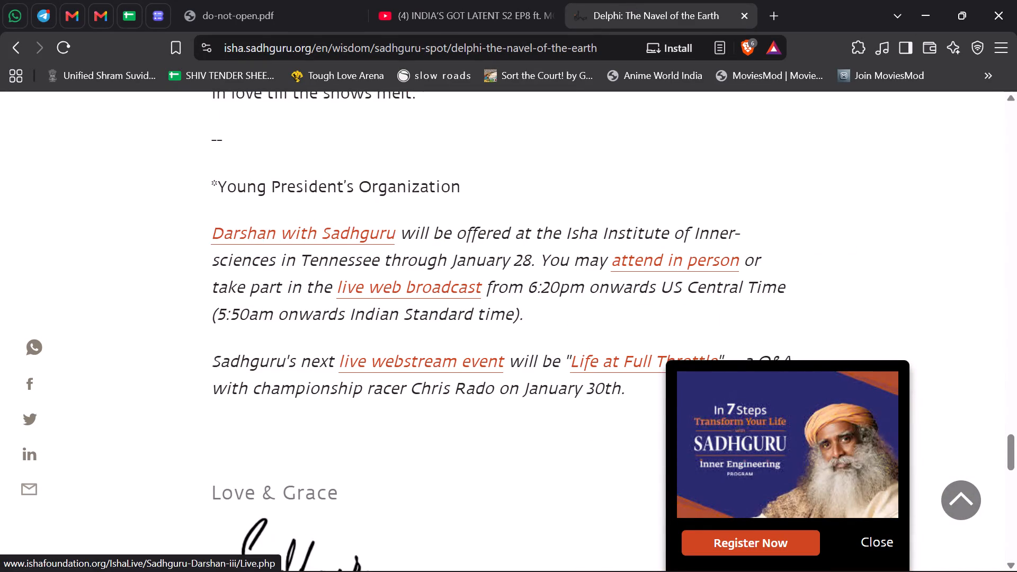
scroll(582, 238, "up", 14)
scroll(453, 570, "up", 5)
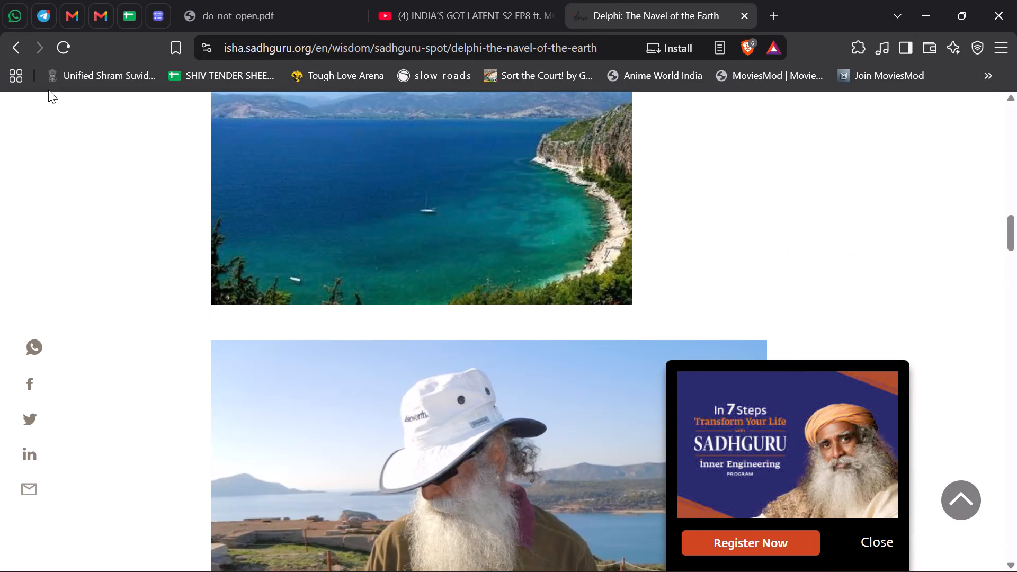
Go back to the Google results for "the Navel of Mother Earth." and look through the remaining entries and images.
left_click(16, 50)
scroll(261, 293, "down", 7)
scroll(261, 293, "up", 1)
scroll(347, 217, "up", 3)
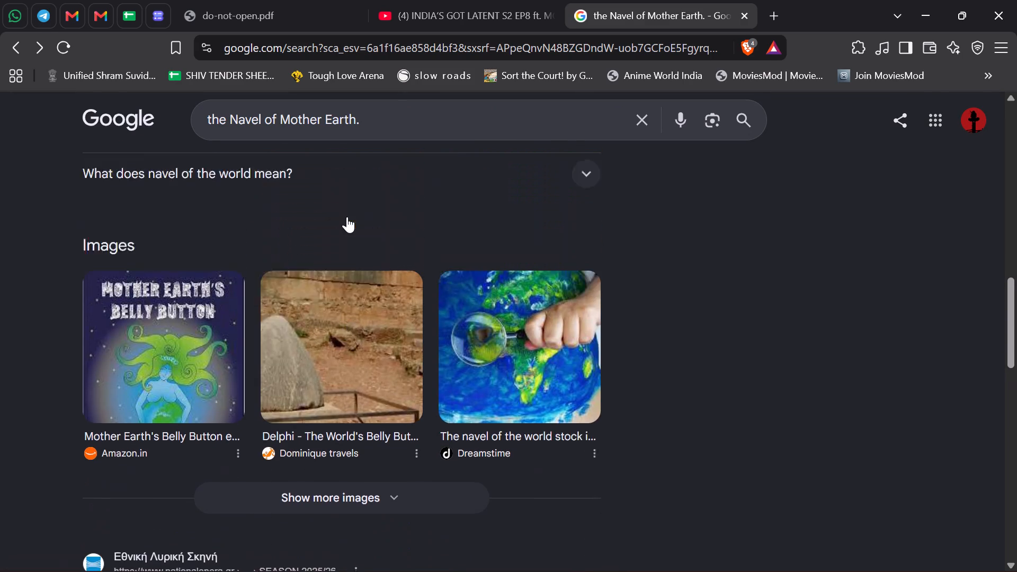
scroll(347, 217, "up", 20)
scroll(347, 217, "down", 5)
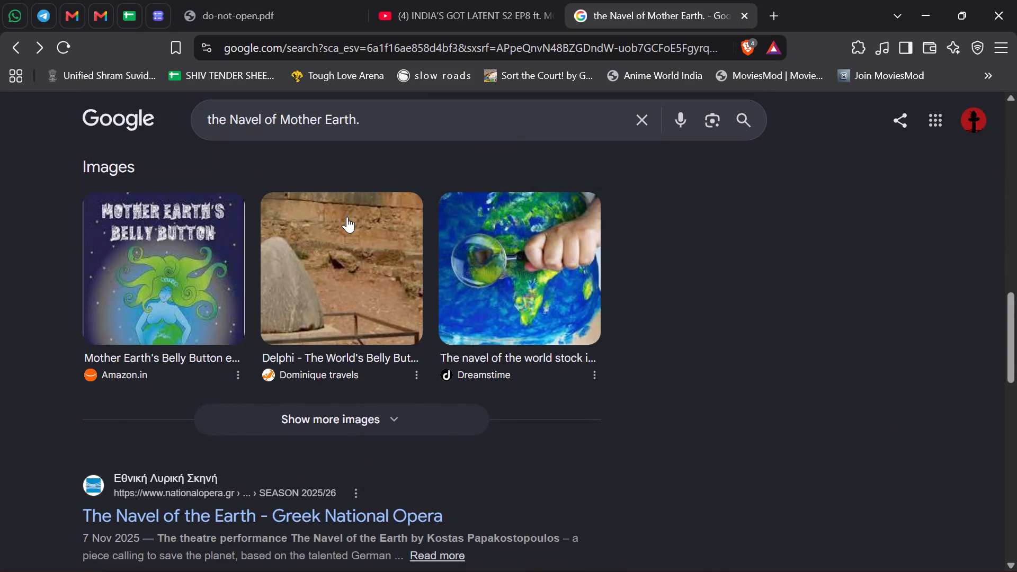
scroll(347, 217, "up", 4)
Close the Google search tab and return to do-not-open.pdf.
left_click(741, 19)
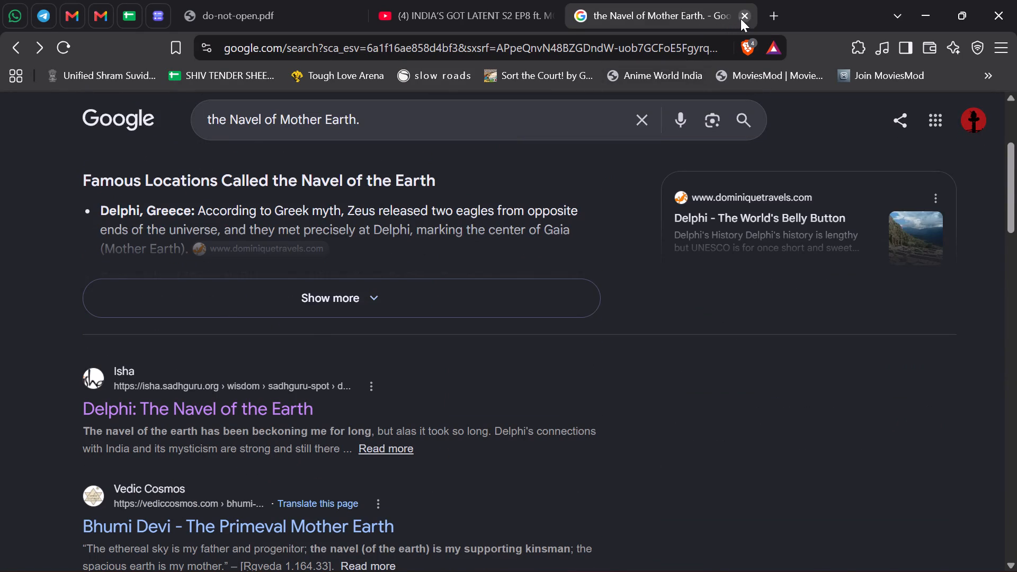
left_click(431, 0)
left_click(301, 0)
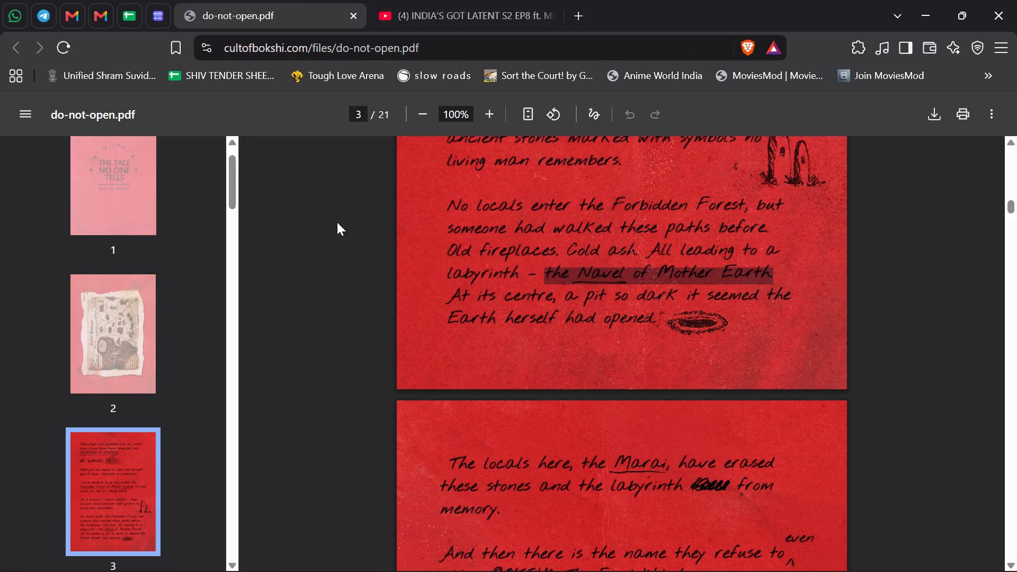
Switch back to the GeM bids in Firefox, download the document of bid GEM/2026/B/8139250 from results page 51 and close it.
key("ctrl+super+Left")
scroll(348, 247, "up", 1)
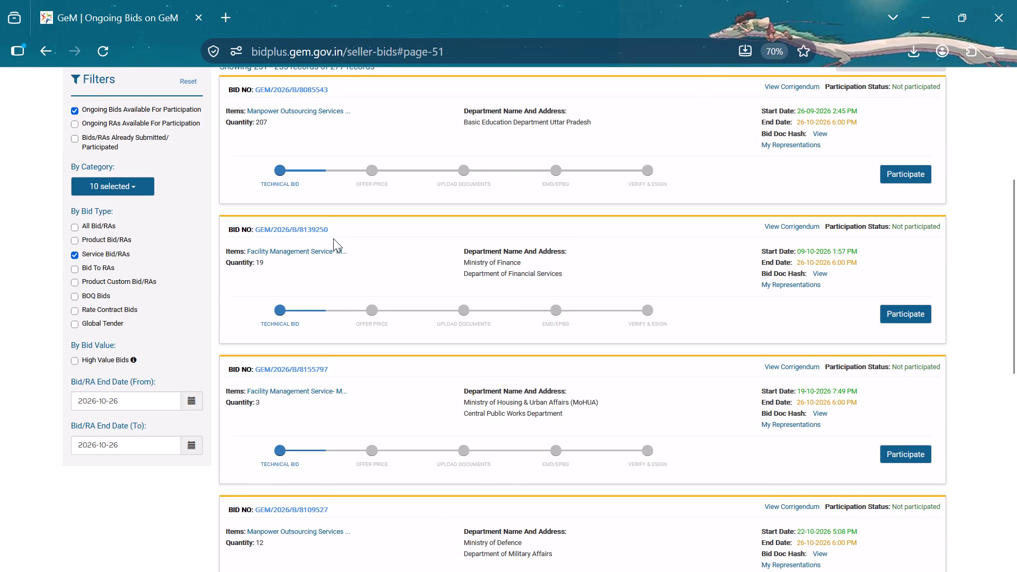
left_click(320, 233)
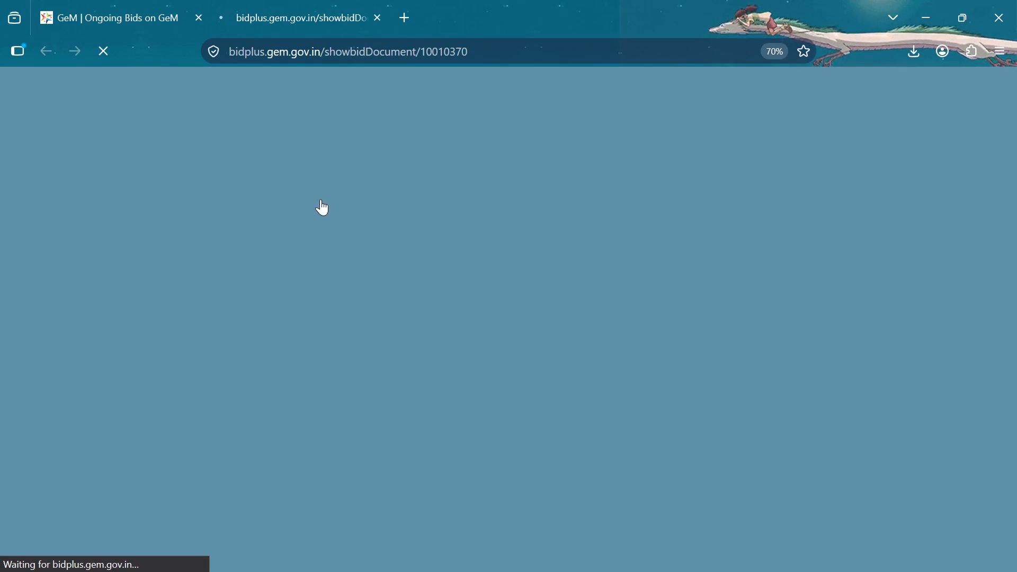
left_click(388, 17)
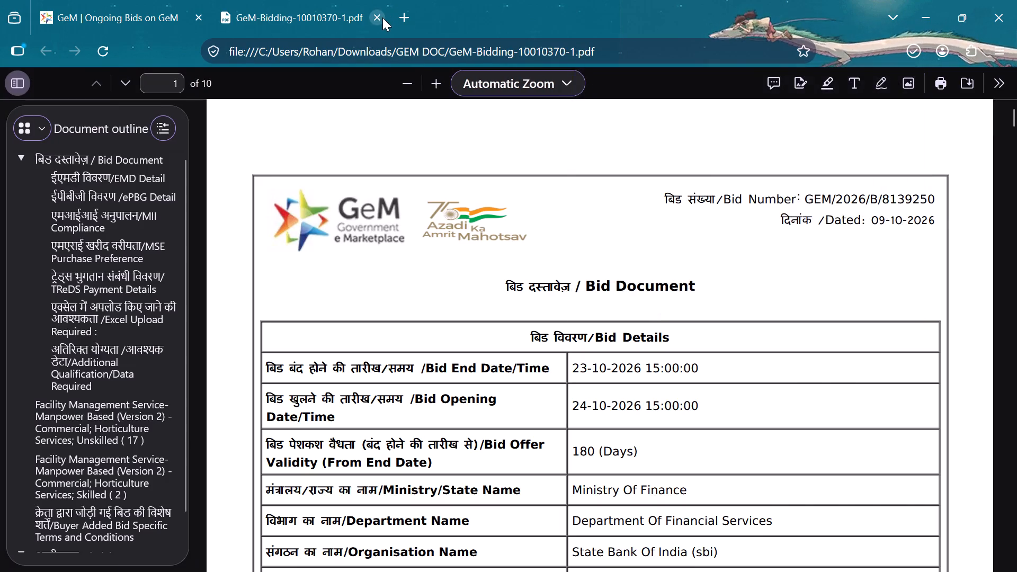
left_click(382, 16)
Download the document of bid GEM/2026/B/8109527, close it and move on to results page 52.
scroll(383, 279, "down", 3)
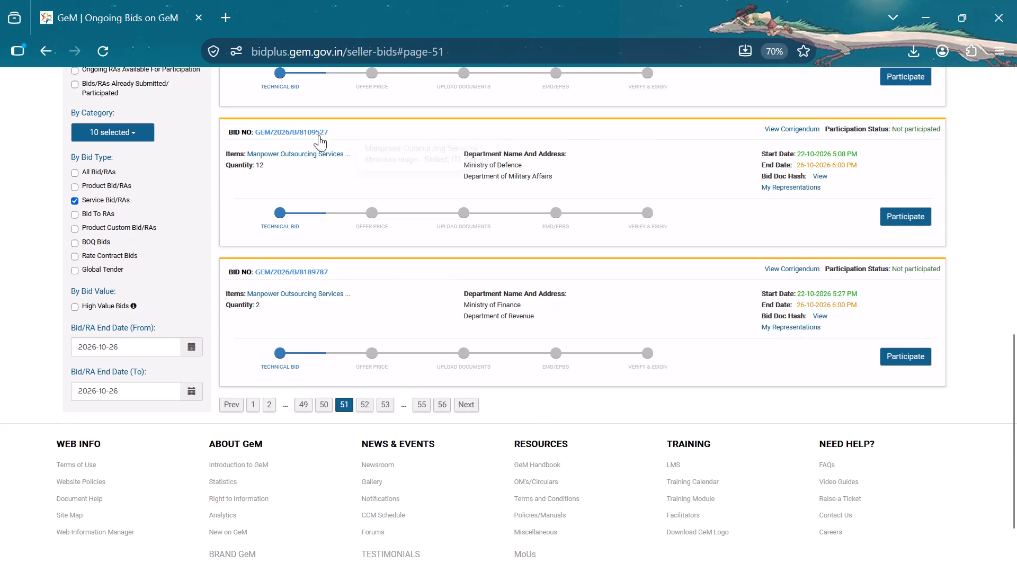
left_click(306, 128)
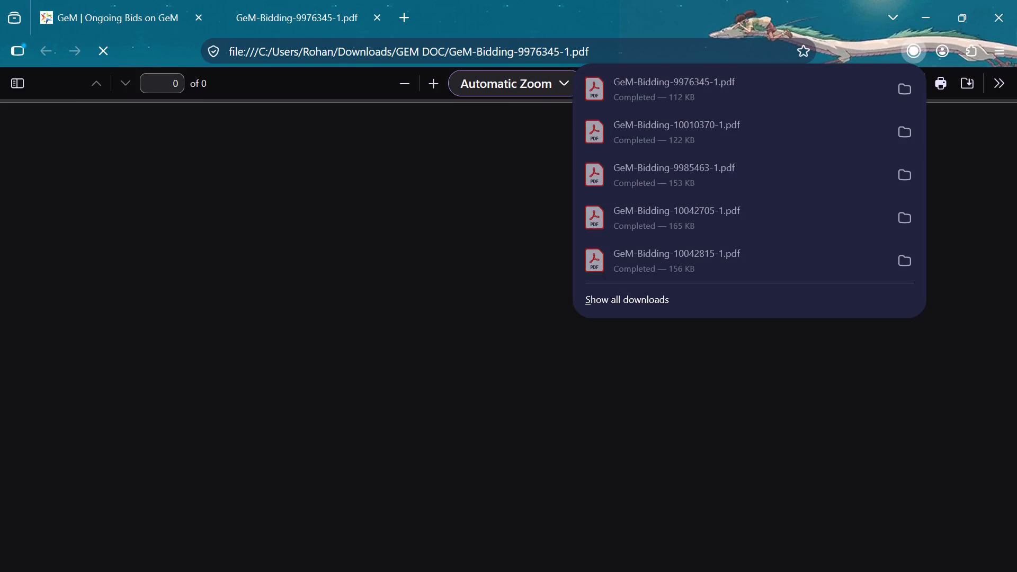
left_click(373, 17)
left_click(360, 403)
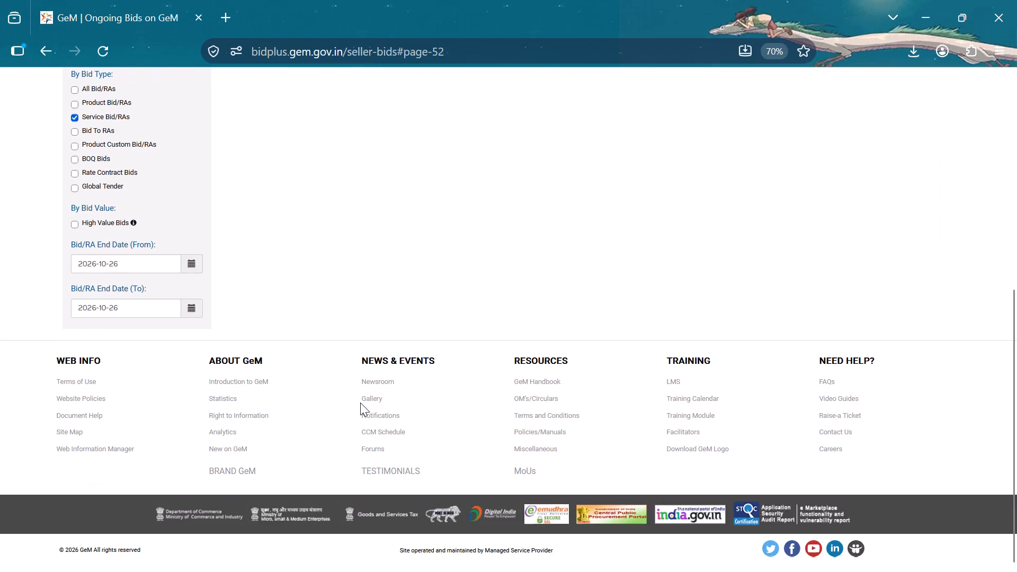
Review results page 52, open the document of bid GEM/2026/B/8168120 and skim through its pages.
scroll(360, 403, "up", 1)
scroll(360, 403, "down", 4)
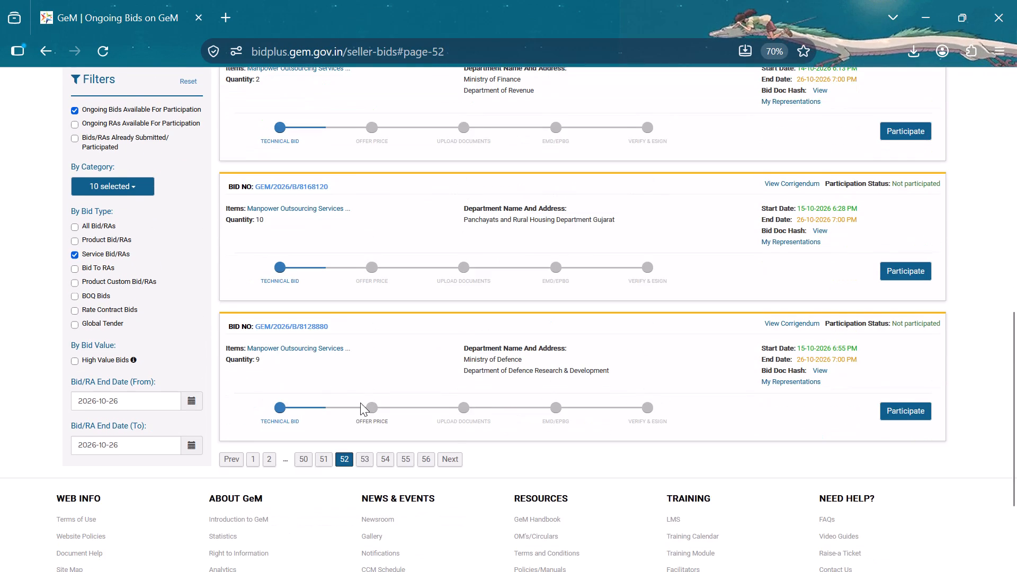
scroll(360, 403, "down", 1)
left_click(272, 140)
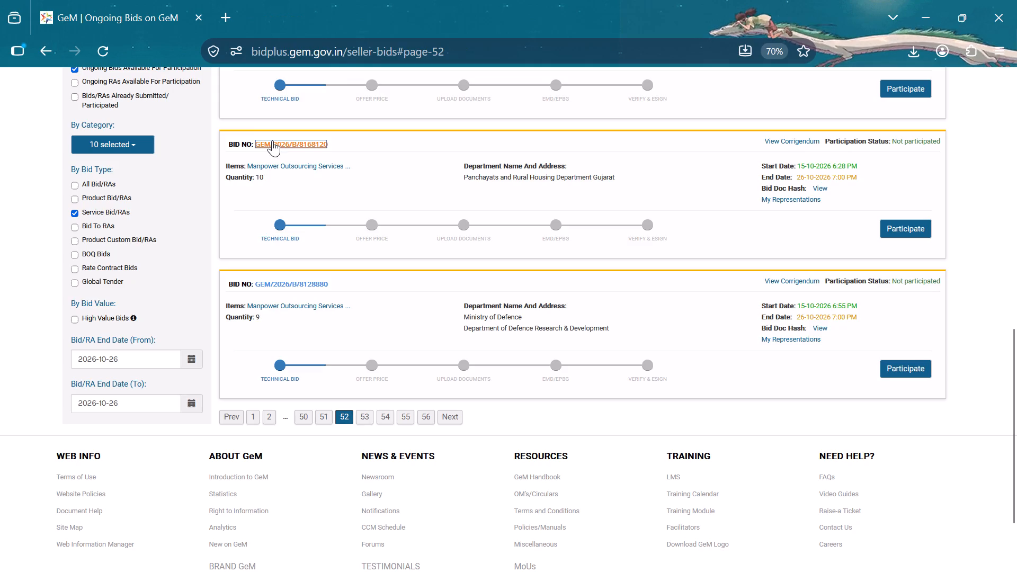
left_click(420, 308)
scroll(420, 308, "down", 2)
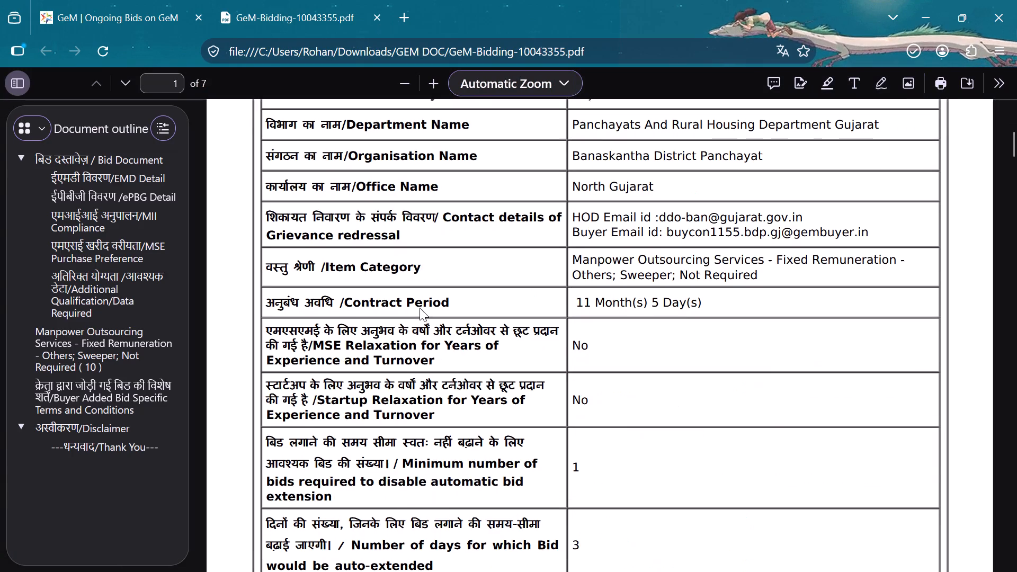
scroll(420, 308, "down", 1)
scroll(420, 308, "down", 20)
scroll(420, 308, "down", 8)
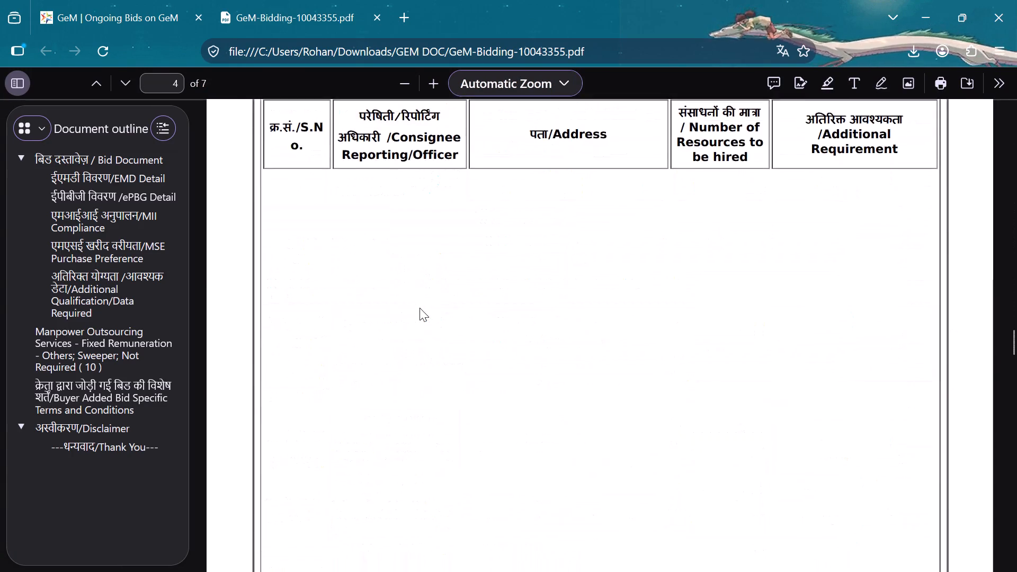
scroll(420, 308, "down", 6)
Copy the bid number GEM/2026/B/8168120 from the first page of the bid document.
key("ctrl+Up")
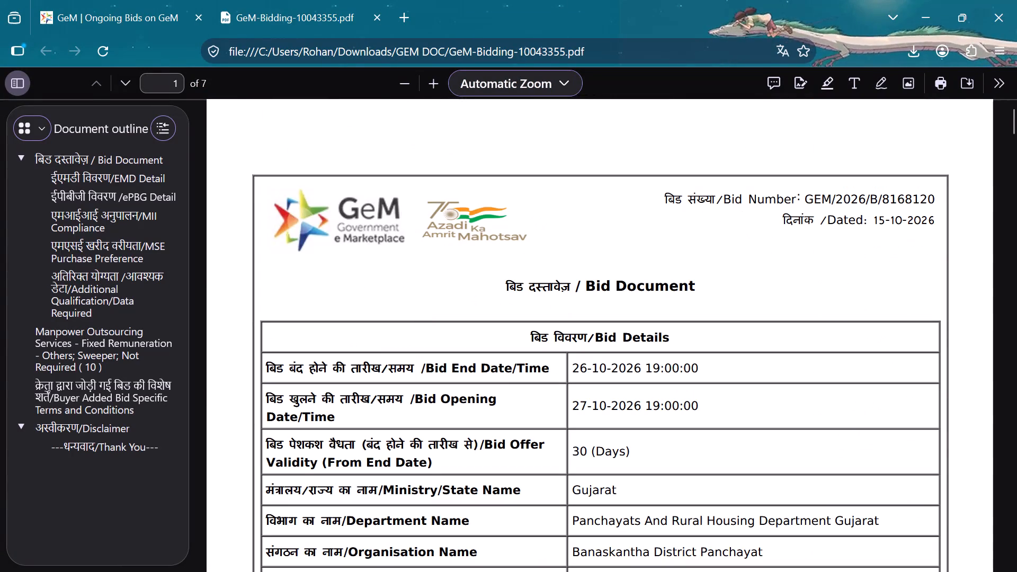
left_click(807, 208)
double_click(809, 196)
key("ctrl+shift+Right")
key("ctrl+shift+Right")
key("ctrl+shift+Right")
key("ctrl+shift+Right")
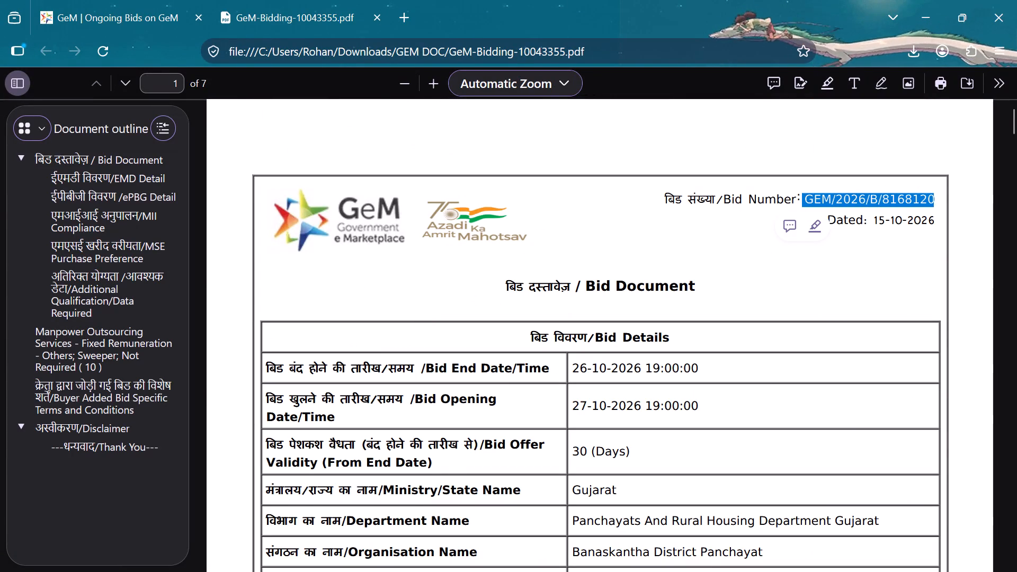
key("ctrl+c")
key("ctrl+c")
Examine the estimated bid value and EMD details in the document of bid GEM/2026/B/8168120.
scroll(766, 369, "down", 8)
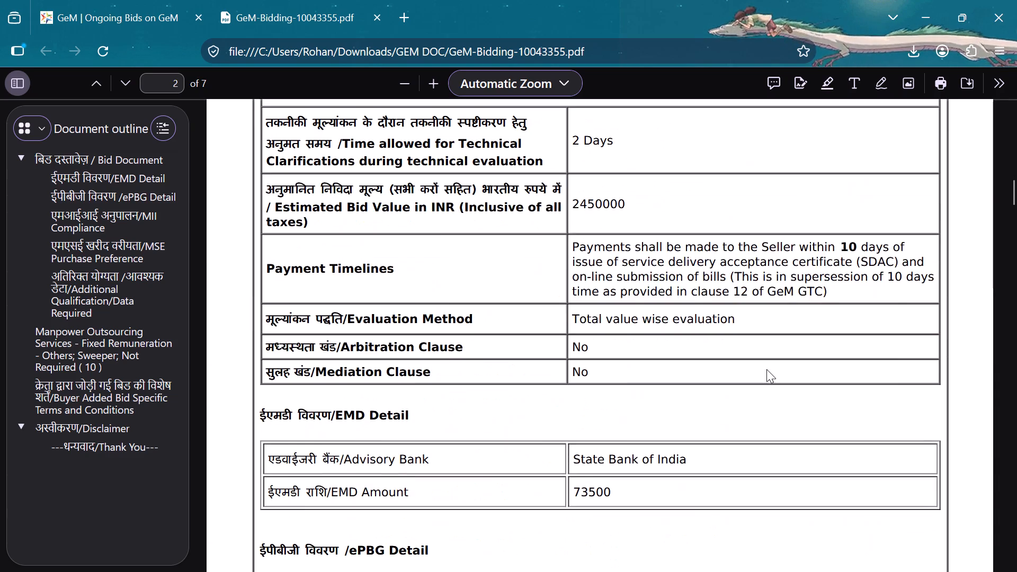
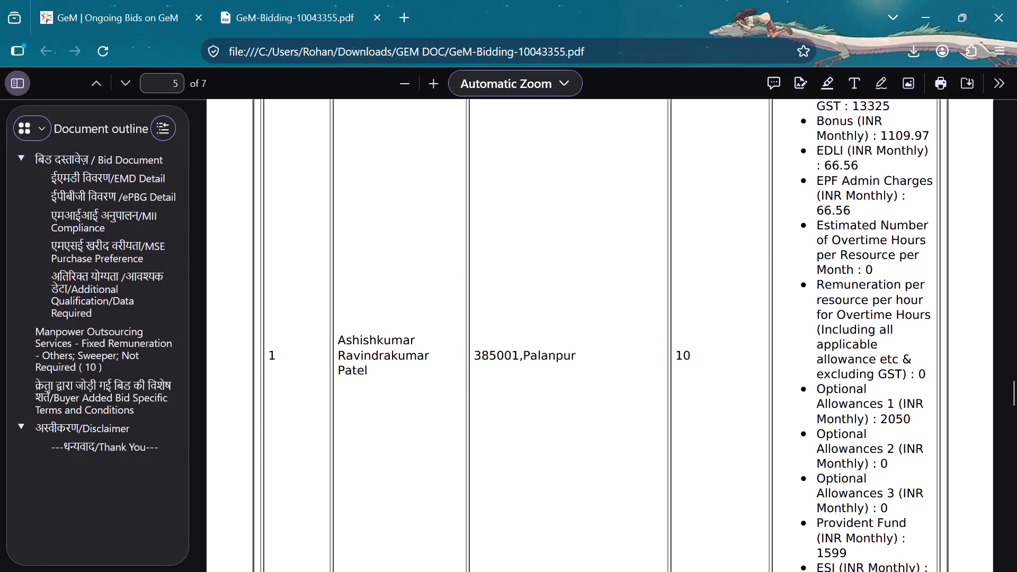
Search Google for the postal code 385001 from the consignee row of the bid document.
double_click(485, 352)
right_click(485, 352)
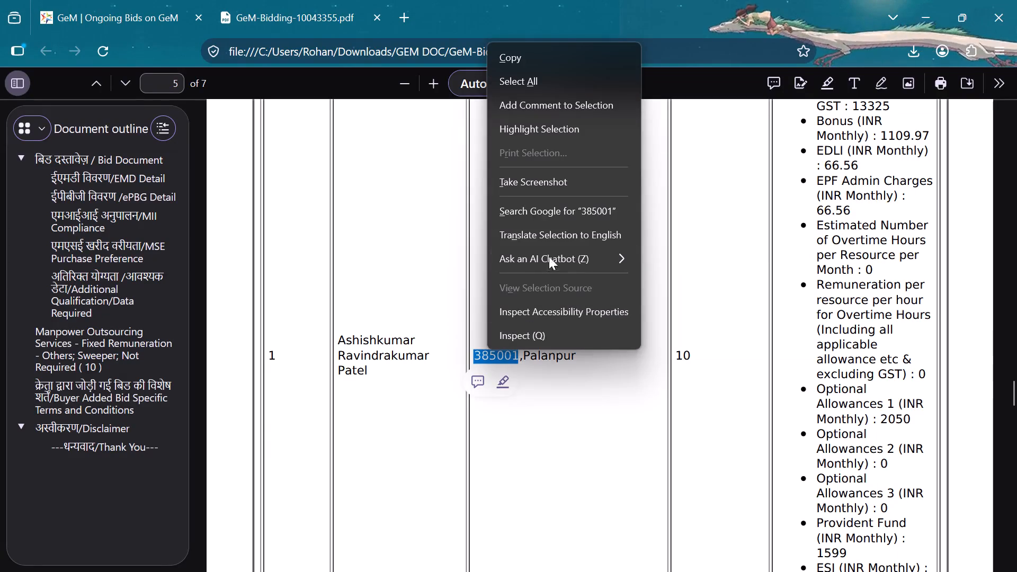
left_click(550, 220)
In the HHSPL GEM Tender form, enter the copied GEM Id GEM/2026/B/8168120, with Bid Type M and State GJ.
key("alt+Tab")
left_click(733, 0)
left_click(622, 0)
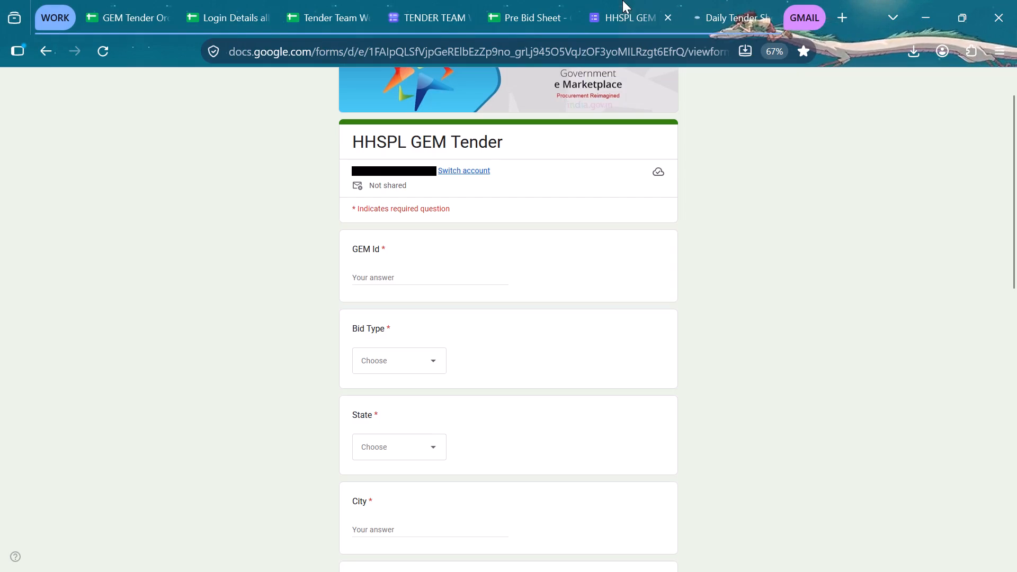
left_click(389, 274)
key("ctrl+v")
key("Tab")
key("m")
key("Tab")
type("gj")
key("Tab")
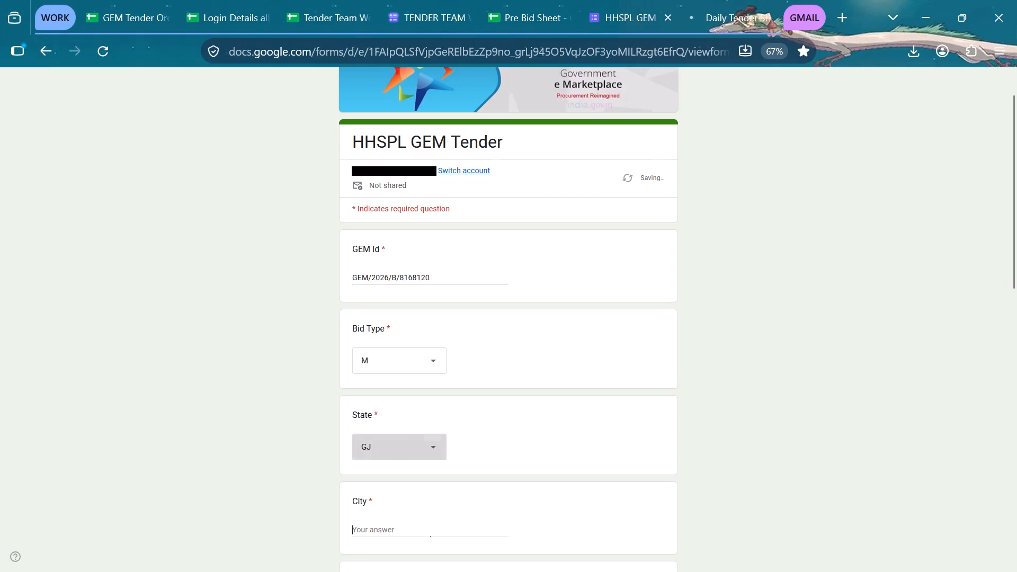
Copy the district name BANASKANTHA from the postal code search results into the form's City answer.
key("alt+Tab")
left_click(466, 0)
double_click(231, 273)
key("ctrl+c")
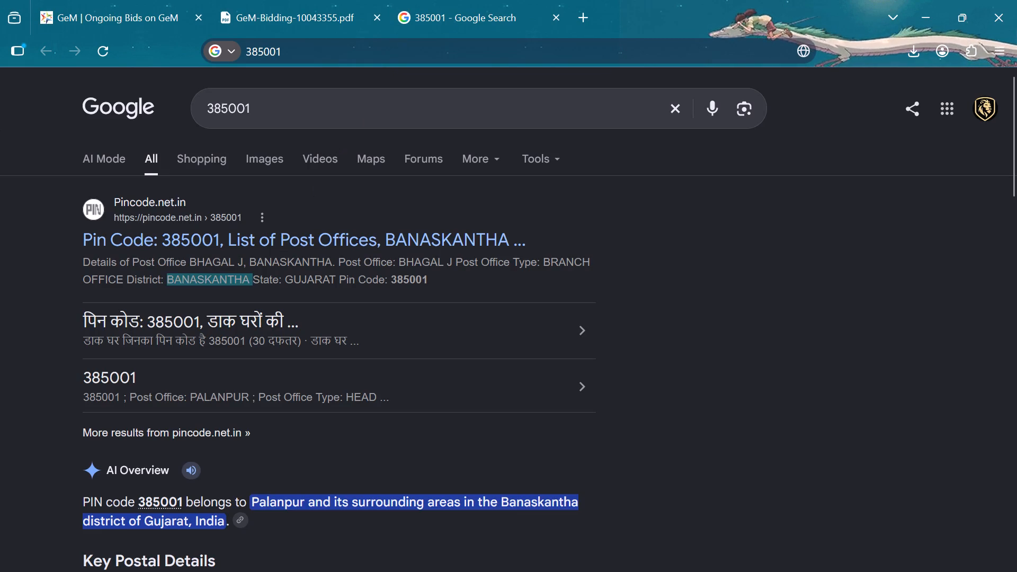
key("alt+Tab")
key("ctrl+v")
Set Pasara and Pre Bid Meeting to N in the form and enter the Closing Date 26/10/2026.
key("Tab")
key("n")
key("Tab")
key("n")
key("alt+Tab")
left_click(220, 0)
left_click(143, 0)
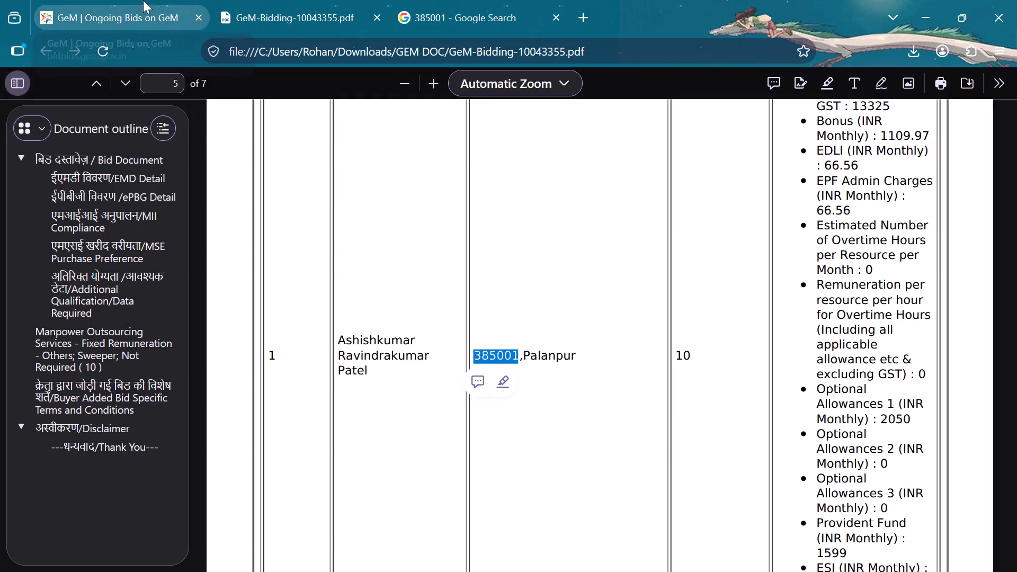
key("alt+Tab")
key("Tab")
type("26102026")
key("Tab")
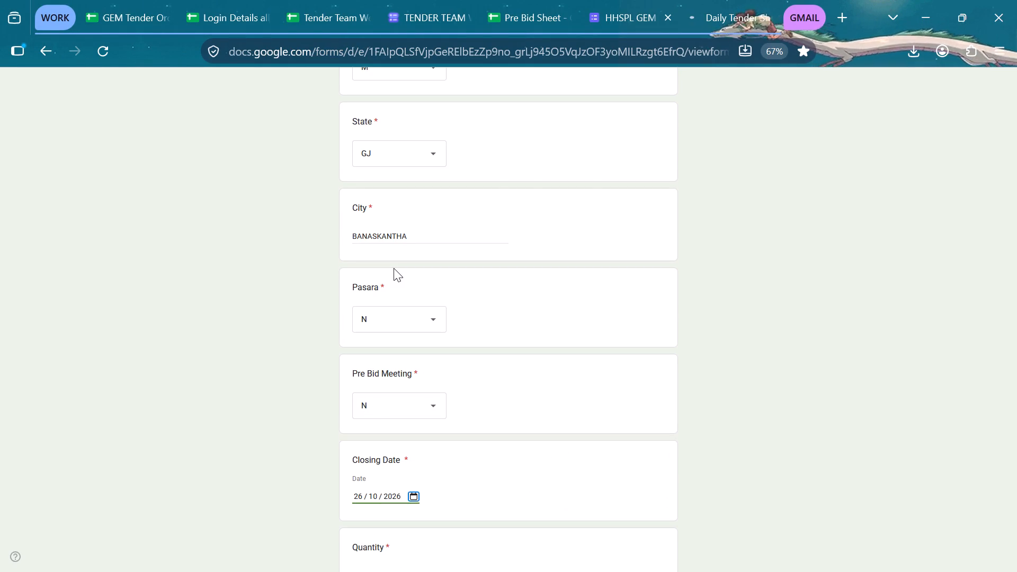
Enter a Quantity of 10 in the HHSPL GEM Tender form and submit it.
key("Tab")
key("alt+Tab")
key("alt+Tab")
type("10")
scroll(394, 268, "down", 5)
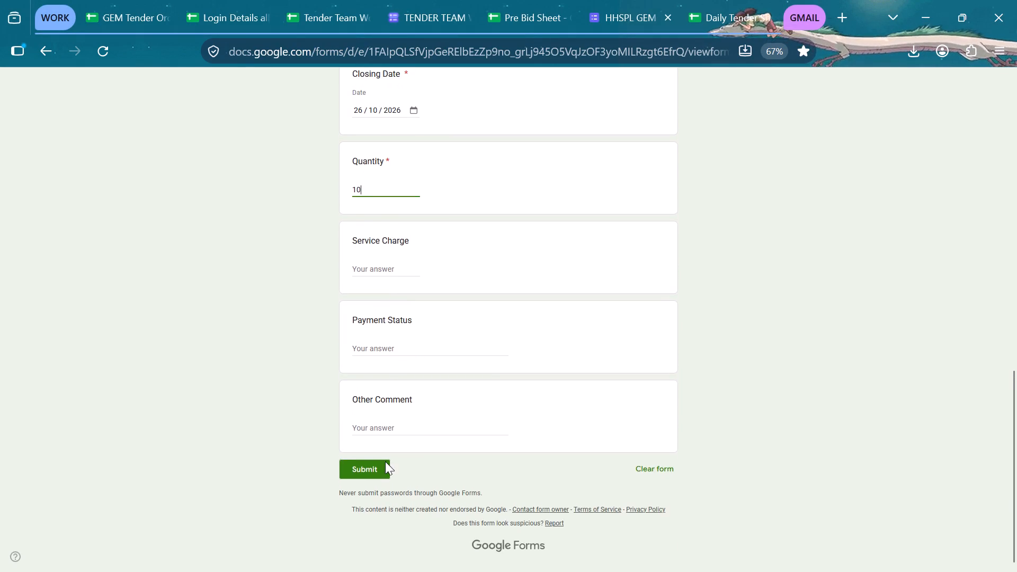
left_click(379, 470)
Open the document of bid GEM/2026/B/8128880, close the previous bid document and postal code search, and skim to the consignee details.
key("alt+Tab")
scroll(375, 350, "down", 1)
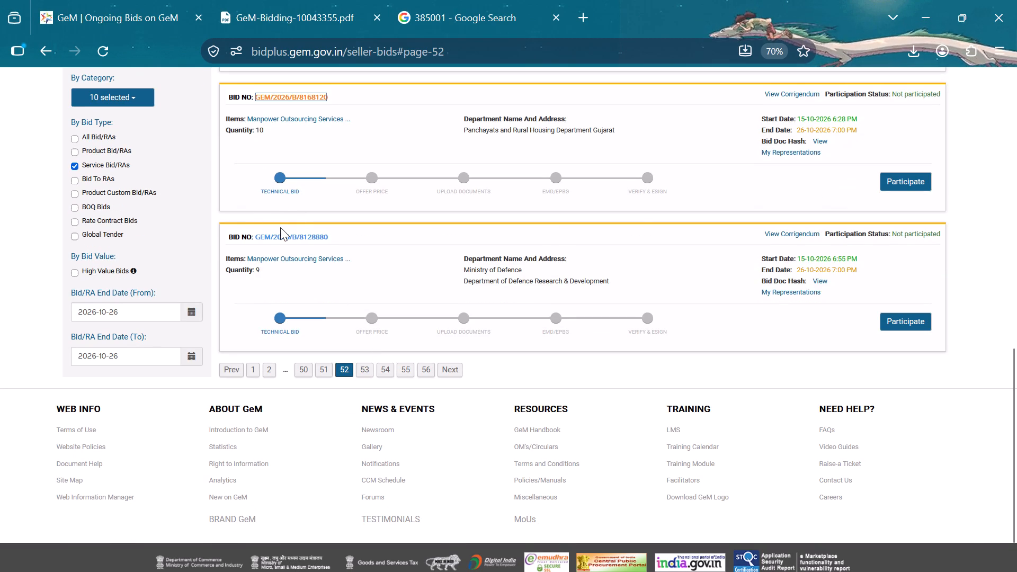
left_click(281, 232)
left_click(283, 233)
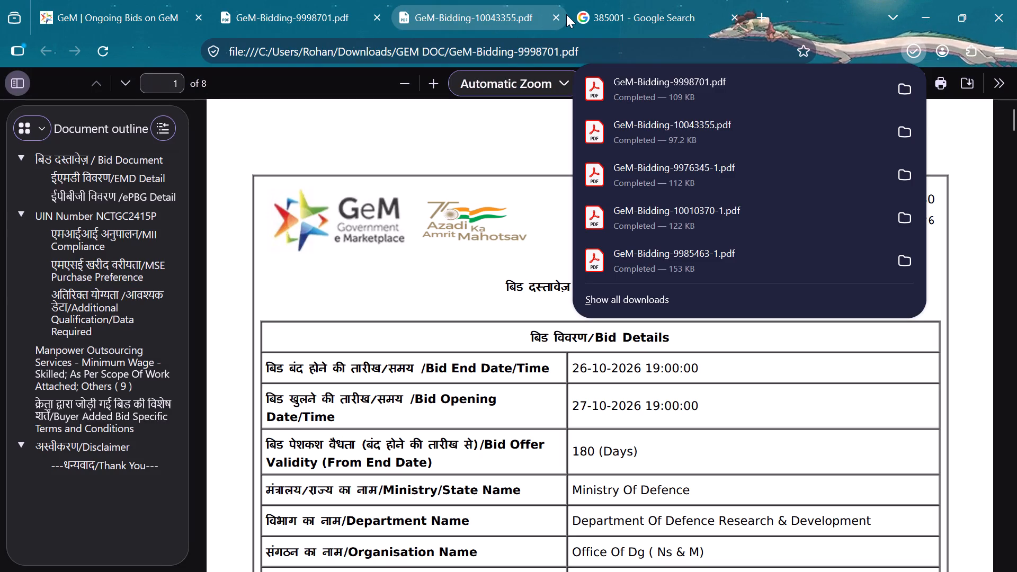
double_click(556, 17)
scroll(554, 327, "down", 8)
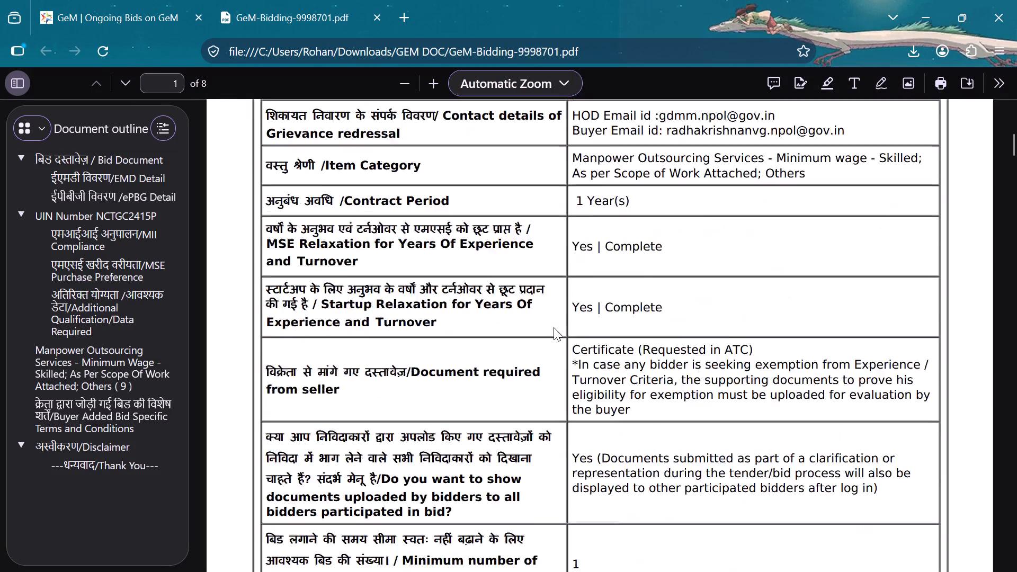
scroll(554, 327, "down", 20)
scroll(554, 327, "down", 4)
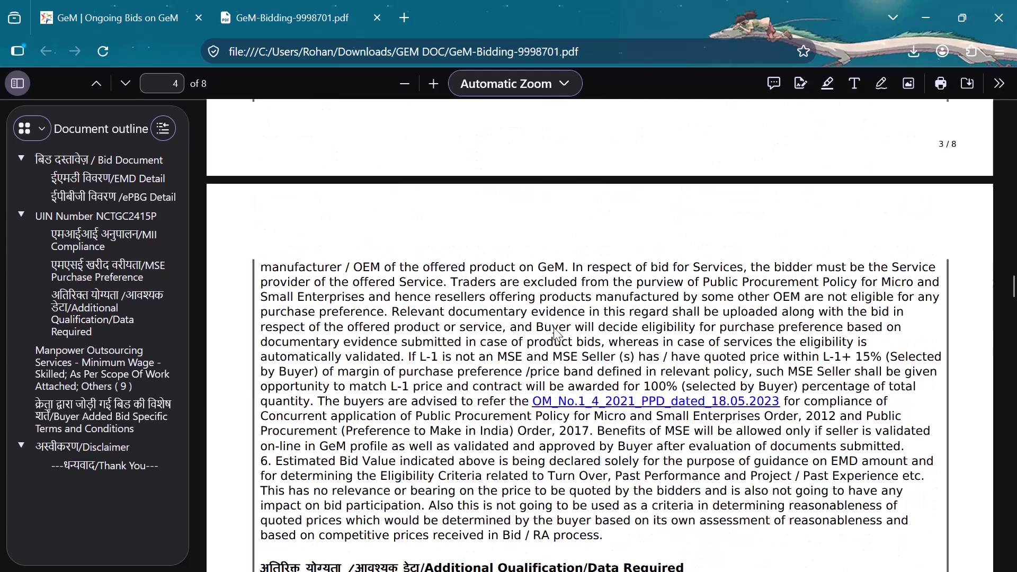
scroll(554, 327, "down", 15)
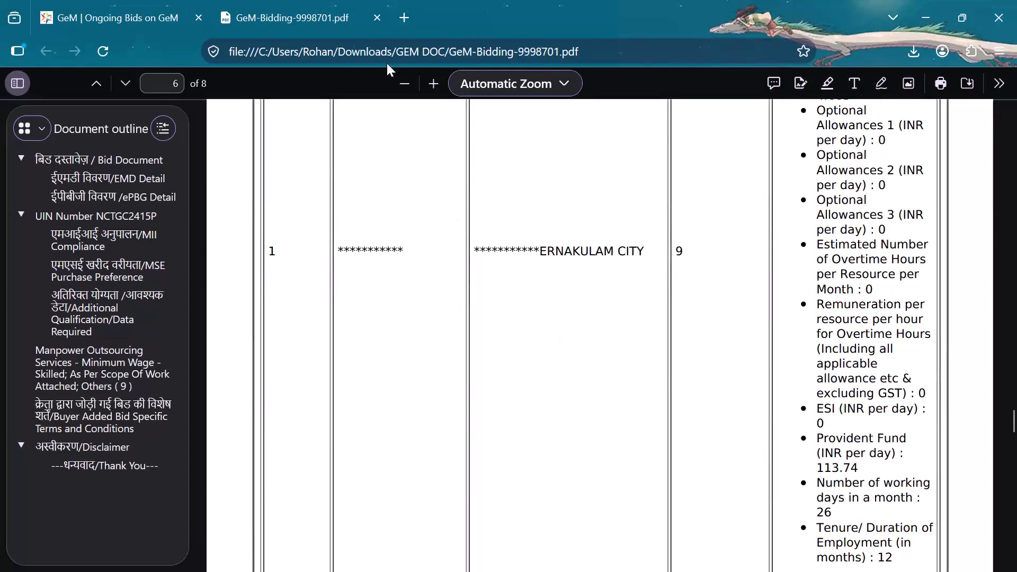
Close the document of bid GEM/2026/B/8128880 and move on to results page 53.
left_click(372, 18)
left_click(367, 377)
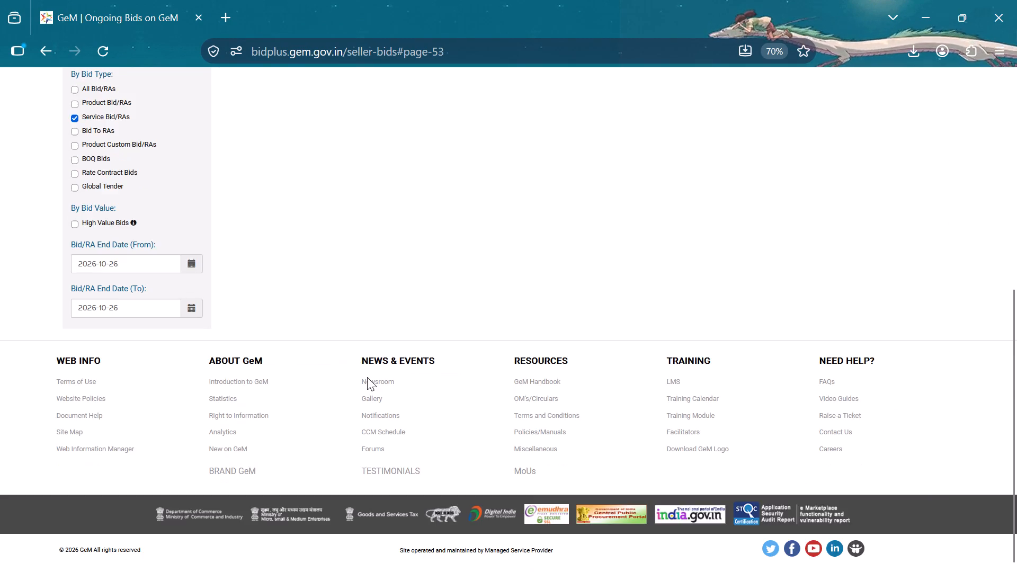
Switch to Brave and read page 4 of do-not-open.pdf at an enlarged zoom.
scroll(367, 377, "down", 1)
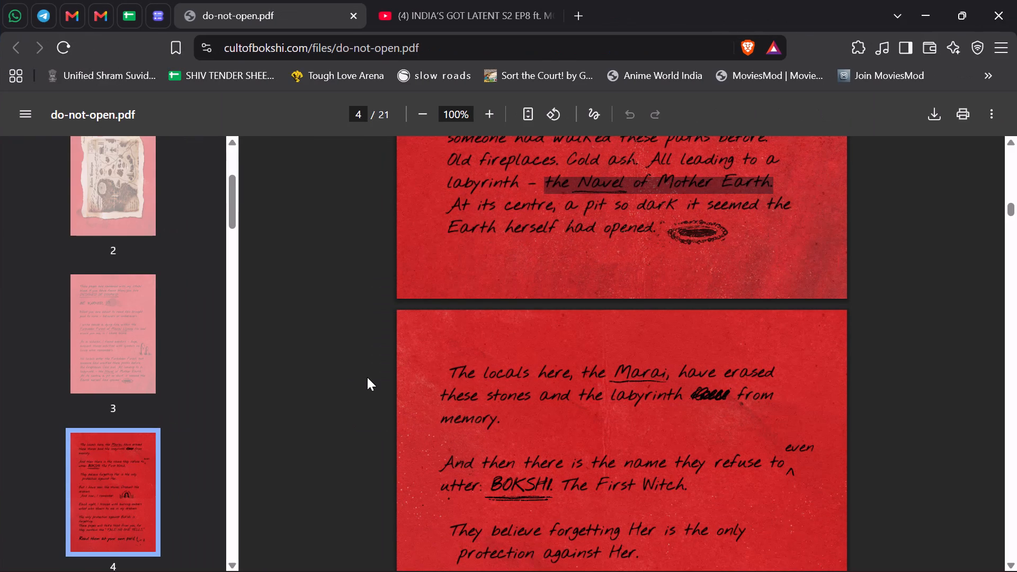
scroll(367, 377, "down", 2)
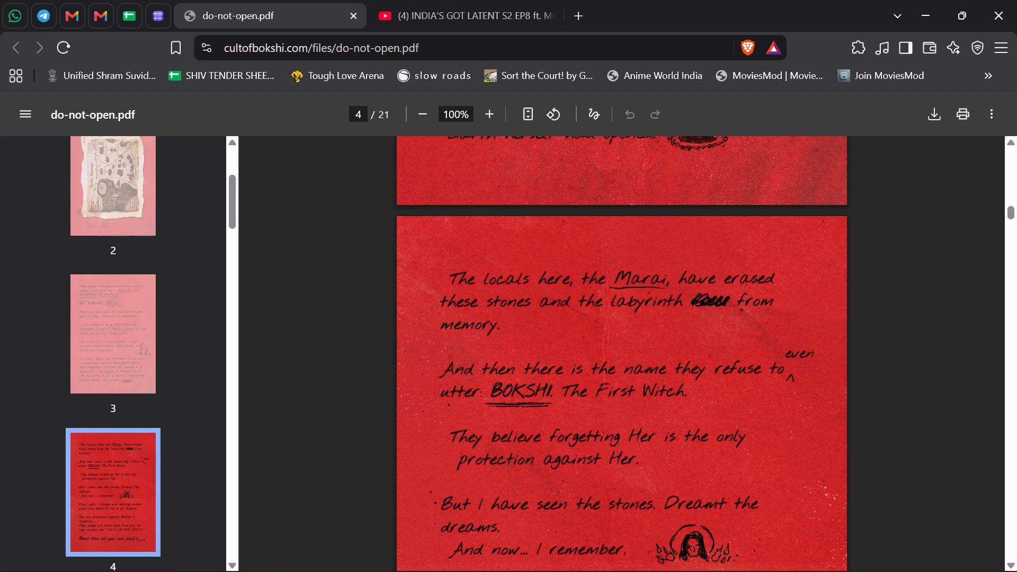
scroll(661, 315, "left", 1)
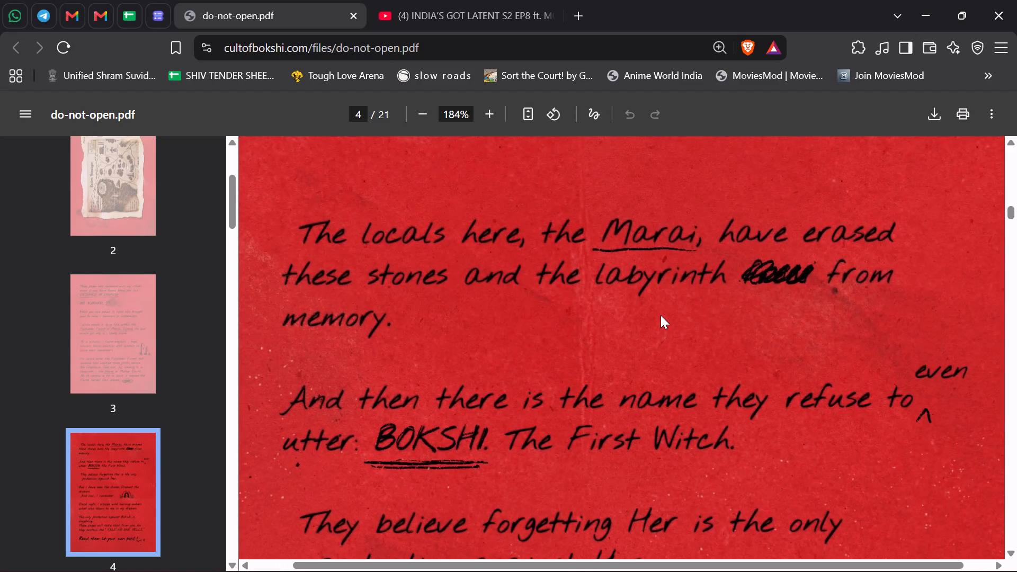
left_click_drag(661, 315, 533, 335)
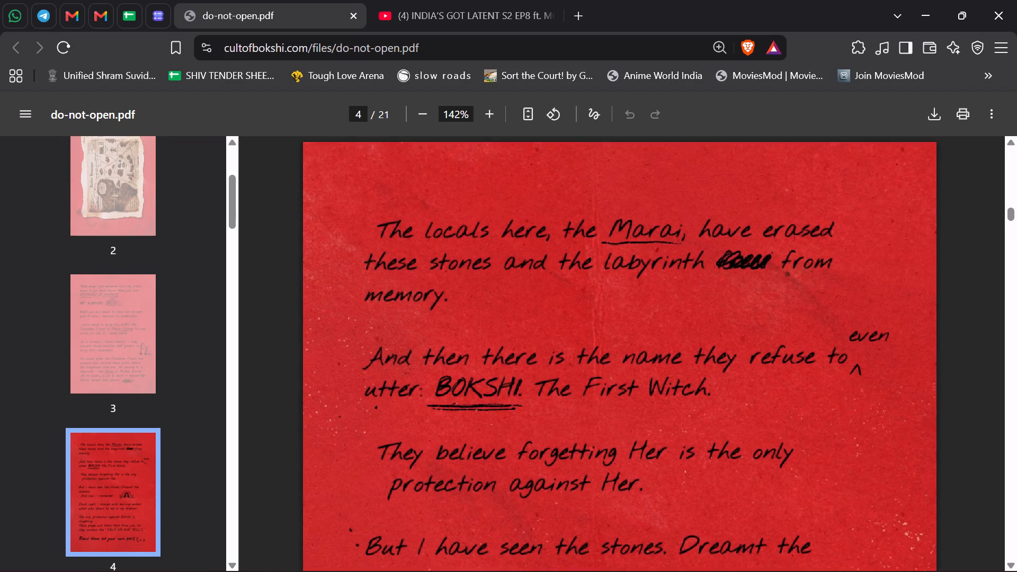
scroll(713, 436, "left", 1)
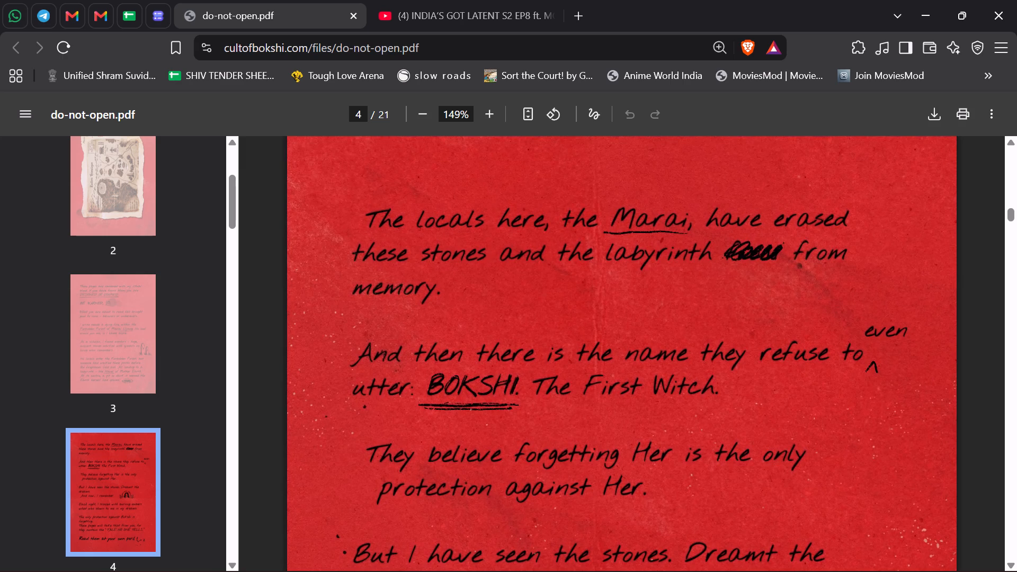
scroll(559, 404, "down", 3)
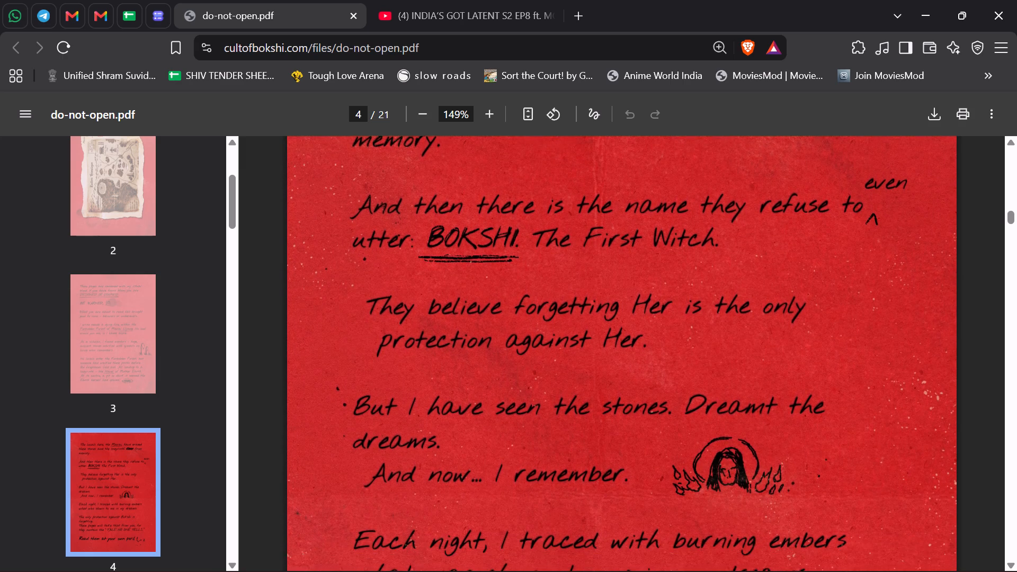
scroll(559, 404, "down", 1)
Back on GeM results page 53, download and close the documents of bids GEM/2026/B/8169622, GEM/2026/B/8168120 and GEM/2026/B/8128880.
key("ctrl+super+Left")
scroll(559, 404, "up", 2)
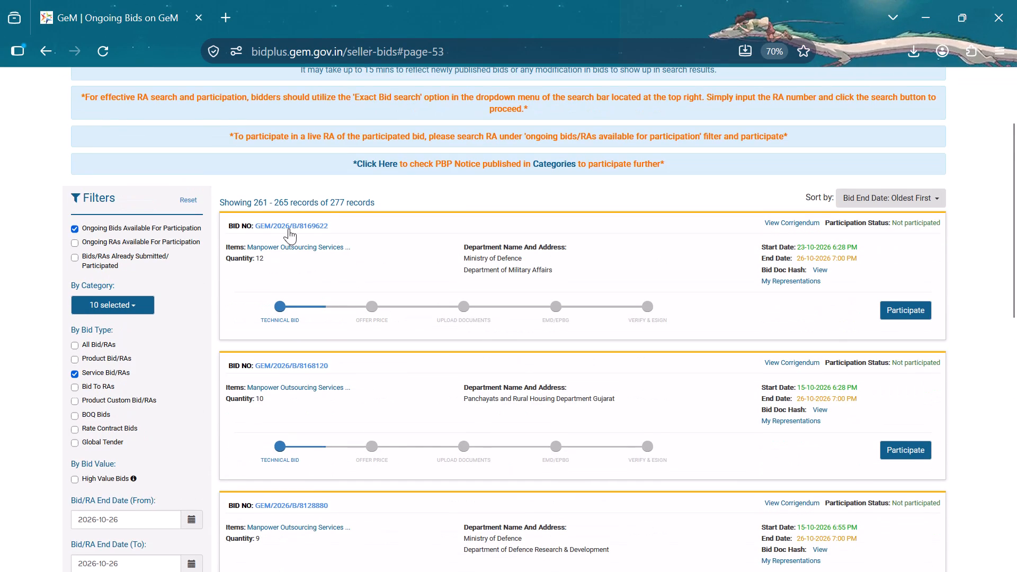
left_click(288, 222)
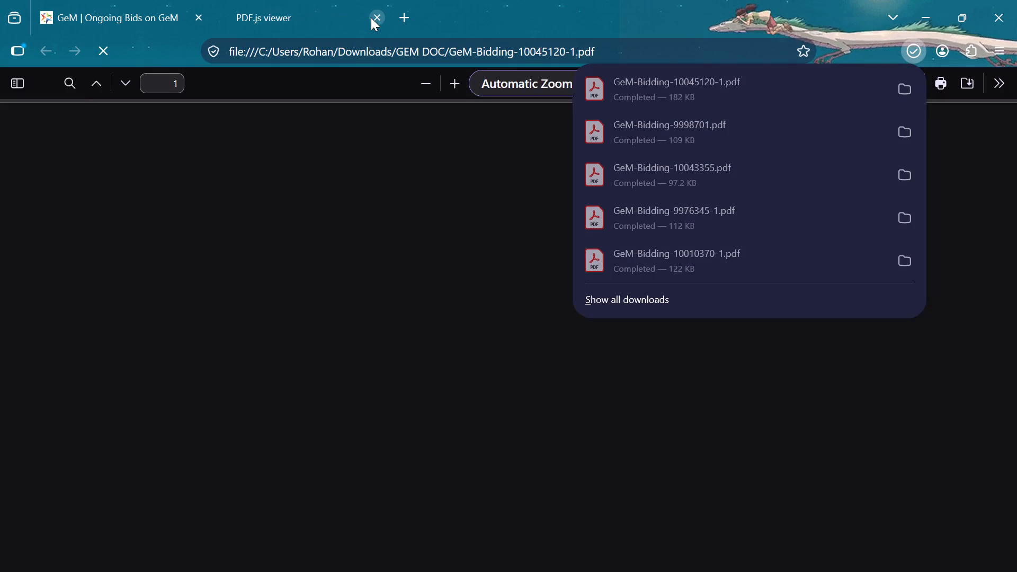
left_click(371, 17)
left_click(292, 367)
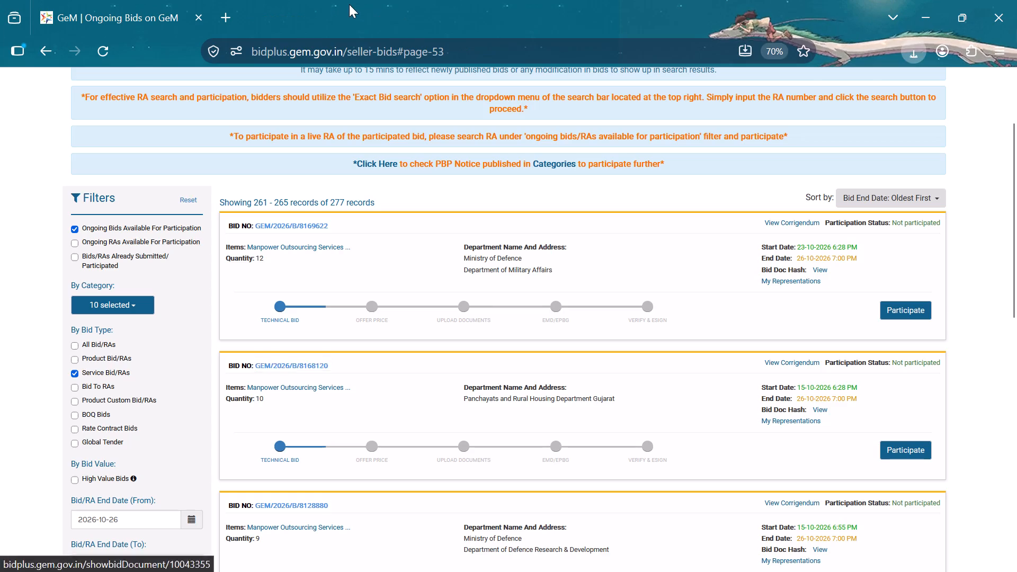
left_click(380, 24)
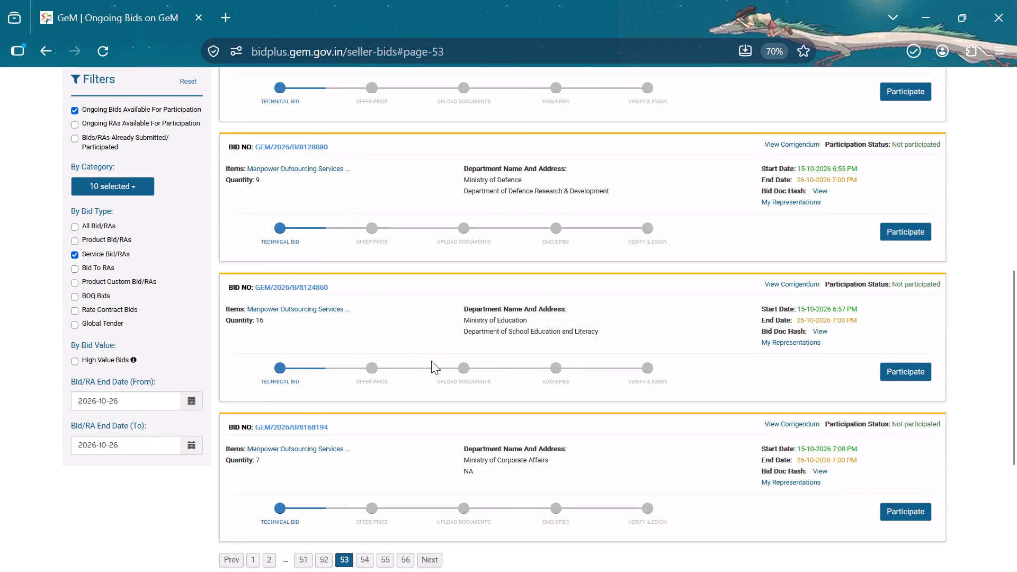
left_click(307, 147)
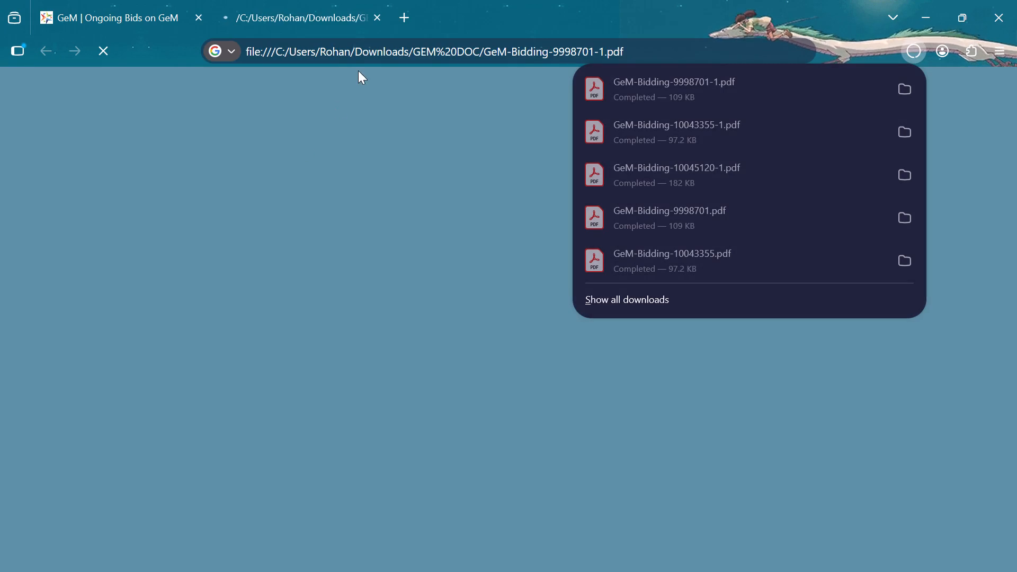
left_click(381, 22)
Download the document of bid GEM/2026/B/8124860, close it and move on to results page 54.
left_click(297, 283)
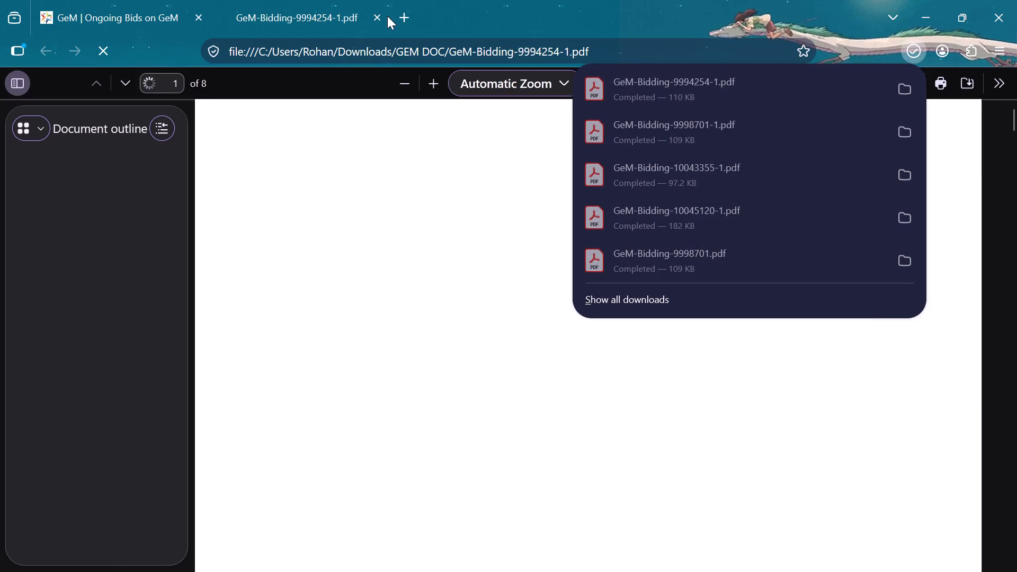
left_click(386, 16)
left_click(383, 16)
scroll(401, 322, "down", 6)
left_click(364, 326)
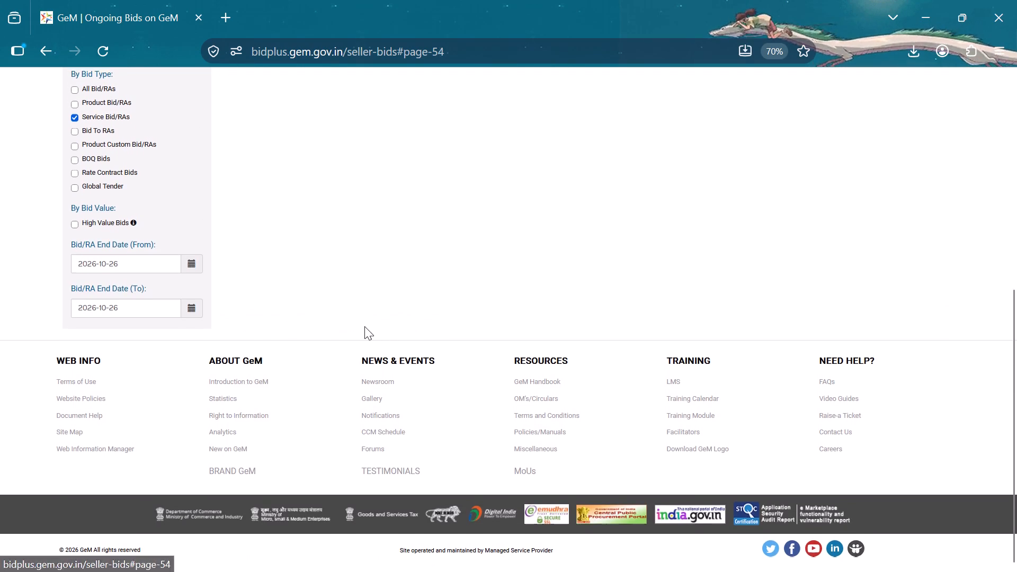
Switch to Brave and open BookMyShow's upcoming Hindi movies page for Jaipur in a new tab.
key("ctrl+super+Right")
left_click(572, 22)
key("v")
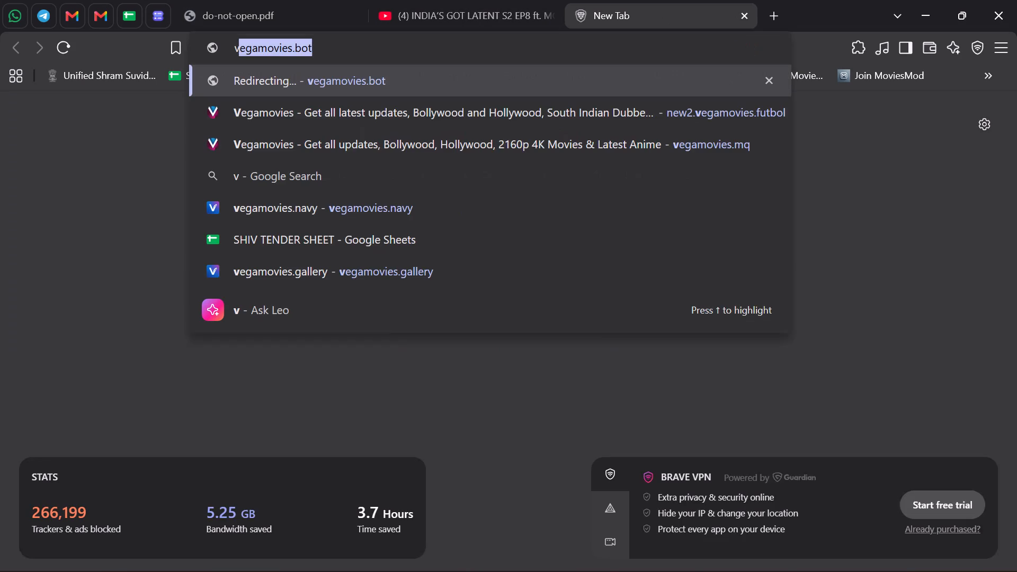
key("BackSpace")
key("BackSpace")
type("boo")
key("Down")
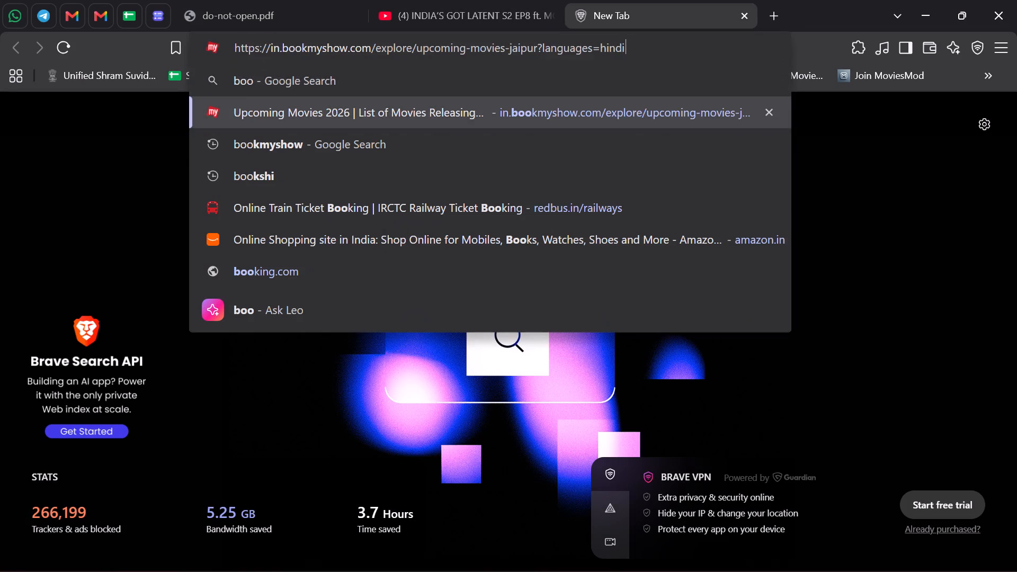
key("Return")
Browse the upcoming Hindi movies listed for Jaipur, checking their titles and release dates through December 2026.
scroll(502, 305, "down", 2)
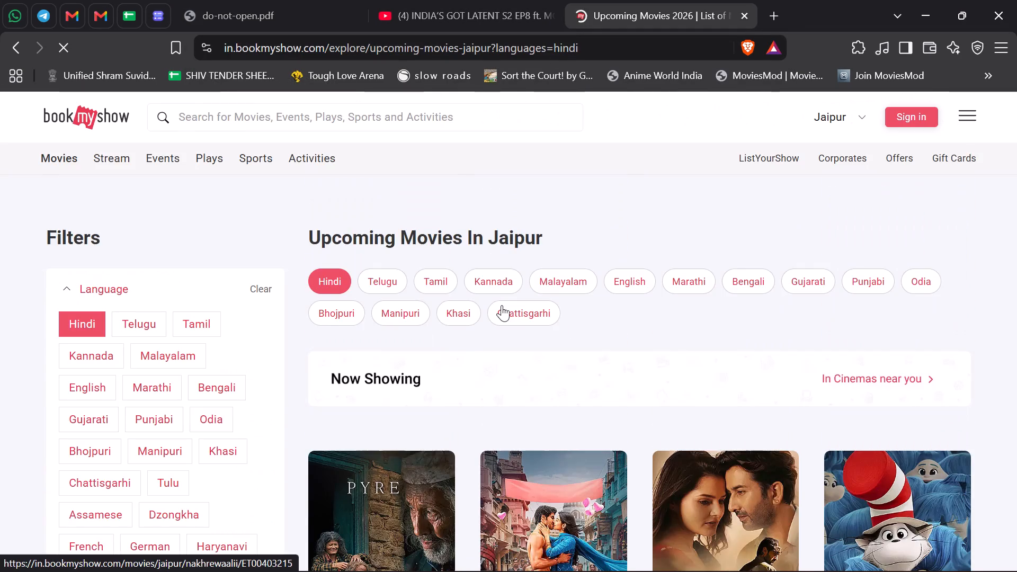
scroll(502, 305, "down", 5)
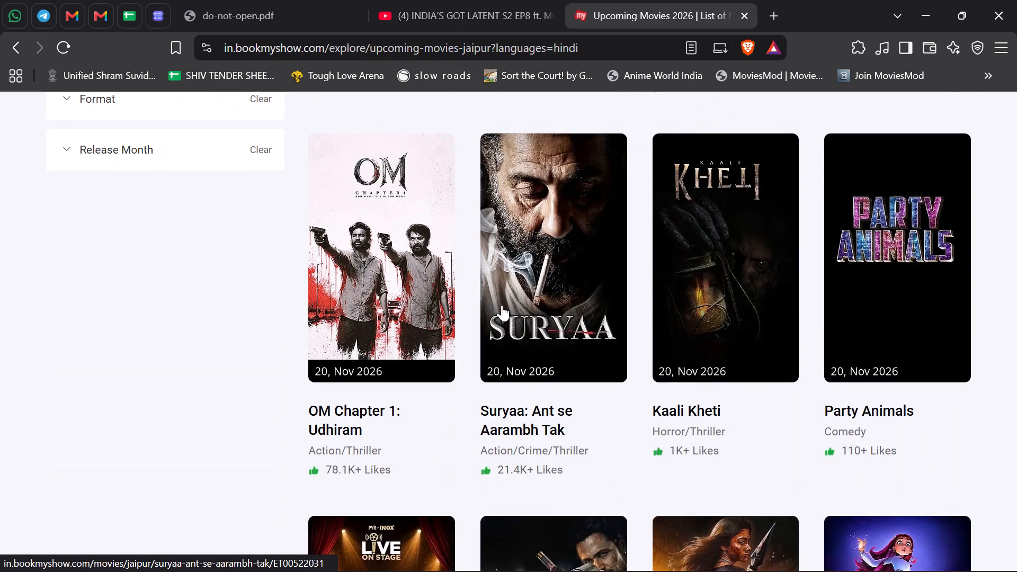
scroll(502, 305, "down", 5)
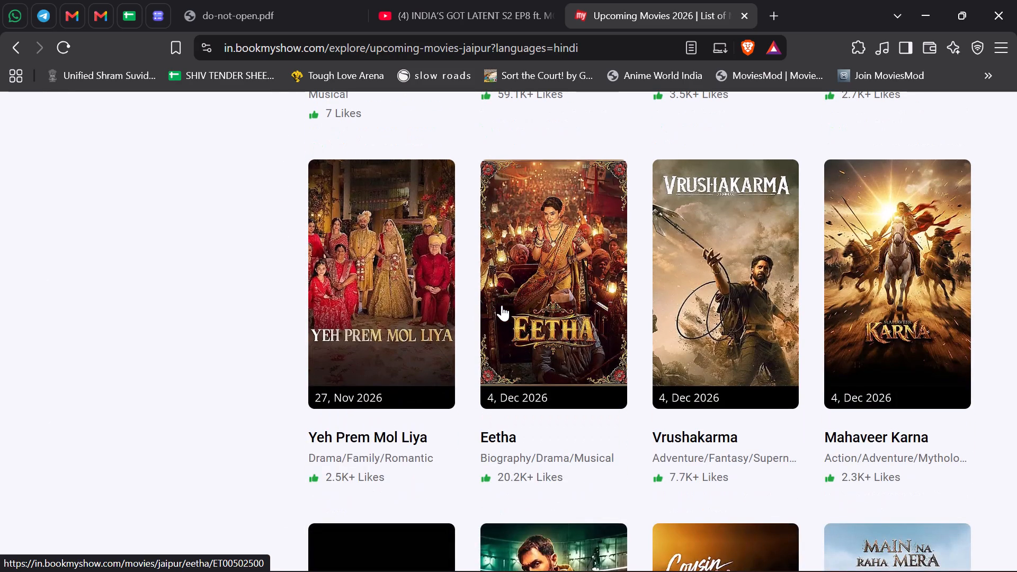
scroll(502, 305, "down", 2)
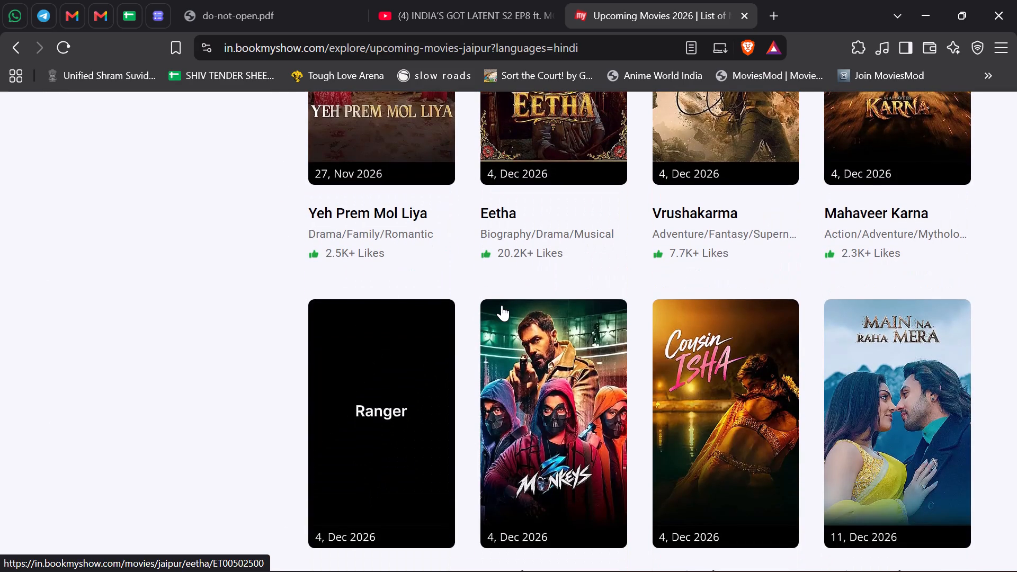
scroll(502, 305, "down", 1)
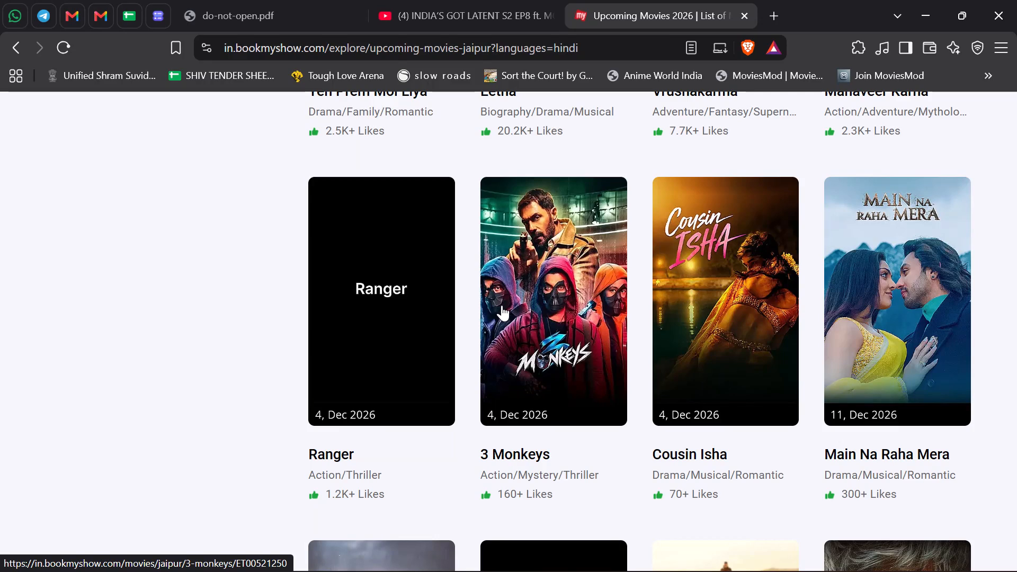
scroll(502, 305, "down", 3)
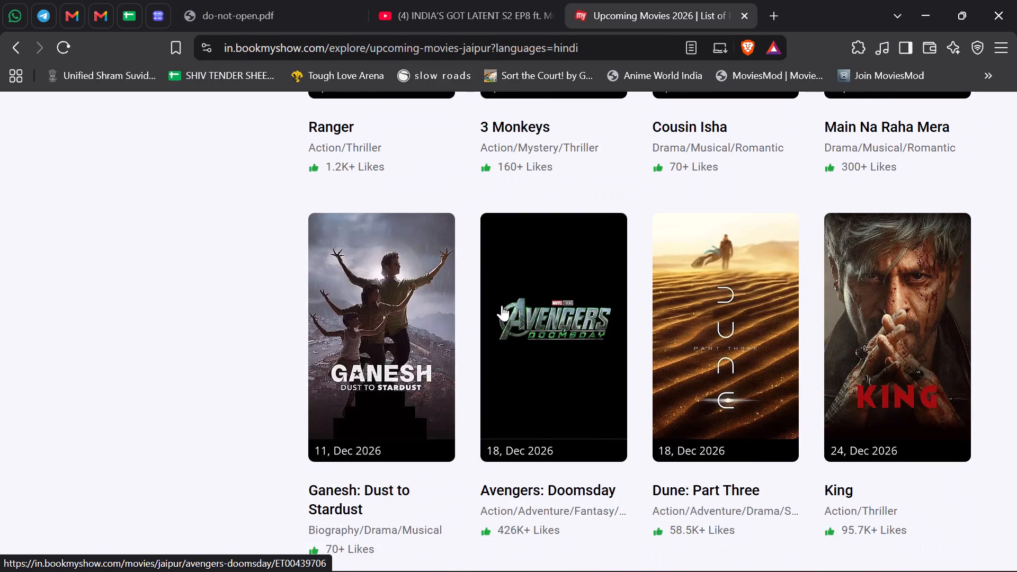
scroll(502, 305, "right", 1)
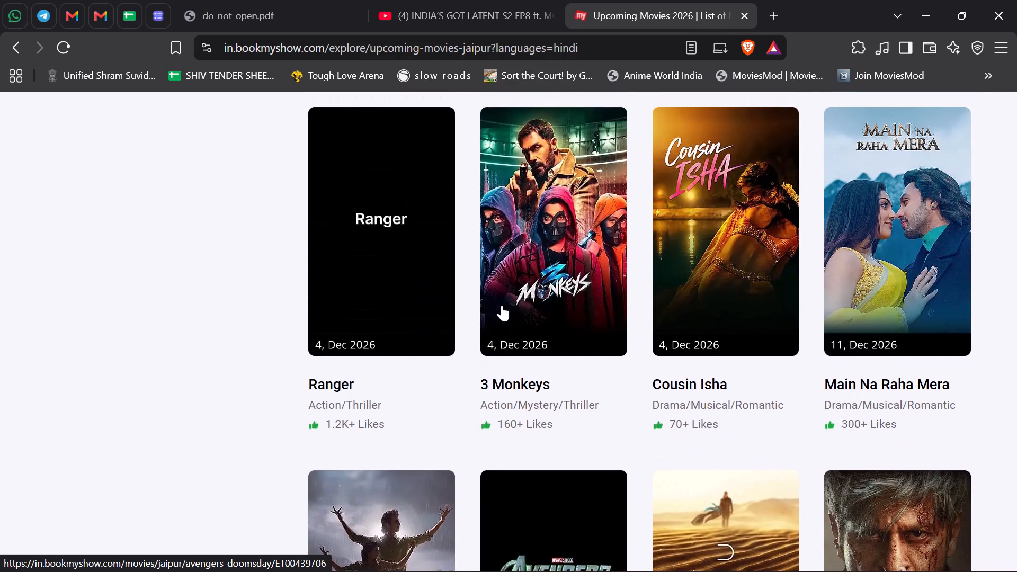
Continue through Jaipur's upcoming Hindi movies, checking titles and release dates from December 2026 into February 2027.
scroll(502, 305, "right", 1)
scroll(502, 305, "down", 3)
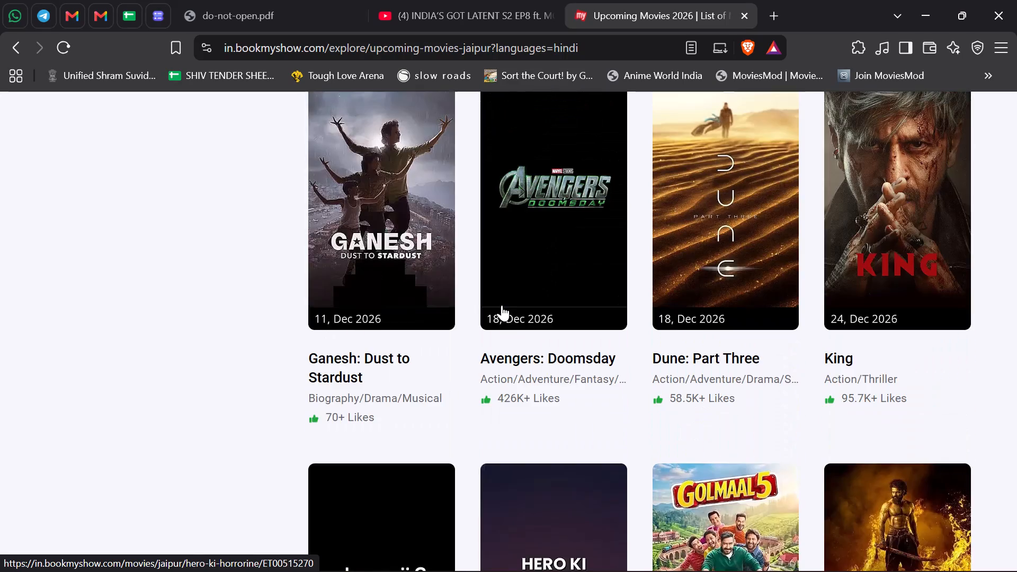
scroll(502, 305, "down", 3)
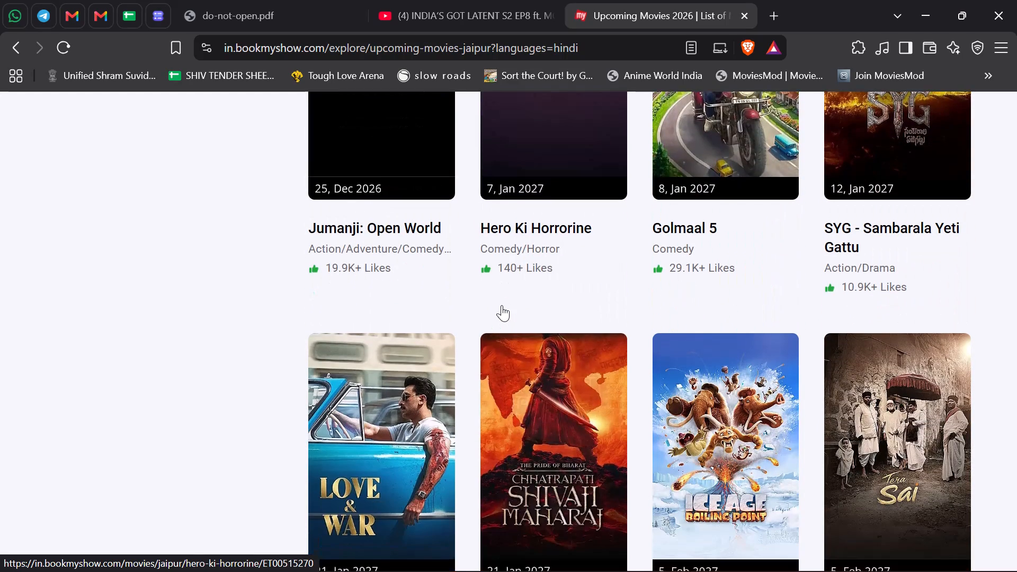
scroll(502, 305, "down", 2)
scroll(502, 305, "up", 20)
scroll(502, 305, "up", 13)
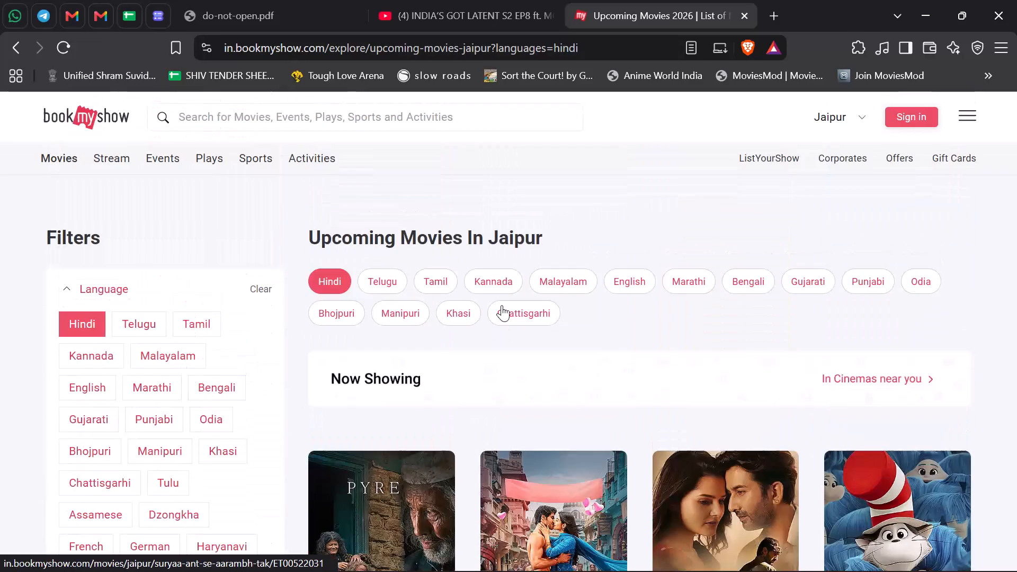
scroll(502, 305, "up", 3)
Search BookMyShow for "bokshi" and open the page of the movie Bokshi.
left_click(307, 132)
left_click(308, 126)
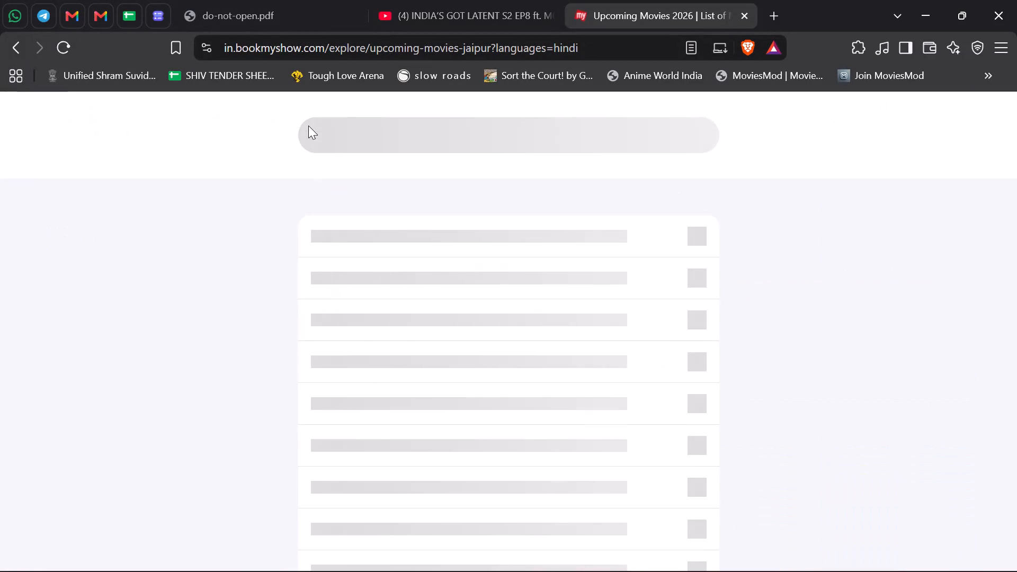
type("bok")
type("shi")
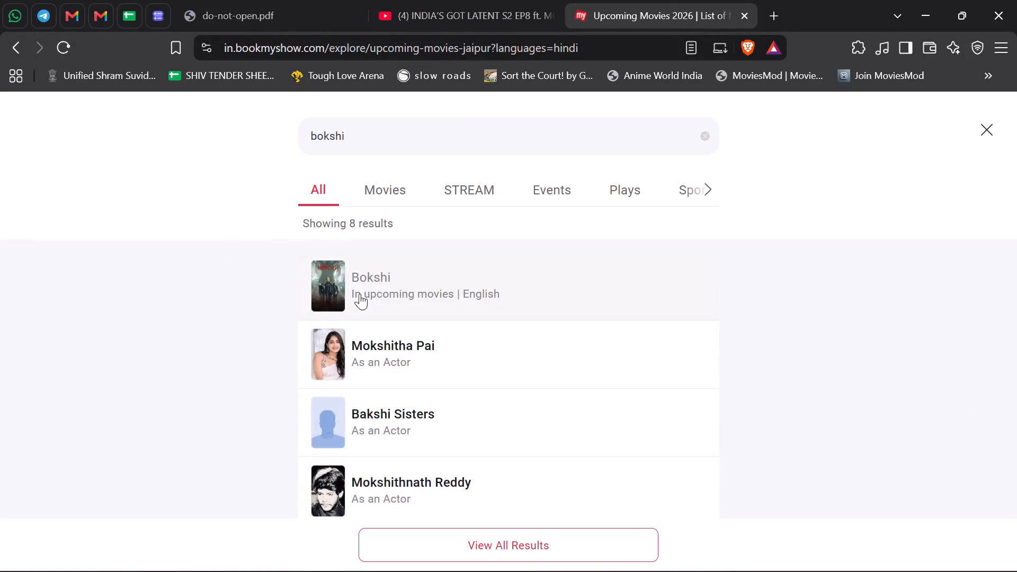
left_click(360, 293)
Examine Bokshi's movie page, including its release date, language, synopsis, cast, crew and similar movies.
scroll(360, 293, "up", 1)
scroll(360, 293, "down", 3)
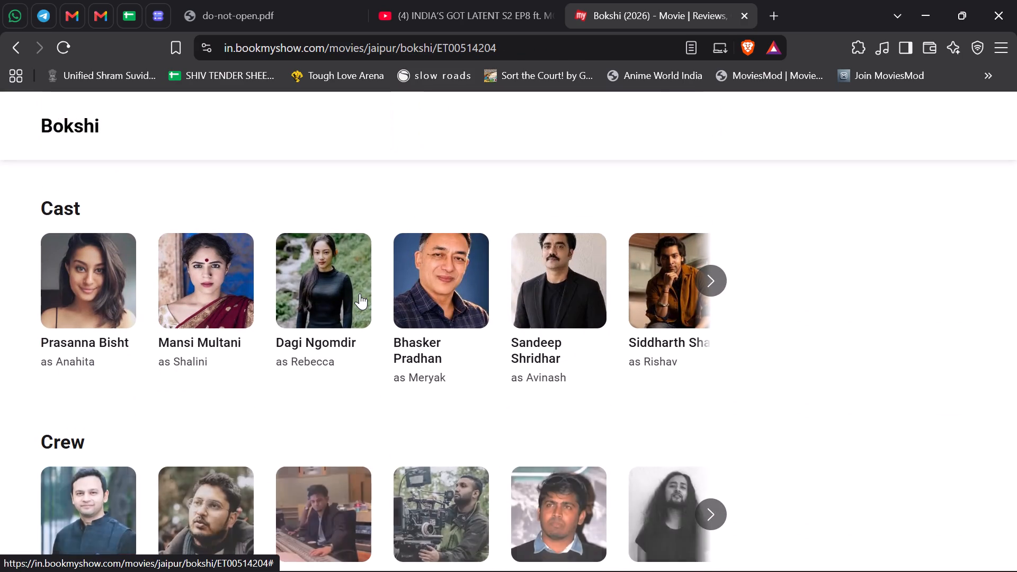
scroll(360, 293, "down", 3)
scroll(360, 293, "up", 1)
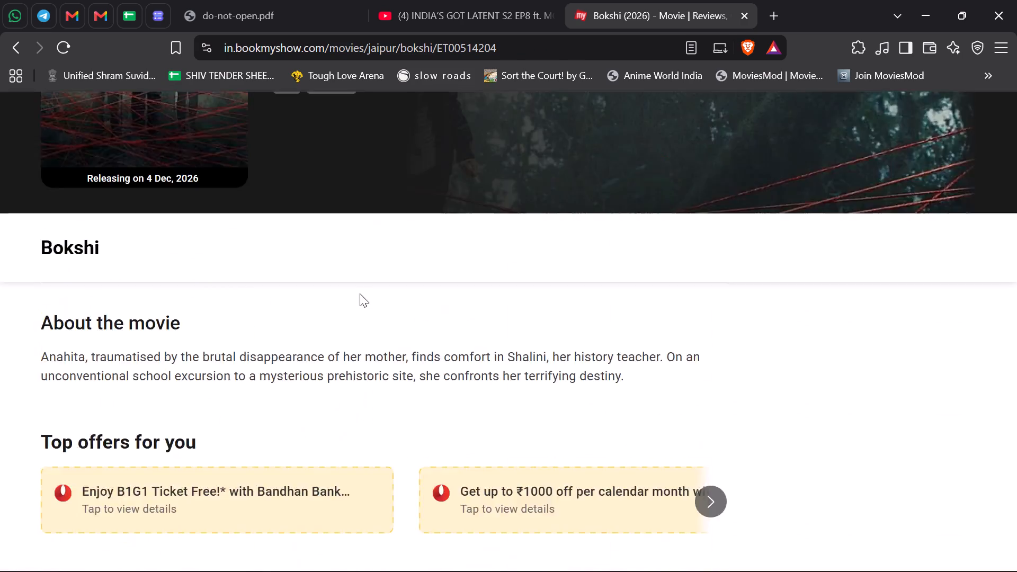
scroll(360, 293, "up", 1)
scroll(360, 293, "down", 2)
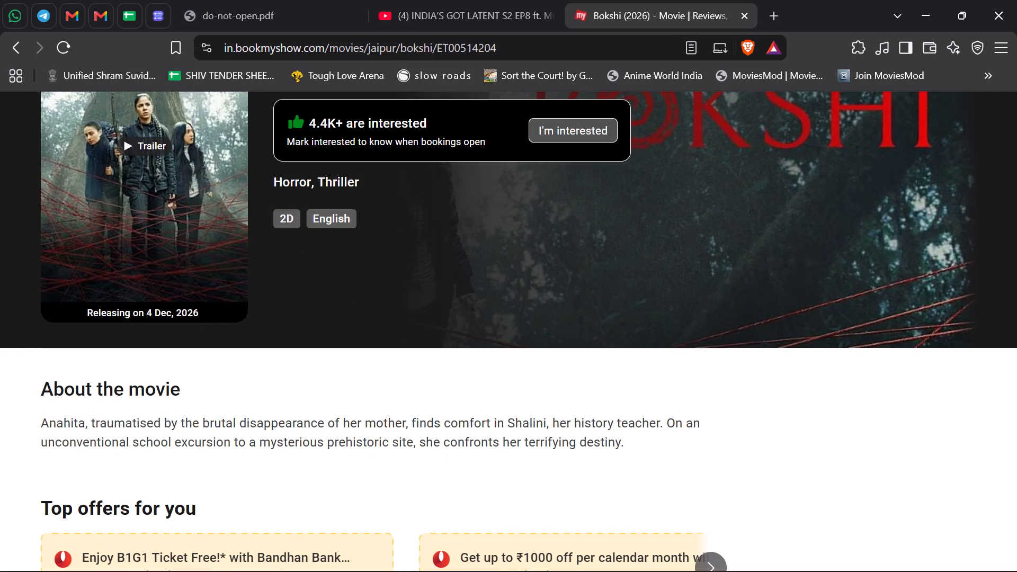
scroll(280, 448, "down", 7)
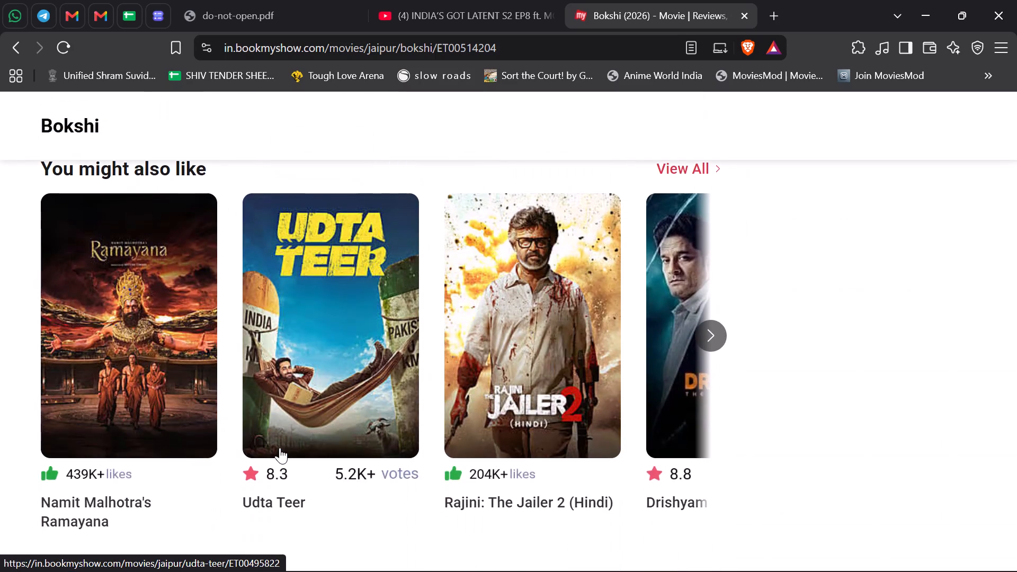
scroll(280, 448, "down", 2)
scroll(280, 448, "up", 18)
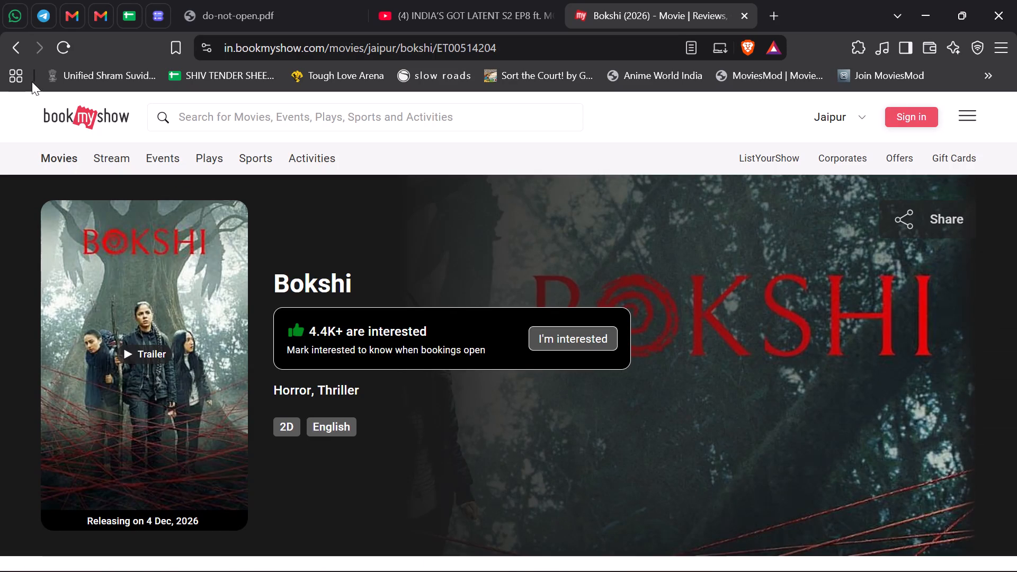
Go back to Jaipur's upcoming Hindi movies and skim the listings from October to December 2026 again.
left_click(13, 51)
scroll(282, 244, "down", 2)
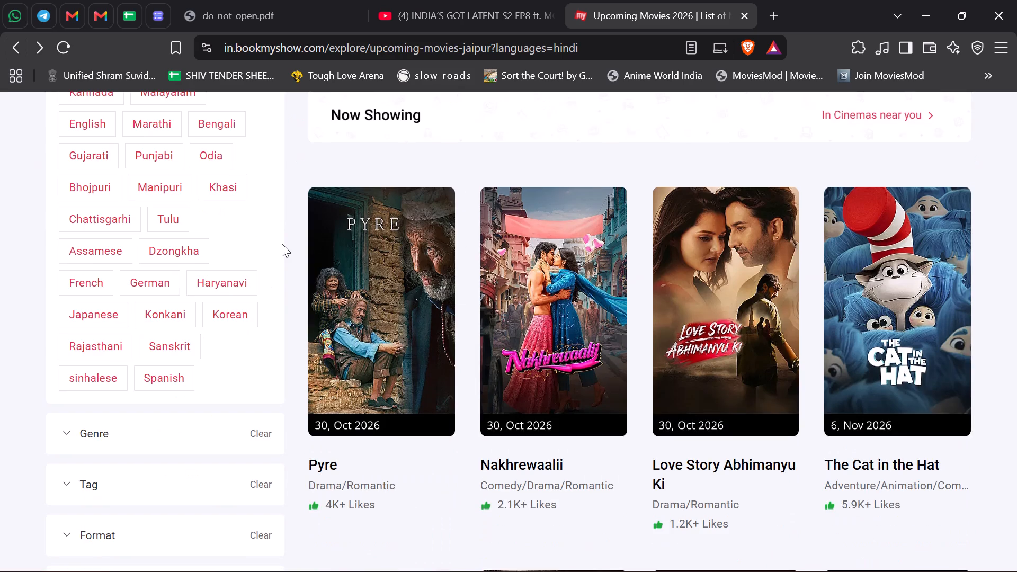
scroll(282, 244, "down", 7)
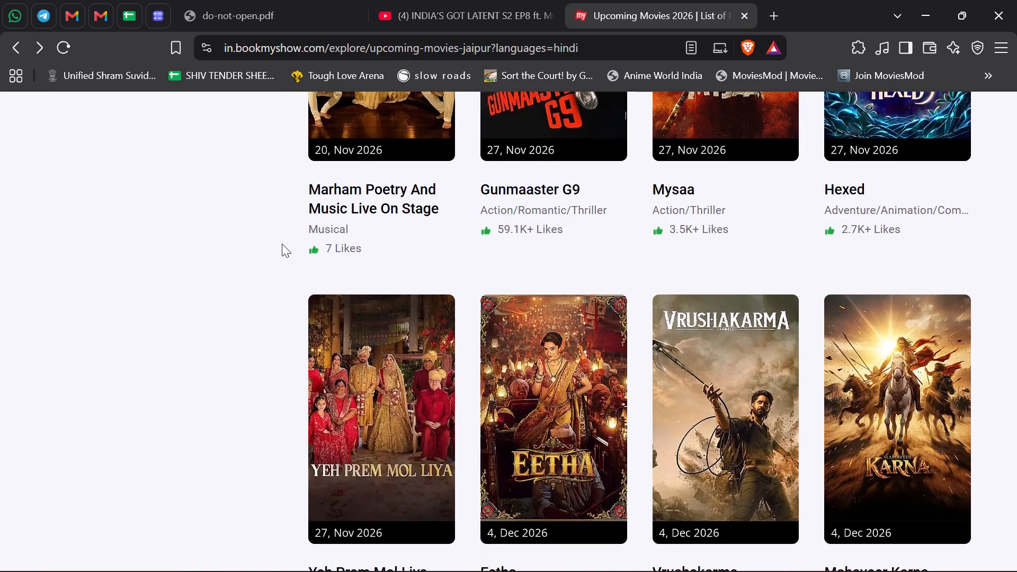
scroll(282, 244, "down", 3)
scroll(282, 244, "up", 11)
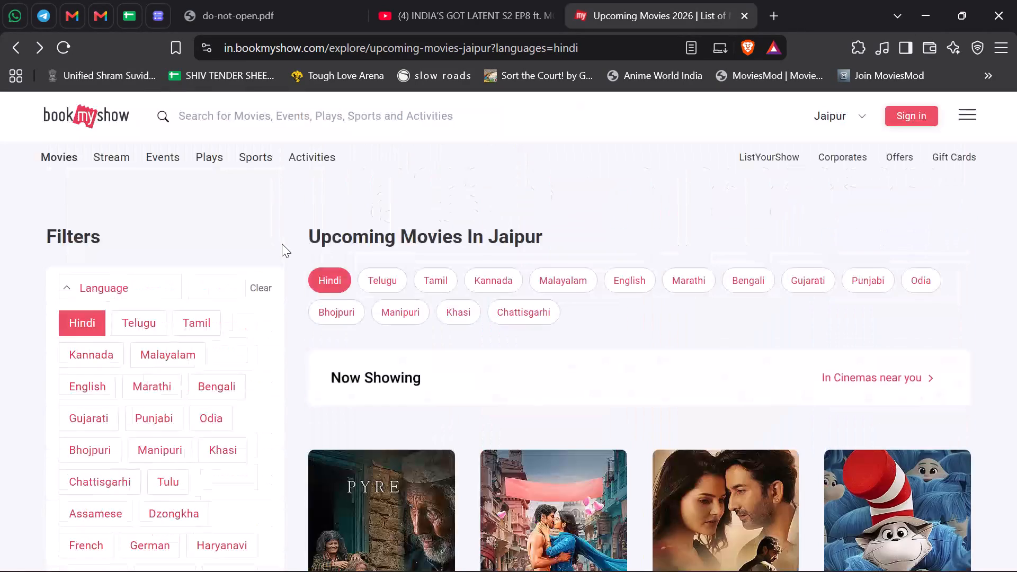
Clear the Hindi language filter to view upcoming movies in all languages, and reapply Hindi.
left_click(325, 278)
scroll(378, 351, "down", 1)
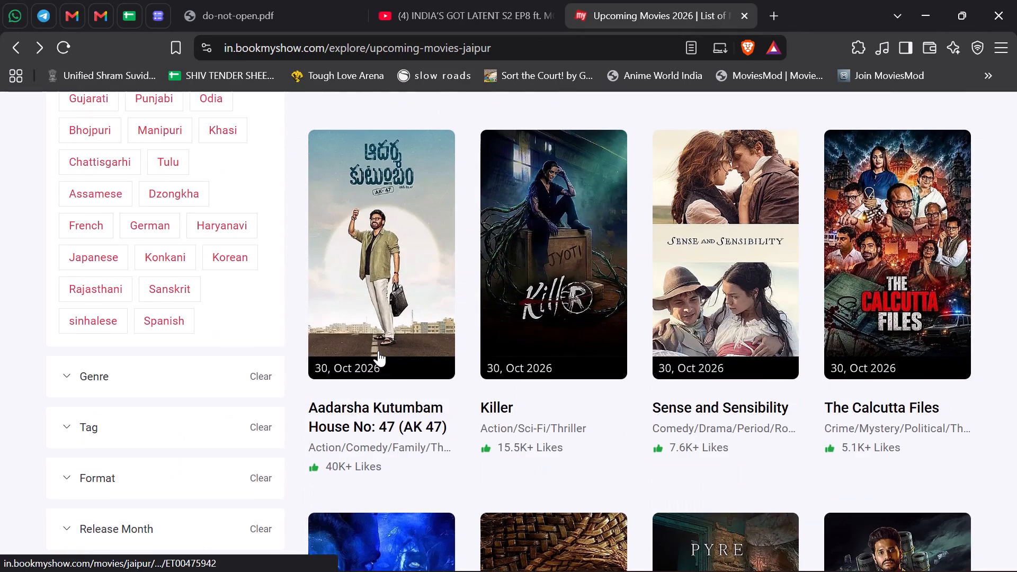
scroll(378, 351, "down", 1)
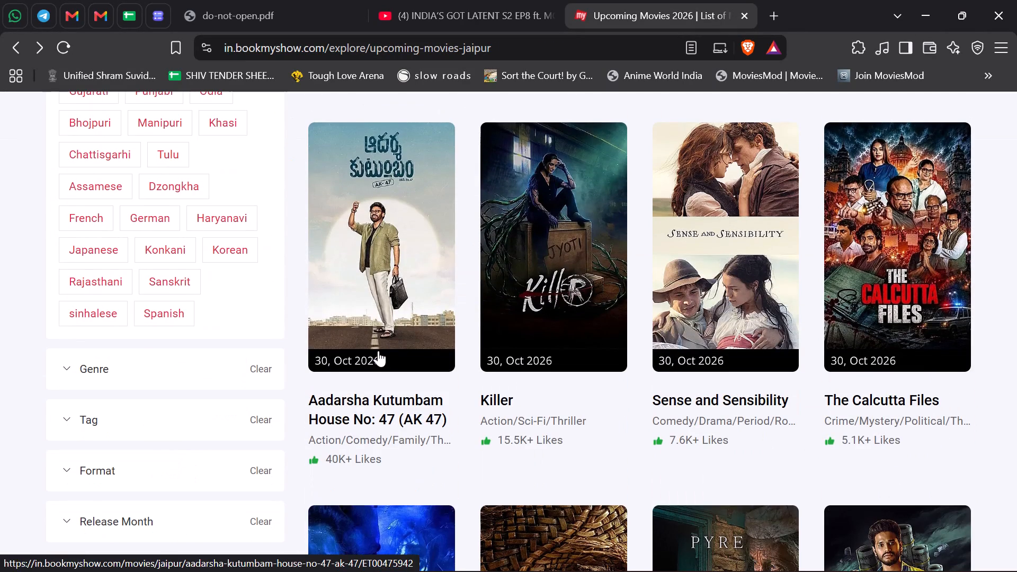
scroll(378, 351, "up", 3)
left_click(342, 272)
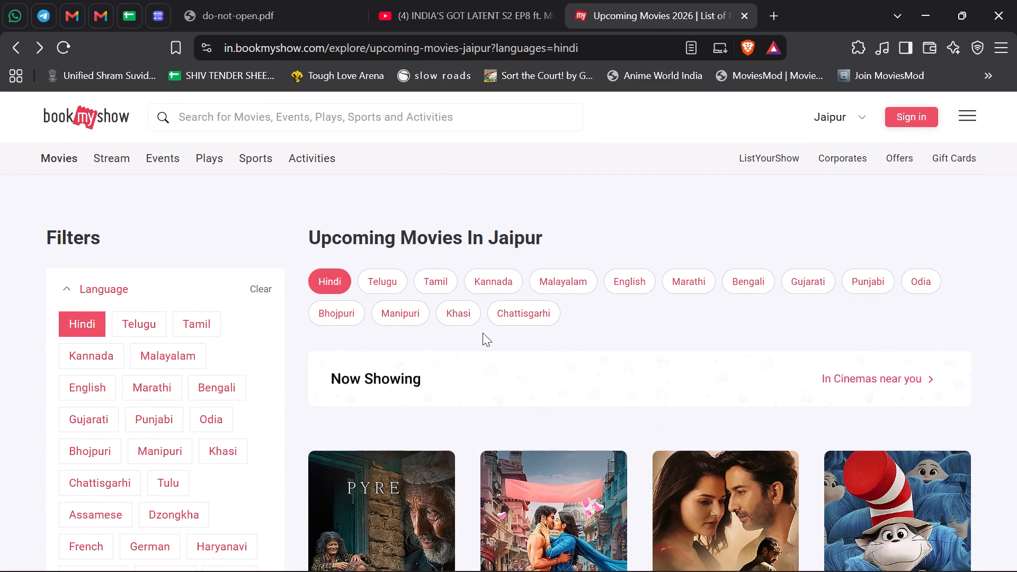
Add English to the Hindi language filter for upcoming movies in Jaipur.
left_click(618, 283)
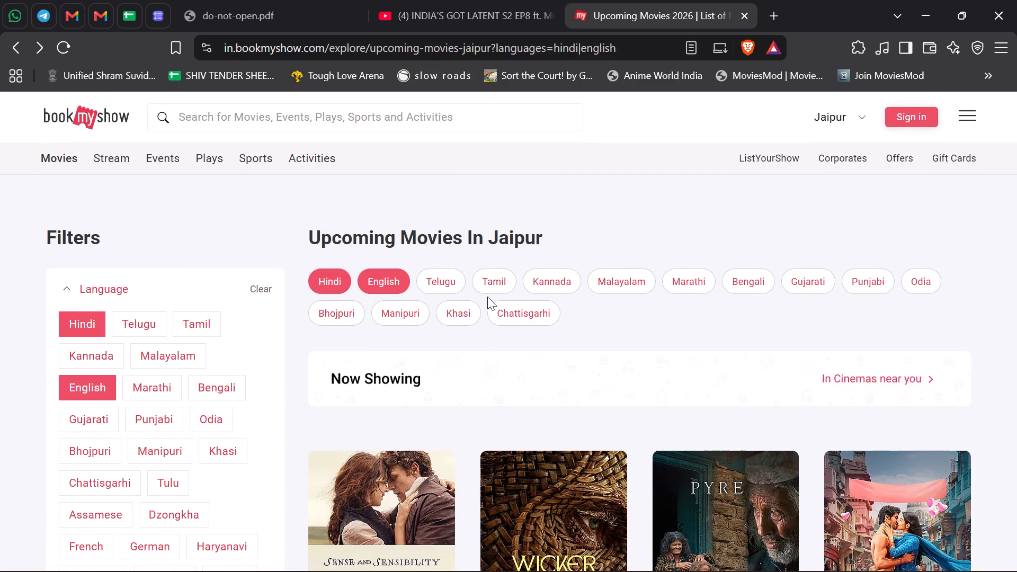
Open the movie page of Wicker, look over its details and go back to the upcoming movies list.
scroll(529, 386, "down", 2)
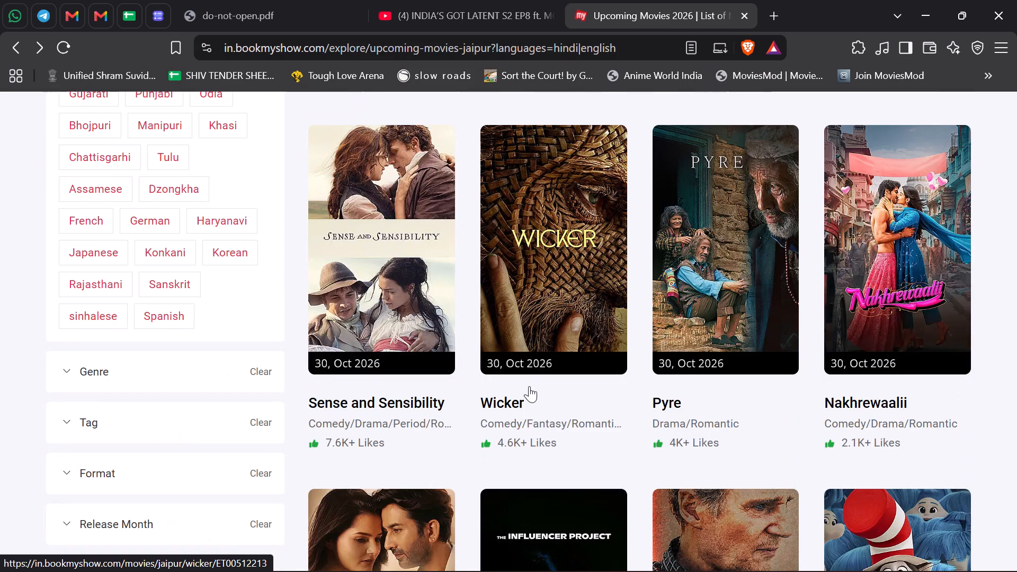
left_click(529, 386)
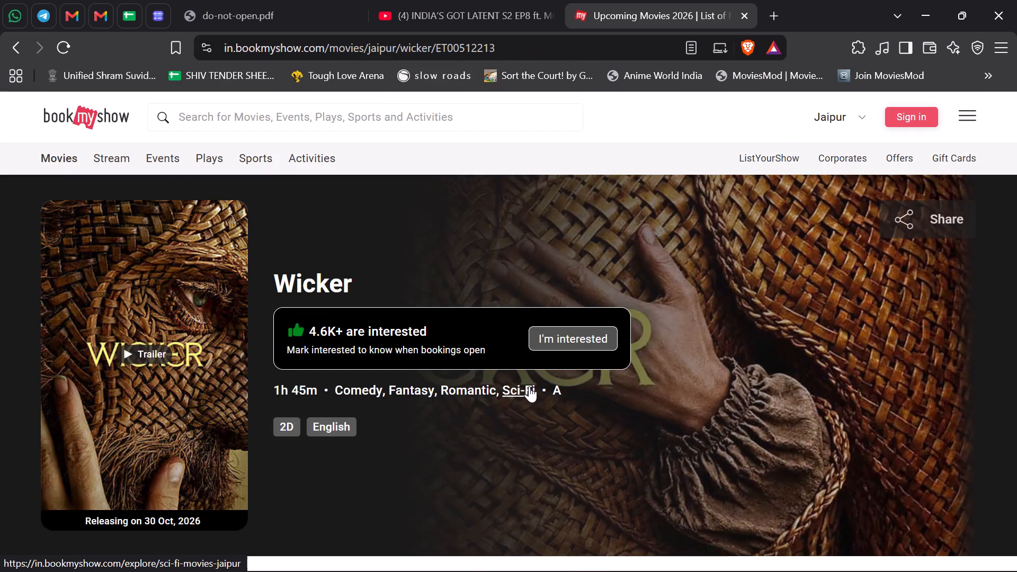
scroll(335, 308, "down", 4)
scroll(146, 205, "up", 4)
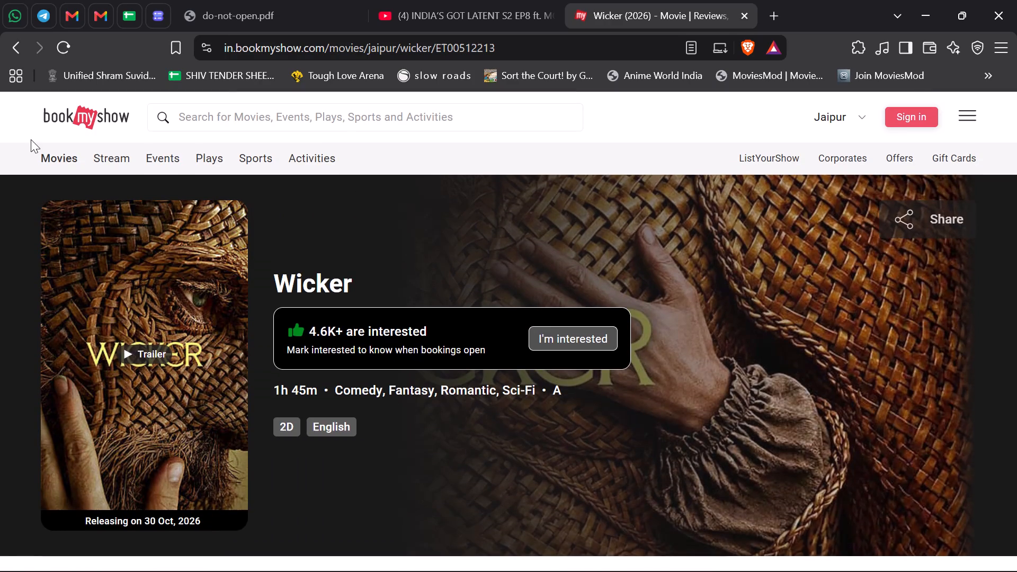
left_click(14, 49)
Switch to Firefox and, on GeM results page 54, download and close bid document 9983038 and the document of bid GEM/2026/B/8039242.
key("ctrl+super+Left")
scroll(209, 235, "up", 1)
left_click(269, 274)
left_click(276, 281)
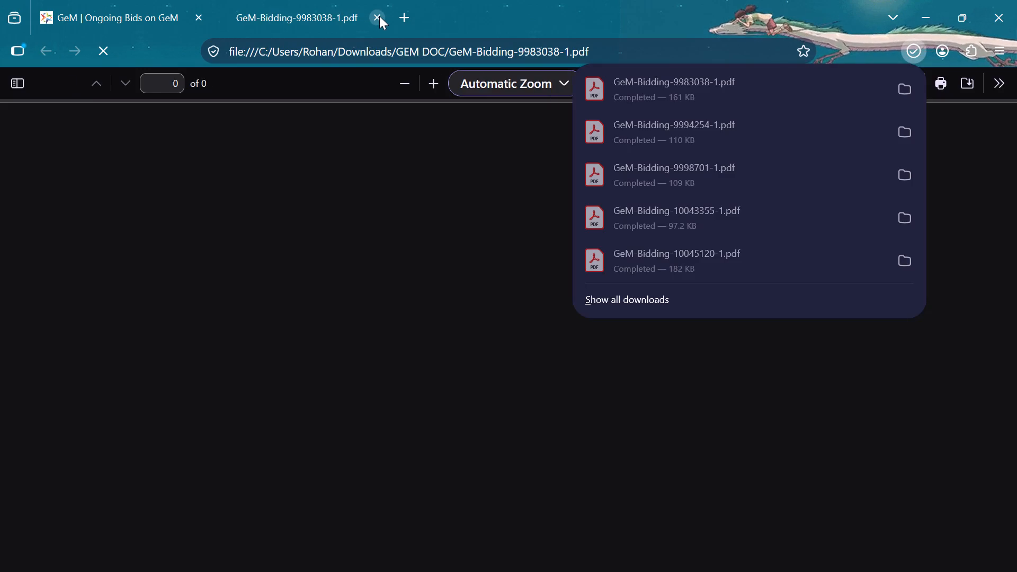
left_click(379, 16)
scroll(341, 387, "down", 2)
left_click(299, 166)
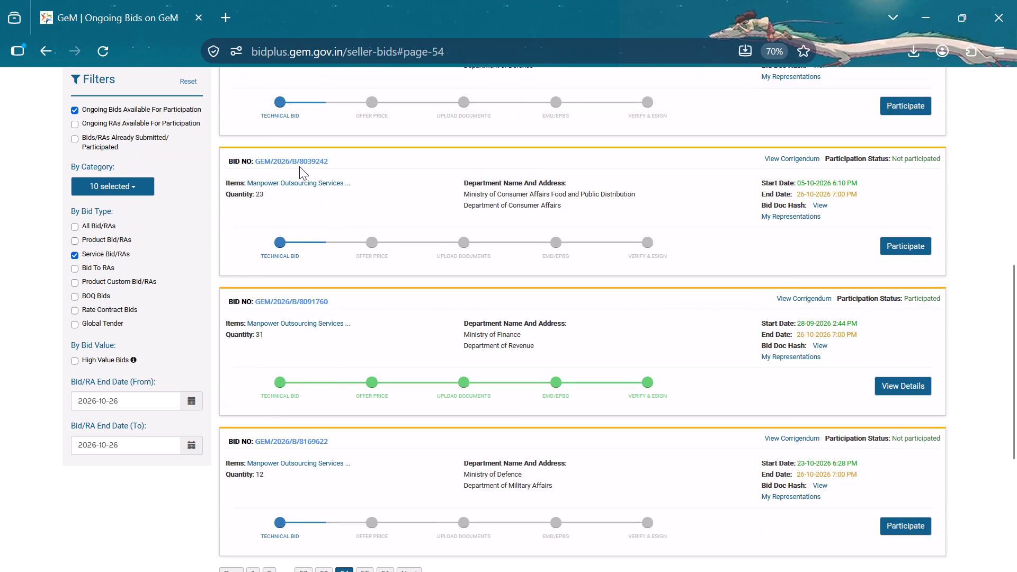
left_click(300, 162)
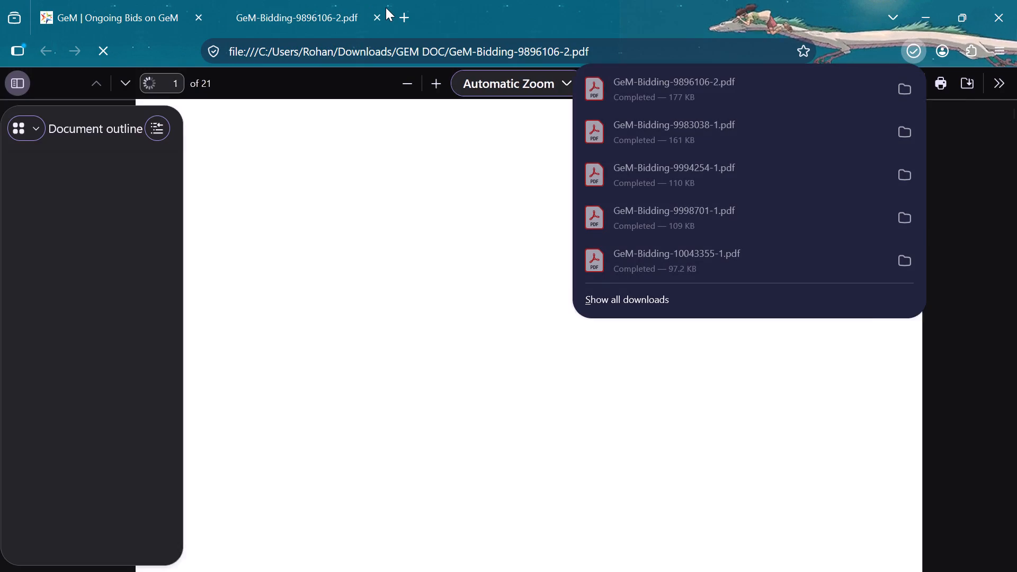
left_click(380, 12)
Download the document of bid GEM/2026/B/8169622, close it and move on to the next GeM results page.
scroll(360, 175, "down", 2)
left_click(315, 196)
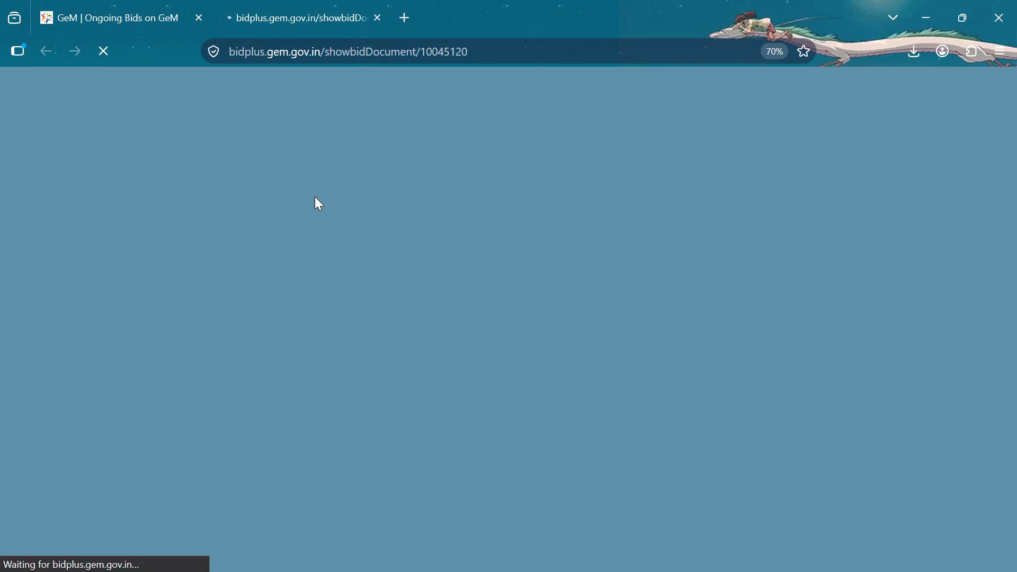
left_click(369, 19)
left_click(371, 17)
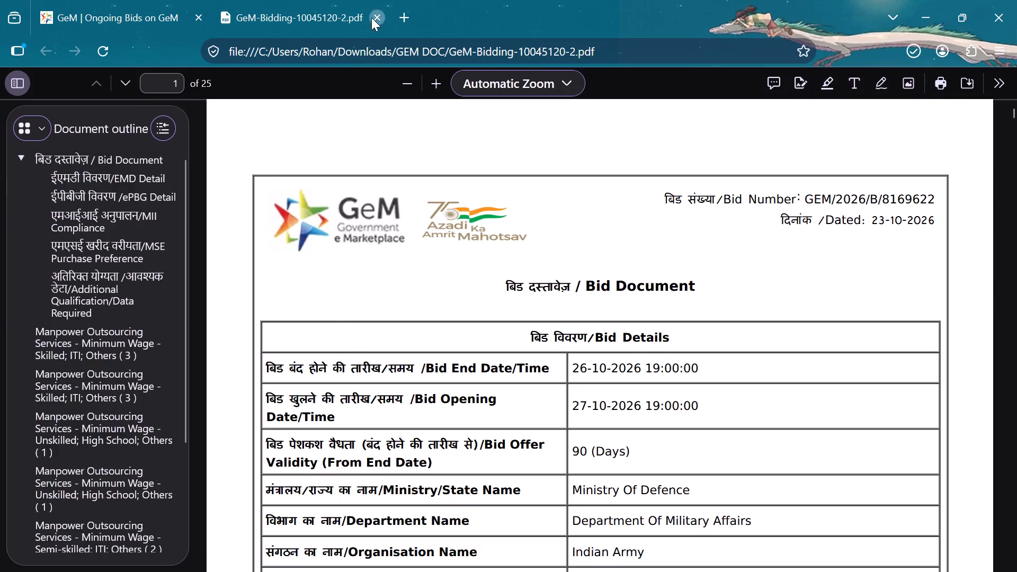
left_click(355, 334)
left_click(360, 327)
Switch to Brave and look through the Hindi and English upcoming movies in Jaipur, from late October to December 2026 releases.
key("ctrl+super+Right")
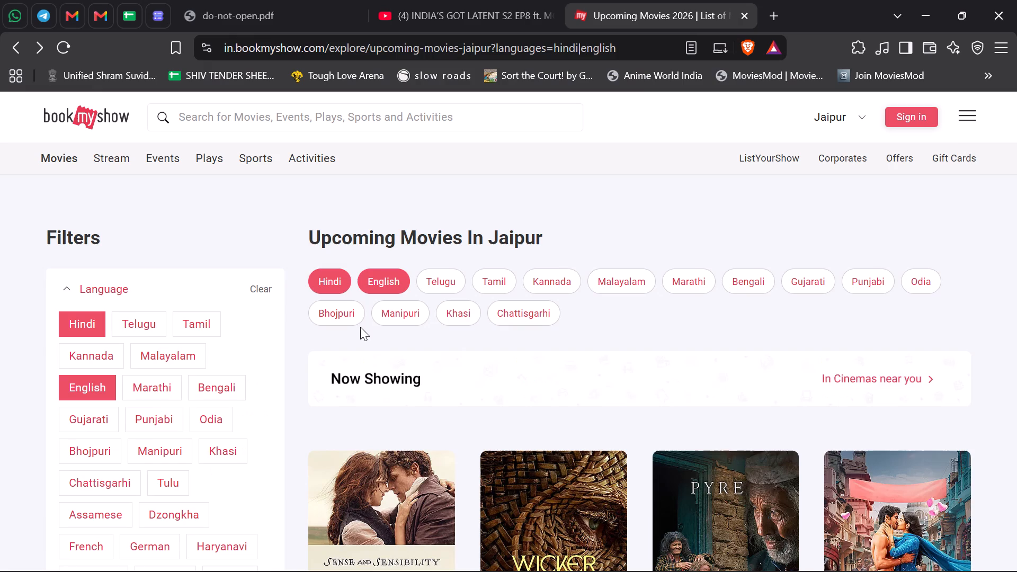
scroll(388, 384, "down", 5)
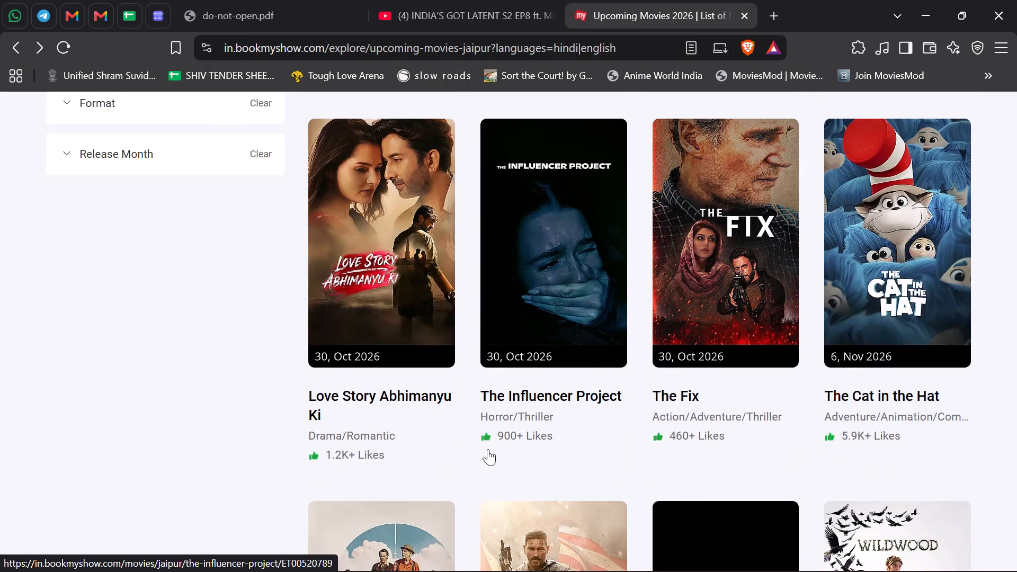
scroll(488, 449, "down", 2)
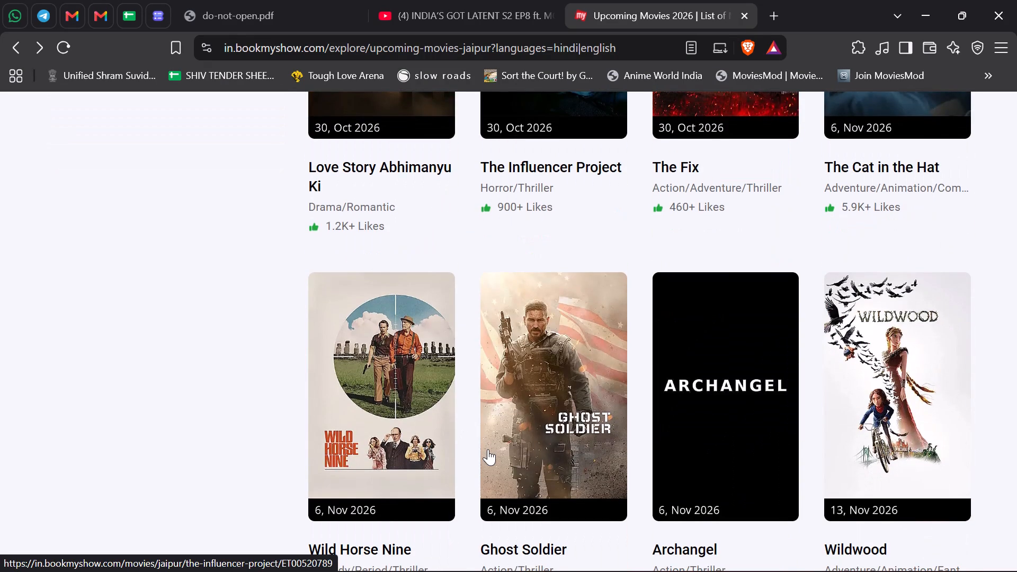
scroll(488, 449, "down", 4)
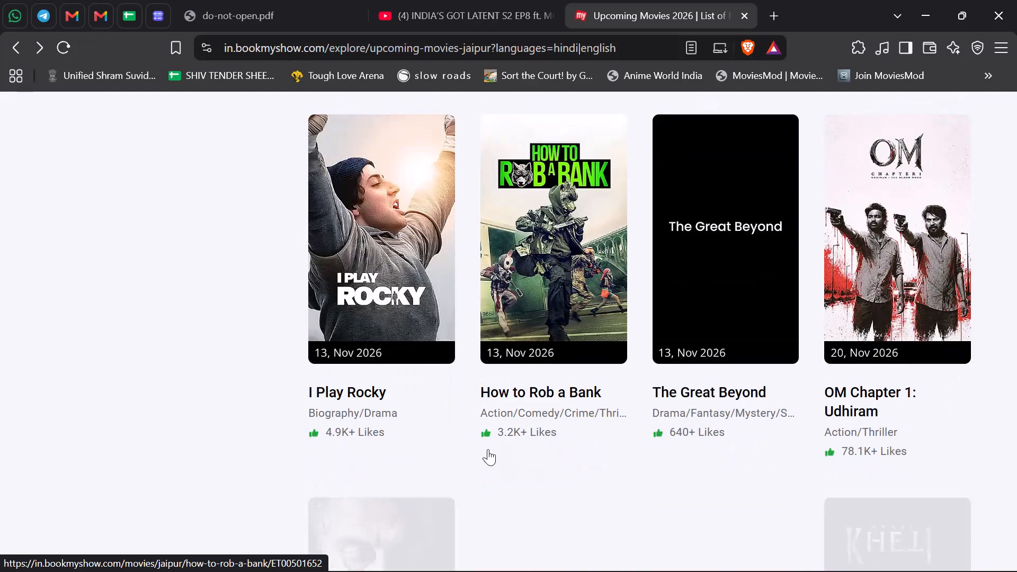
scroll(488, 449, "down", 3)
scroll(488, 449, "up", 1)
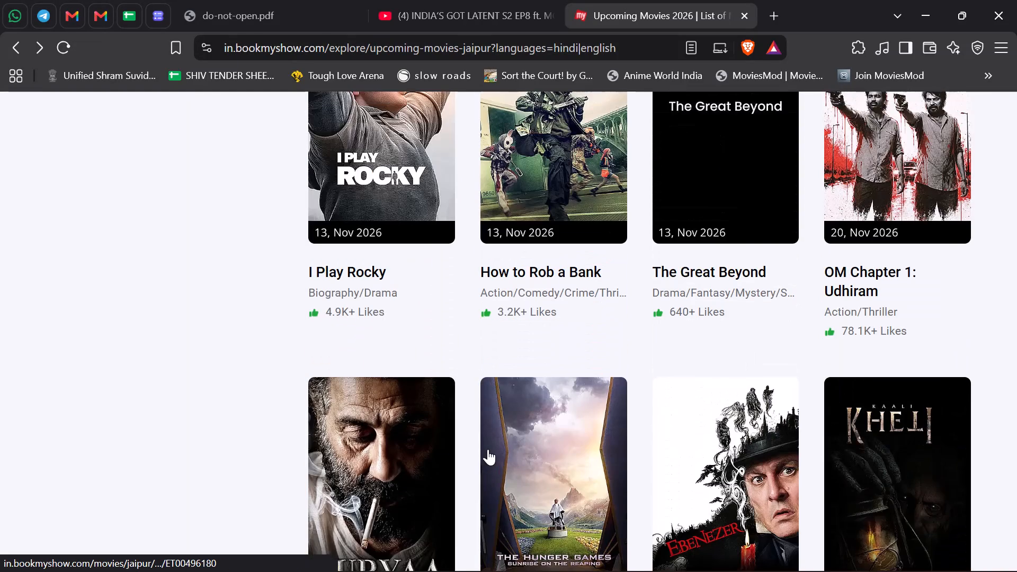
scroll(488, 449, "up", 3)
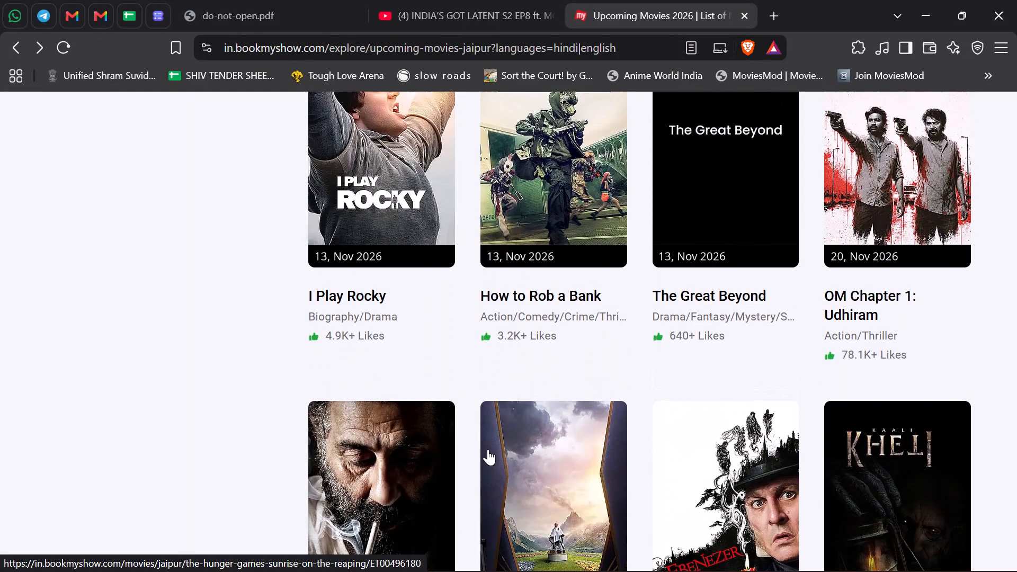
scroll(488, 449, "down", 1)
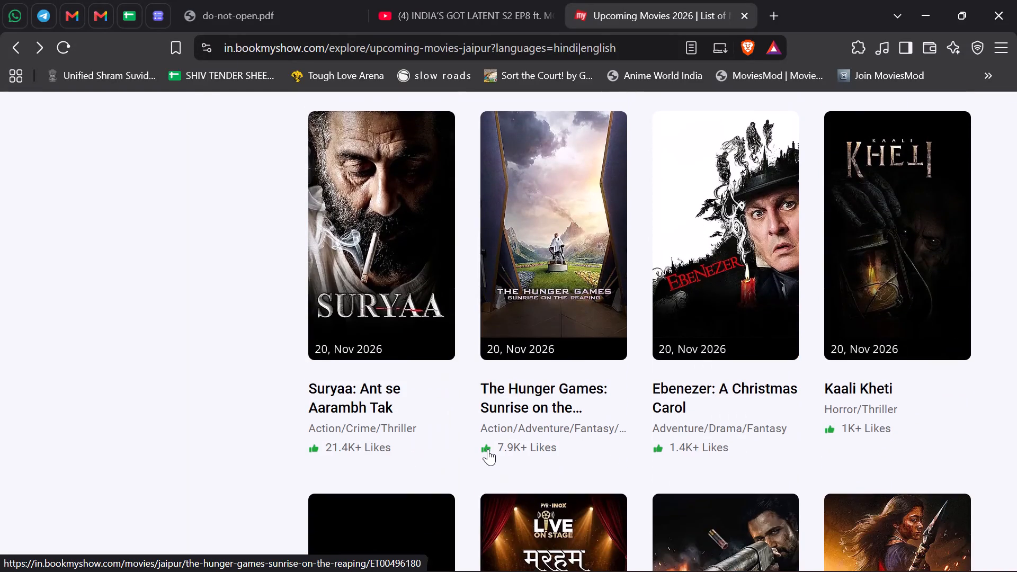
scroll(488, 449, "down", 3)
scroll(488, 449, "up", 3)
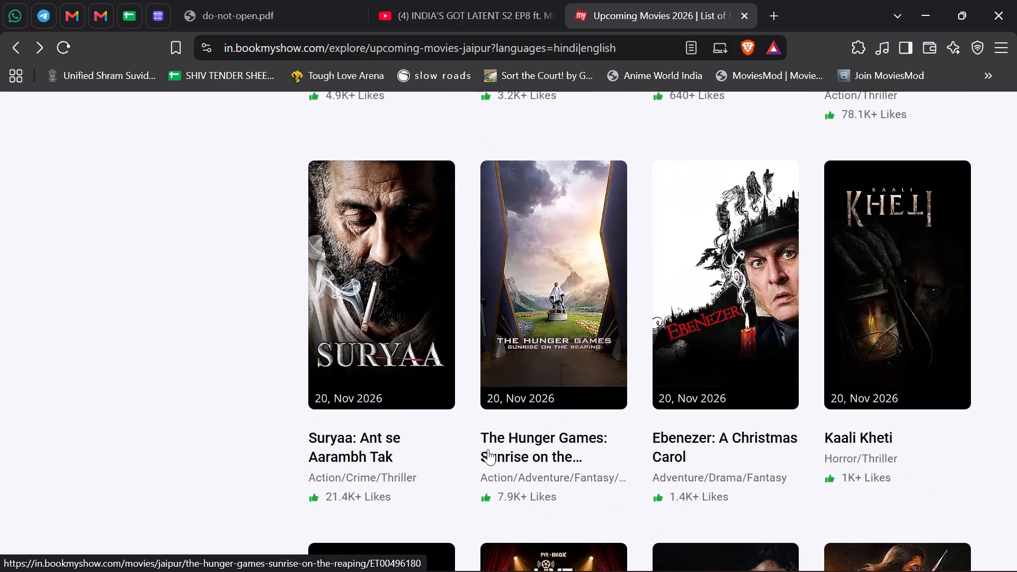
scroll(488, 449, "down", 7)
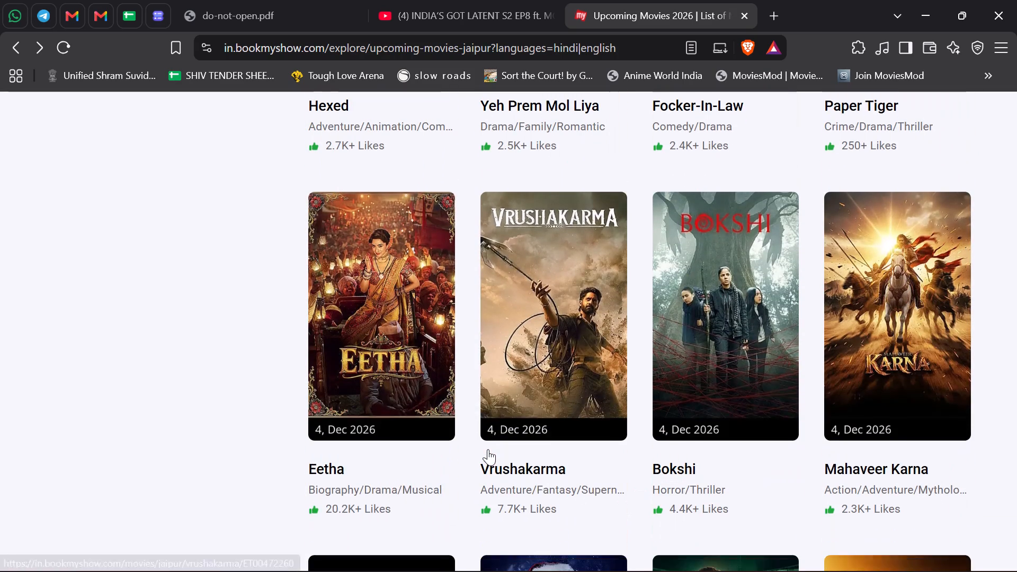
scroll(488, 449, "down", 1)
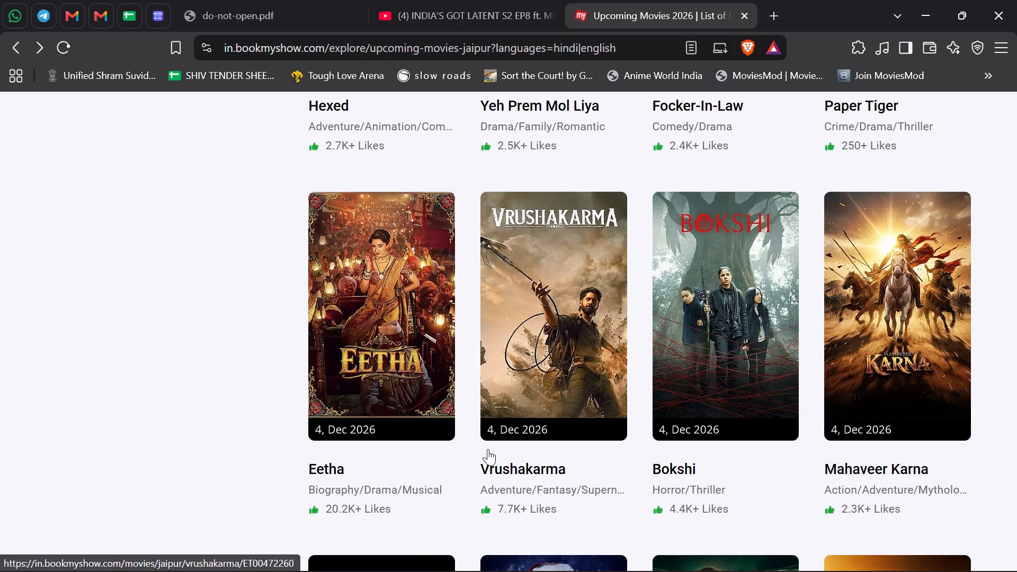
key("ctrl+super+Left")
key("ctrl+super+Right")
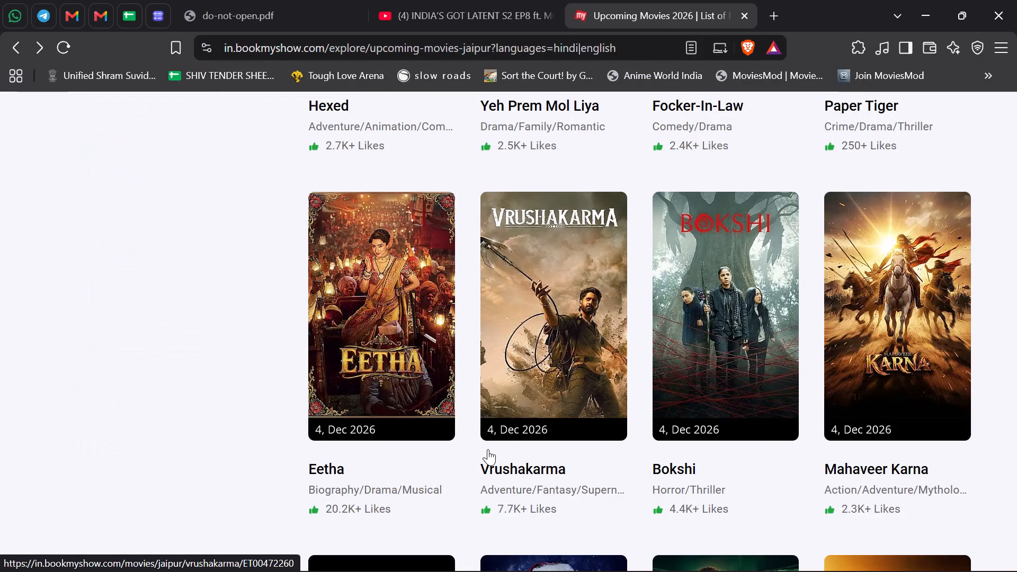
Open the movie page of Mahaveer Karna and look over its details.
left_click(892, 441)
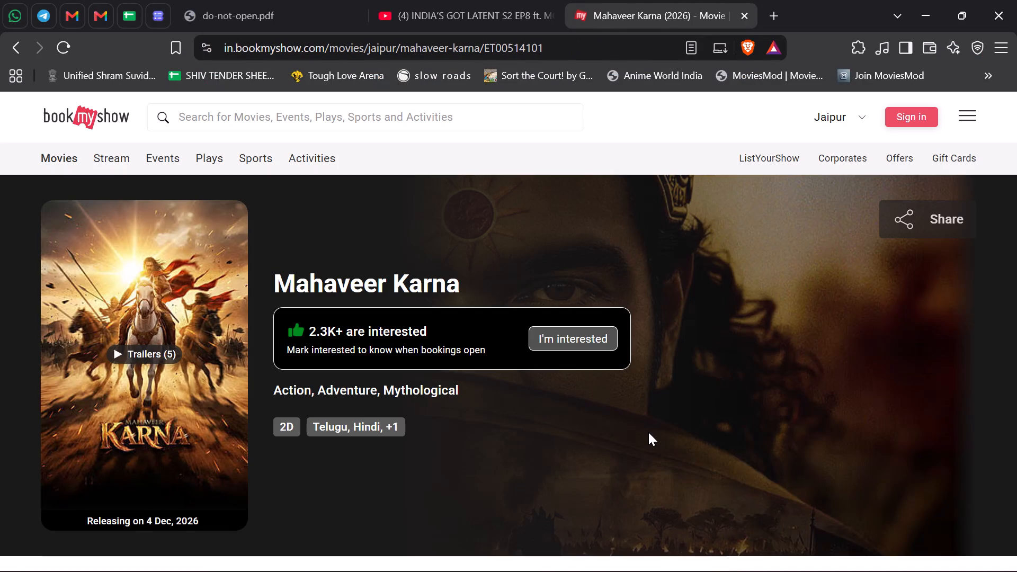
scroll(648, 432, "down", 3)
scroll(648, 432, "up", 1)
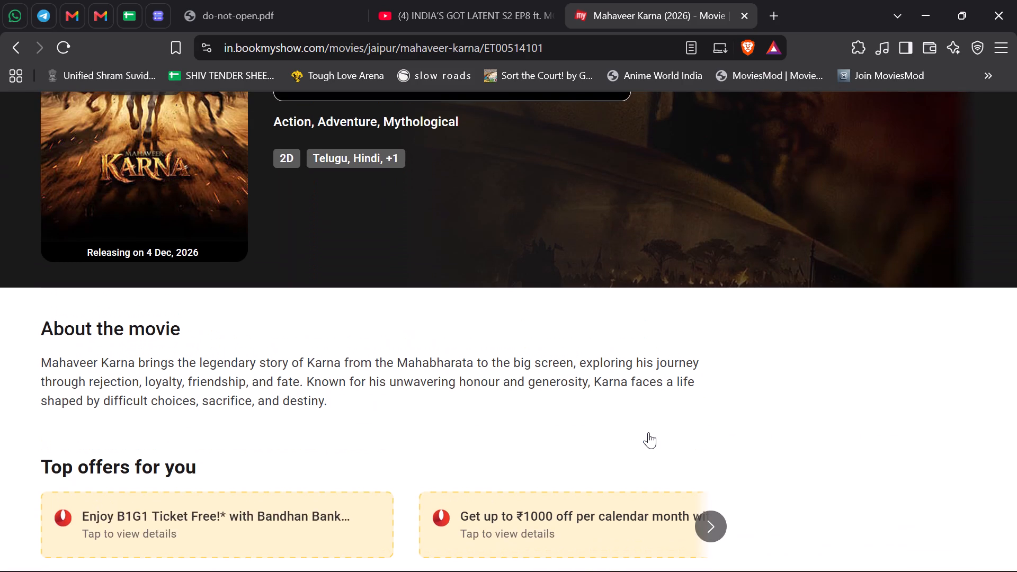
scroll(648, 432, "up", 1)
Switch to Firefox, download and close the document of bid GEM/2026/B/8168270 on GeM results page 55, and move on to page 56.
key("ctrl+super+Left")
scroll(436, 440, "up", 1)
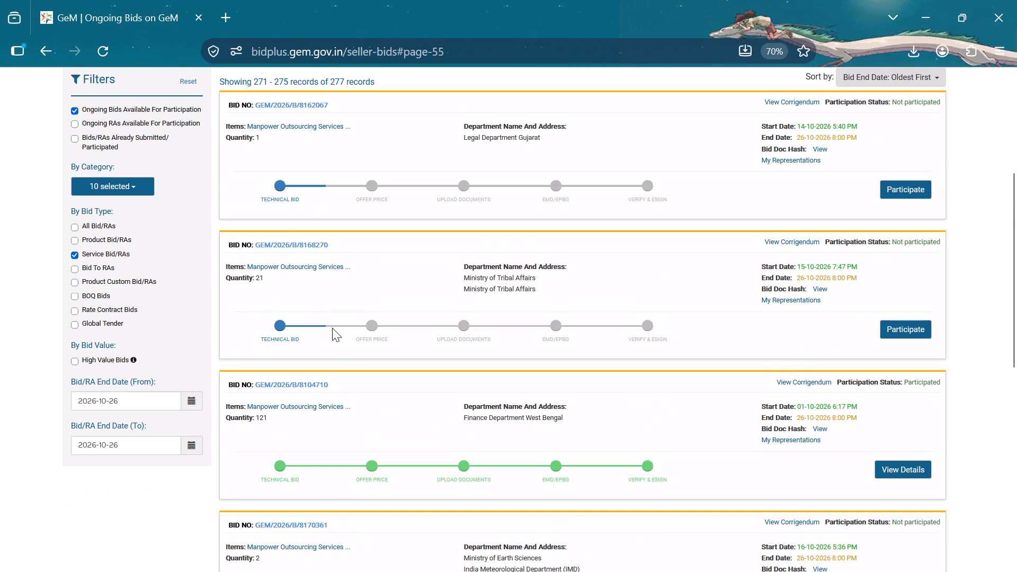
left_click(281, 237)
left_click(286, 246)
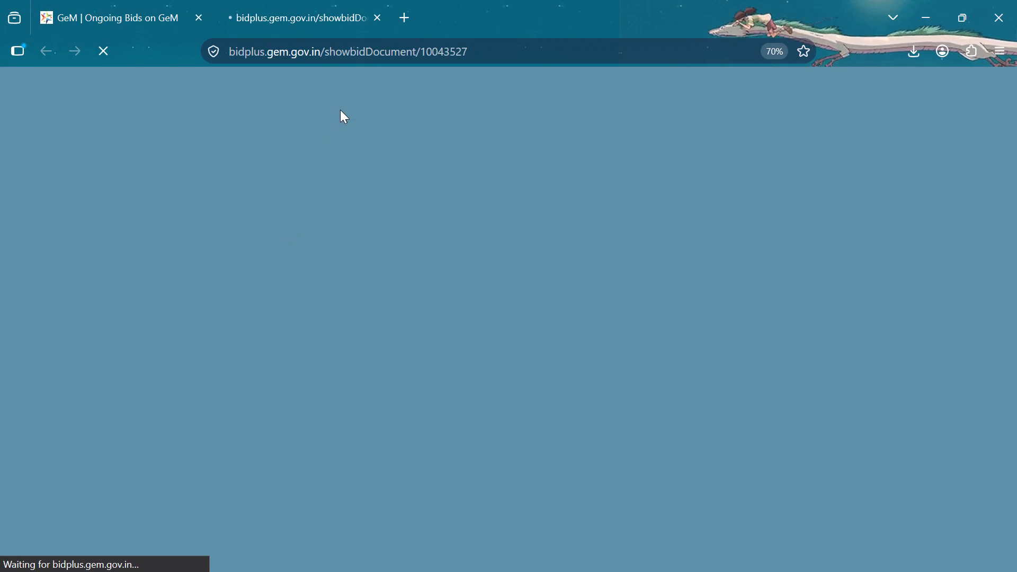
left_click(376, 21)
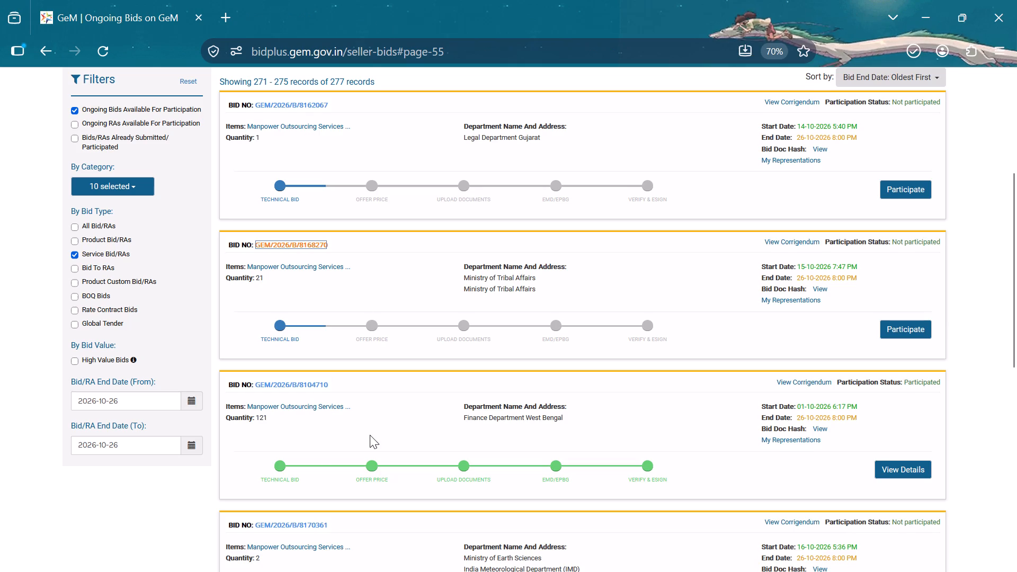
scroll(370, 435, "down", 4)
left_click(383, 348)
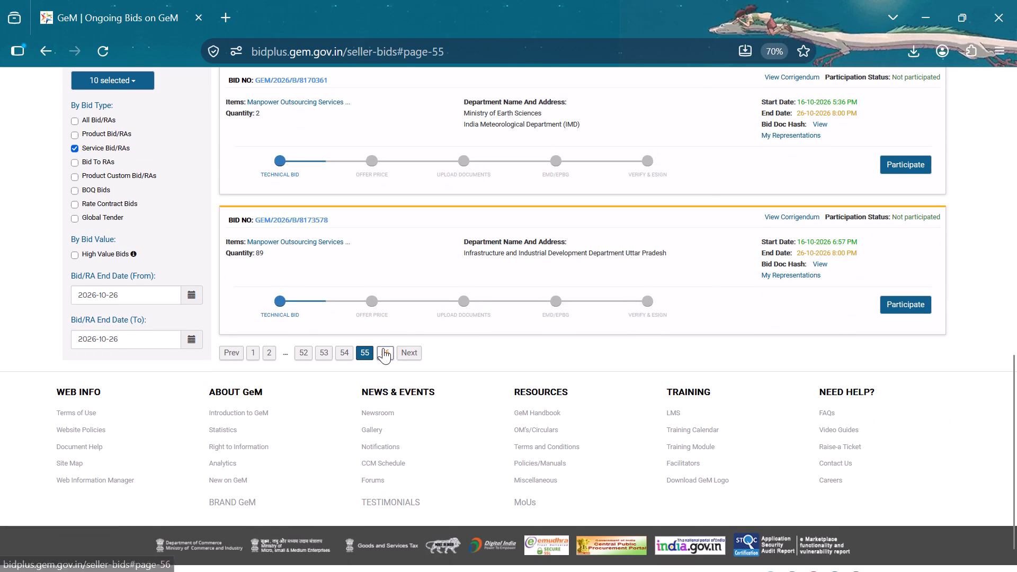
Open the category selection in the GeM bid filters.
scroll(383, 348, "up", 1)
left_click(112, 198)
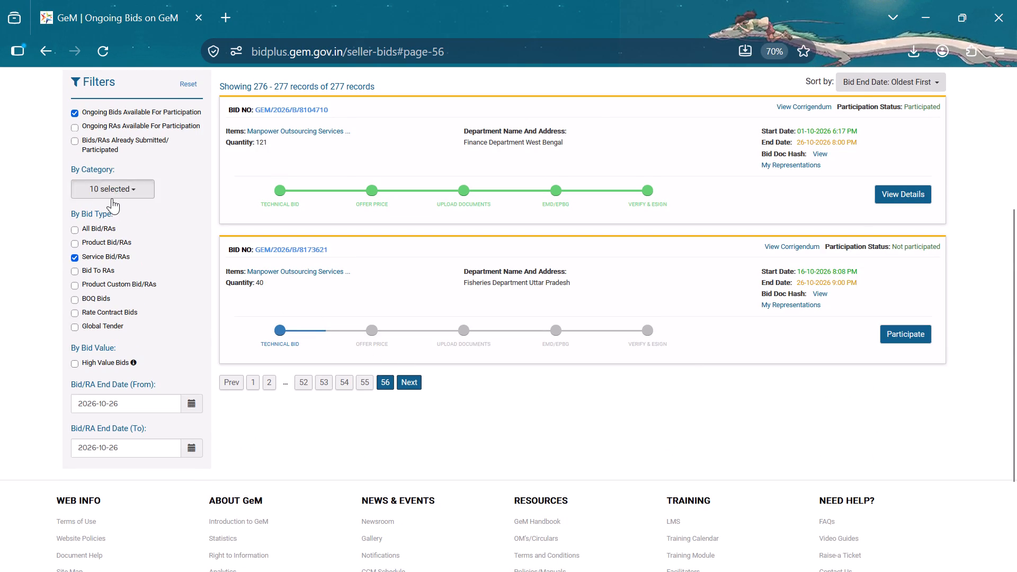
Replace the ten selected filter categories with Hiring Of Multimedia Creative, Hiring Of Consultants, Laundry Service - Healthcare and Security Manpower Service.
scroll(112, 198, "up", 2)
left_click(127, 361)
left_click(129, 344)
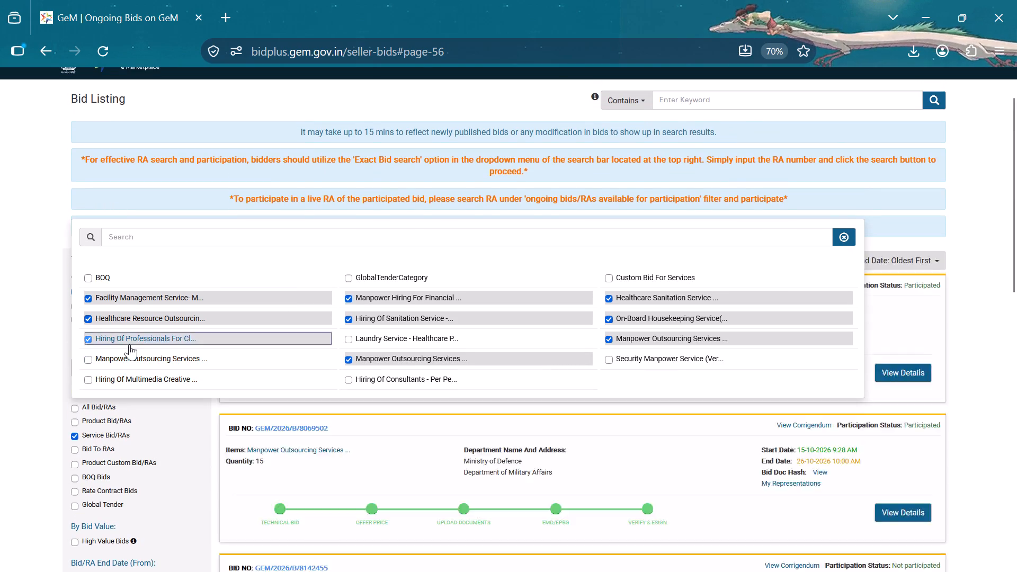
left_click(144, 375)
left_click(163, 319)
left_click(164, 301)
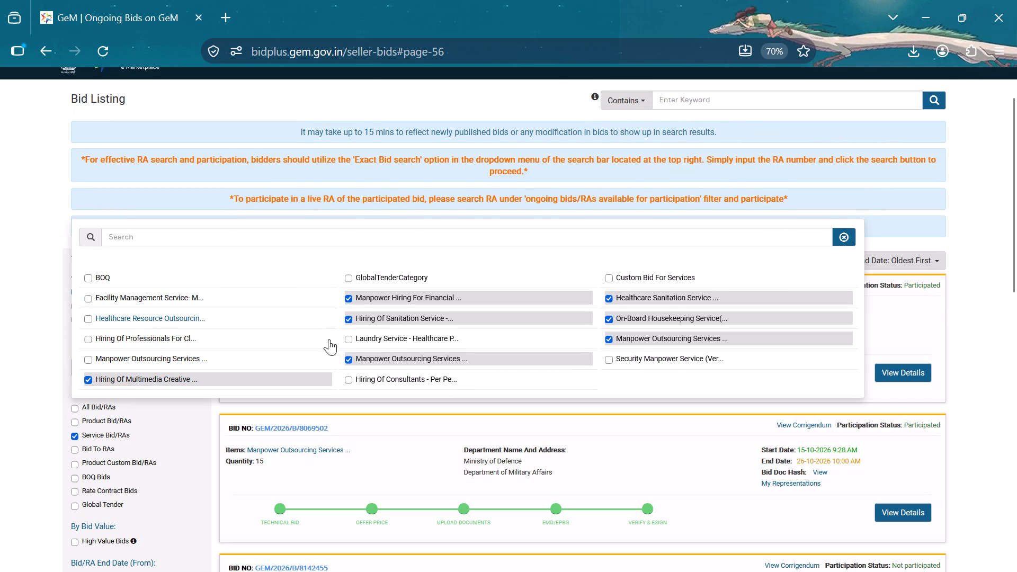
left_click(374, 363)
left_click(377, 374)
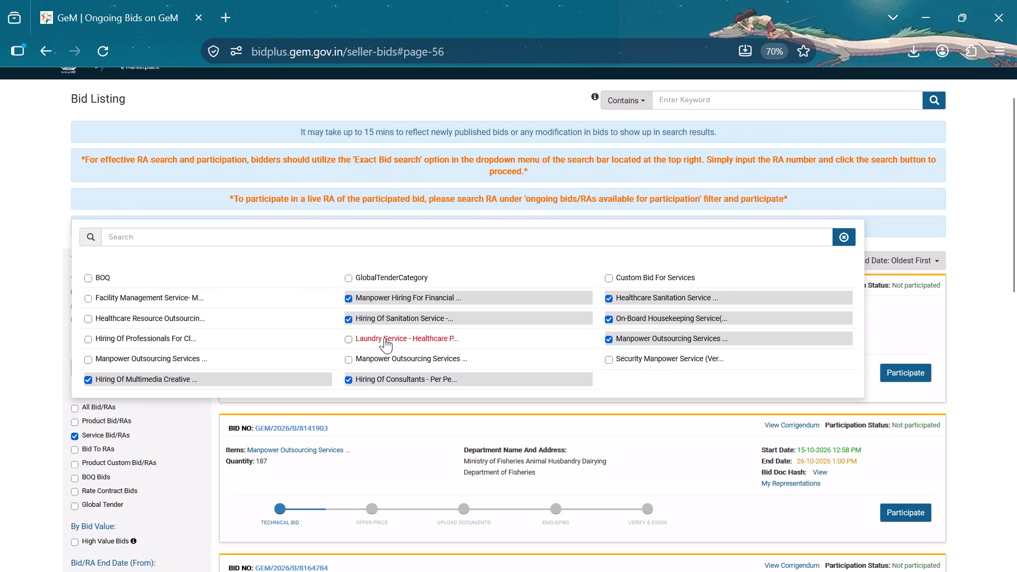
left_click(385, 337)
left_click(384, 319)
left_click(385, 299)
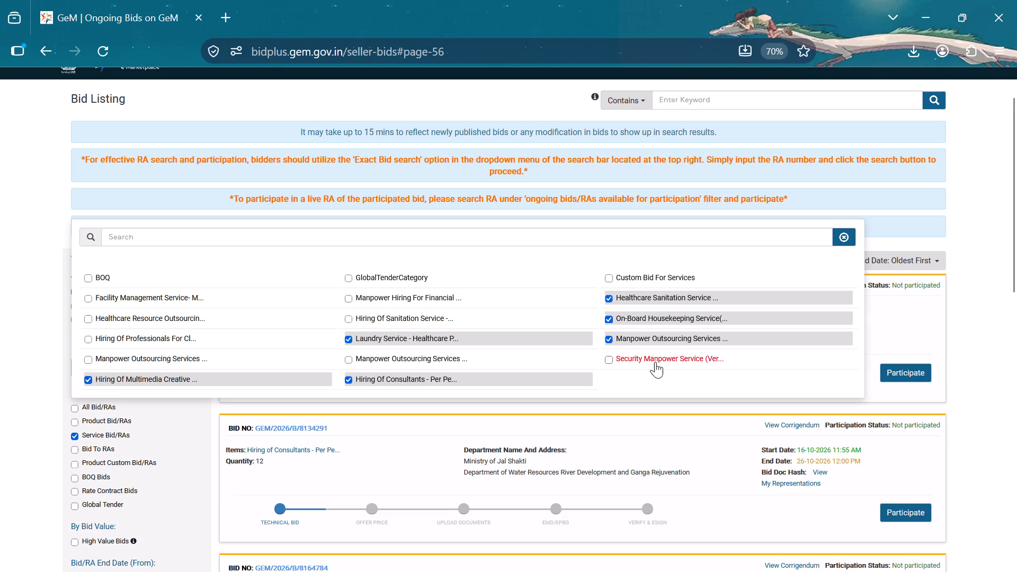
left_click(655, 362)
left_click(656, 337)
left_click(658, 316)
left_click(659, 296)
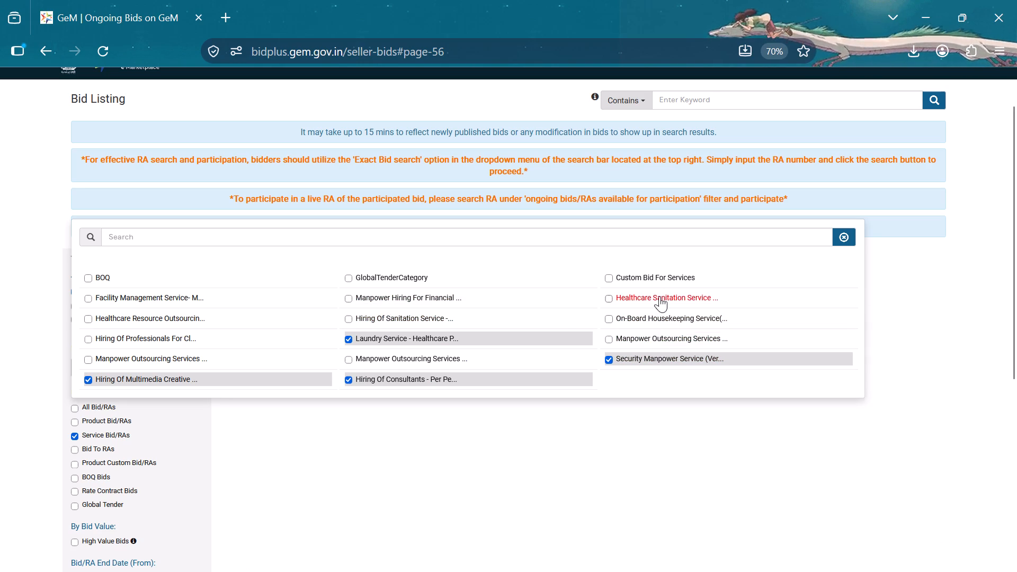
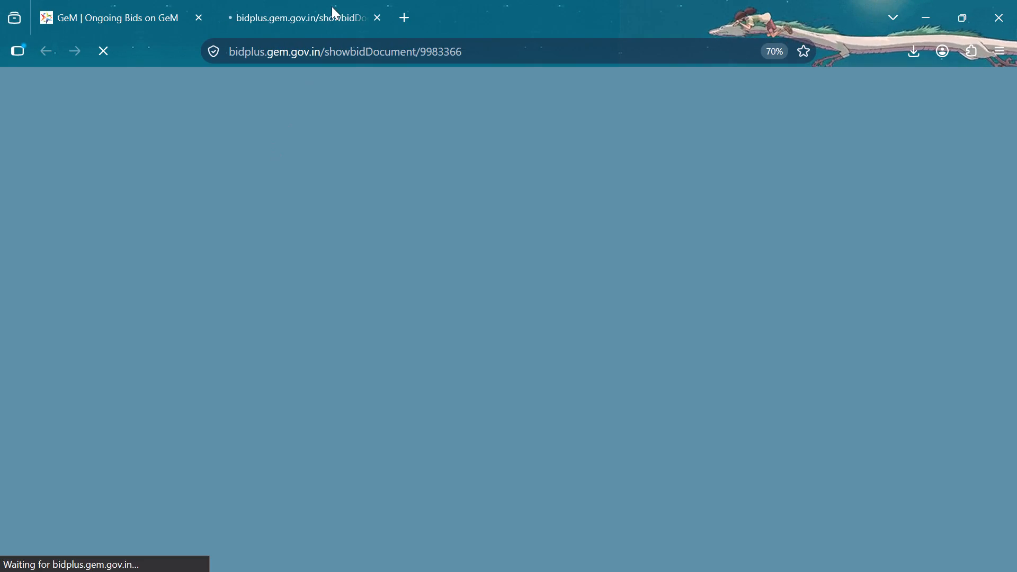
Close the opened document of bid GEM/2026/B/8115460 and move on to GeM results page 2.
left_click(374, 20)
scroll(412, 258, "down", 1)
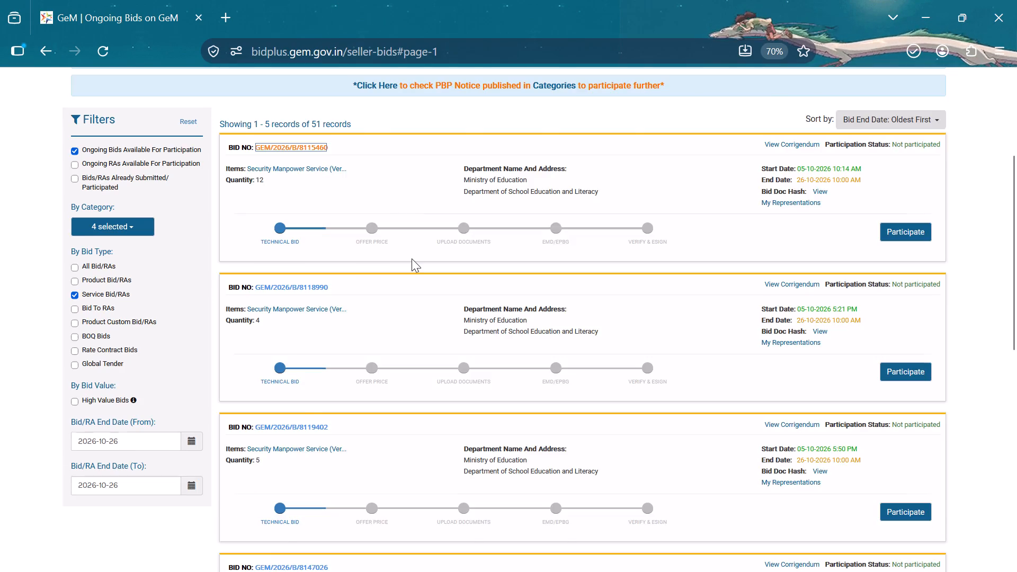
scroll(412, 258, "down", 3)
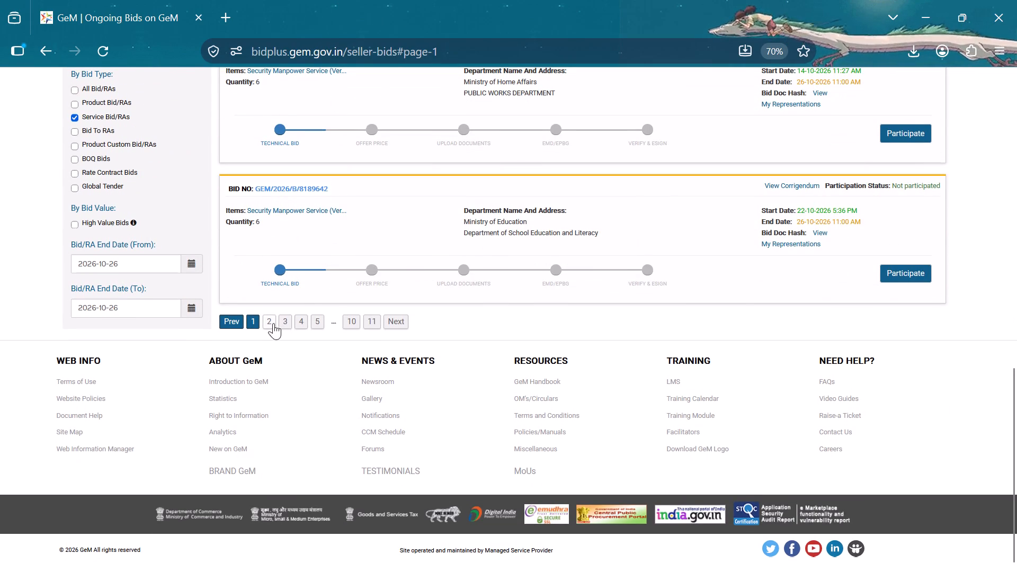
left_click(273, 323)
Look over the bids on results page 2, then download and close the document of bid GEM/2026/B/8134291.
scroll(273, 323, "up", 2)
scroll(301, 186, "down", 3)
scroll(301, 186, "up", 1)
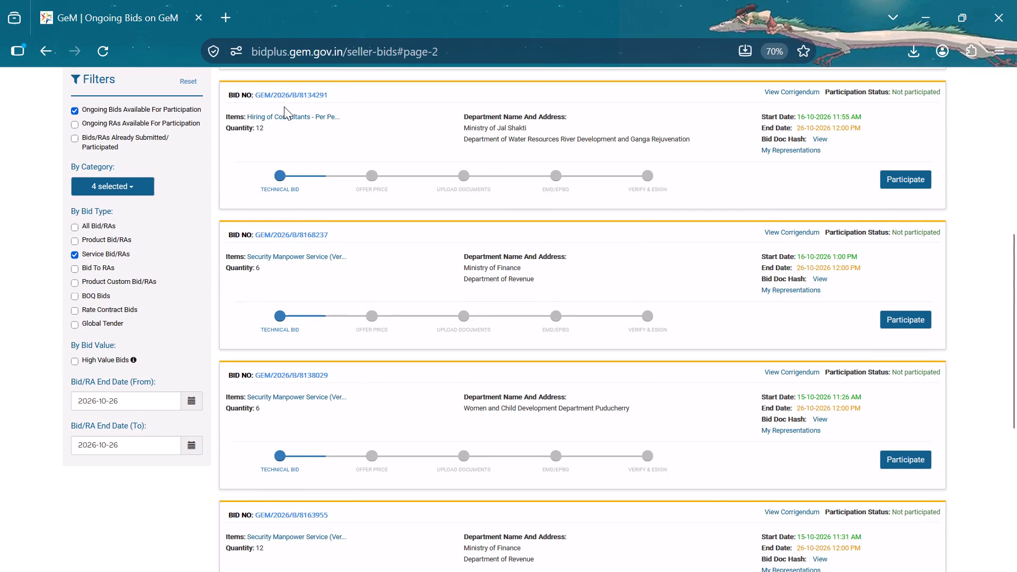
left_click(286, 93)
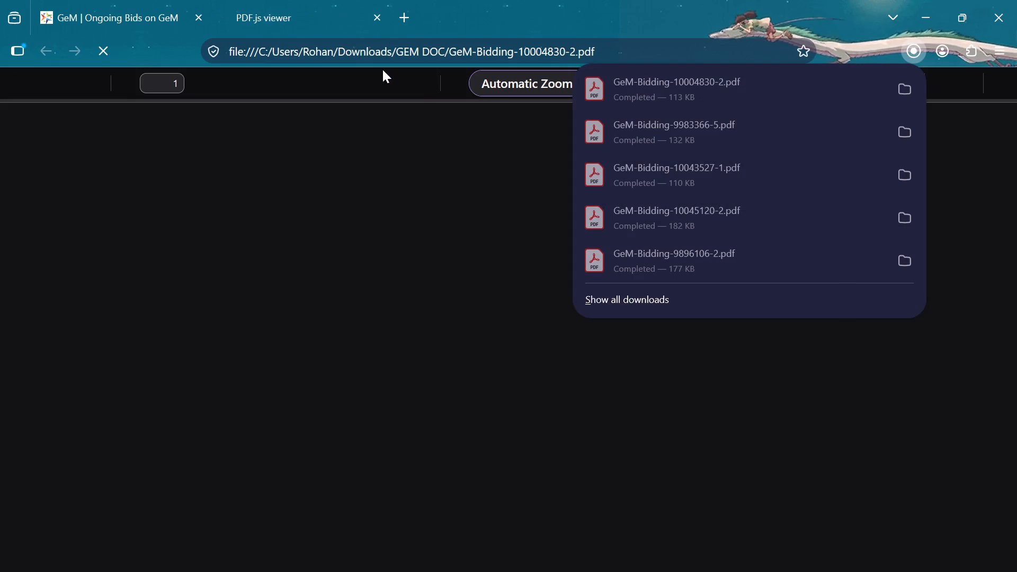
left_click(385, 23)
left_click(376, 16)
Download and close the document of bid GEM/2026/B/8163955, the last bid on results page 2.
scroll(354, 204, "down", 7)
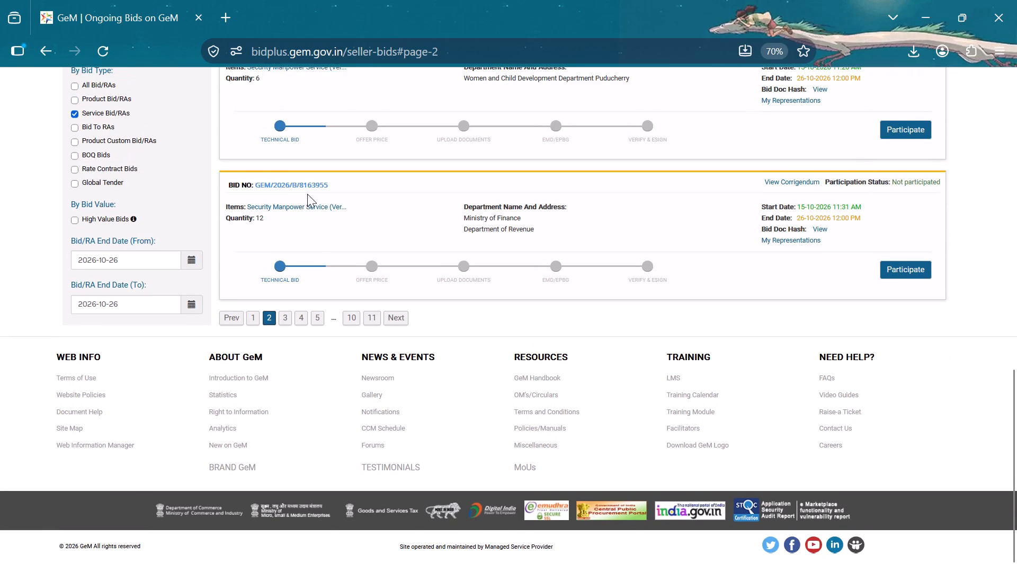
left_click(304, 196)
left_click(313, 176)
left_click(313, 184)
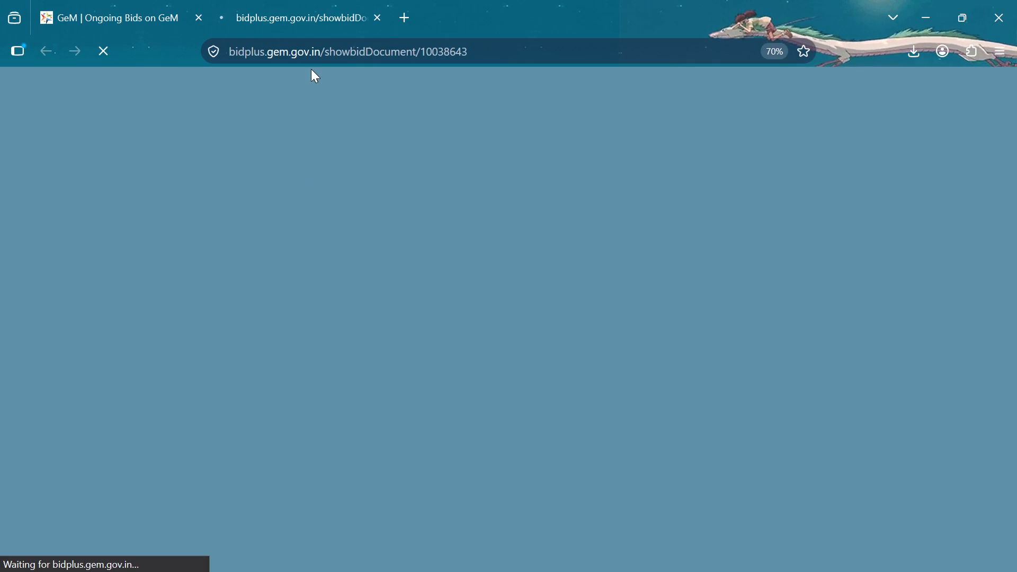
left_click(376, 13)
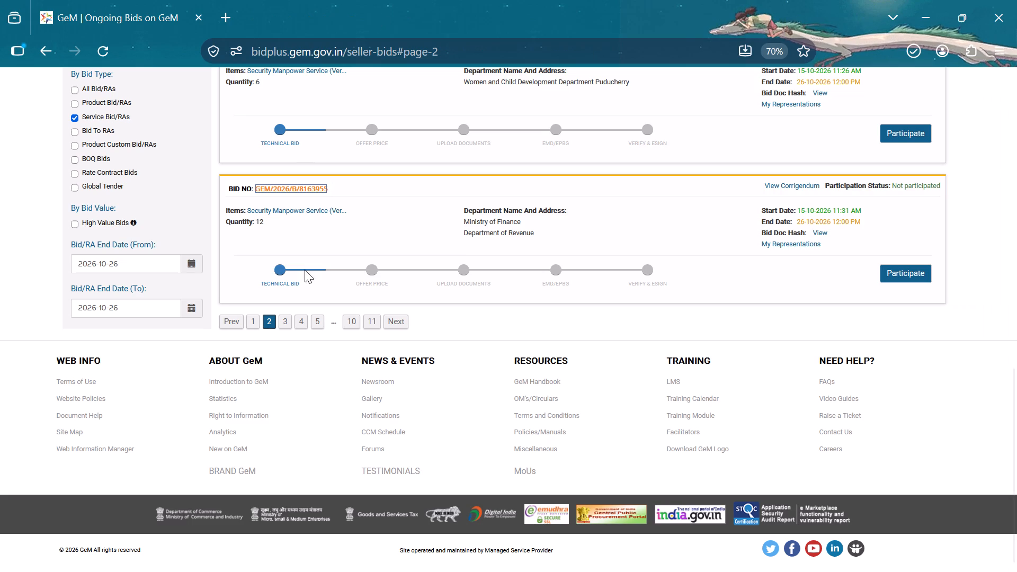
Go to results page 3, then download and close the documents of bids GEM/2026/B/8166766 and GEM/2026/B/8170114.
left_click(283, 317)
scroll(283, 317, "up", 1)
scroll(283, 317, "down", 1)
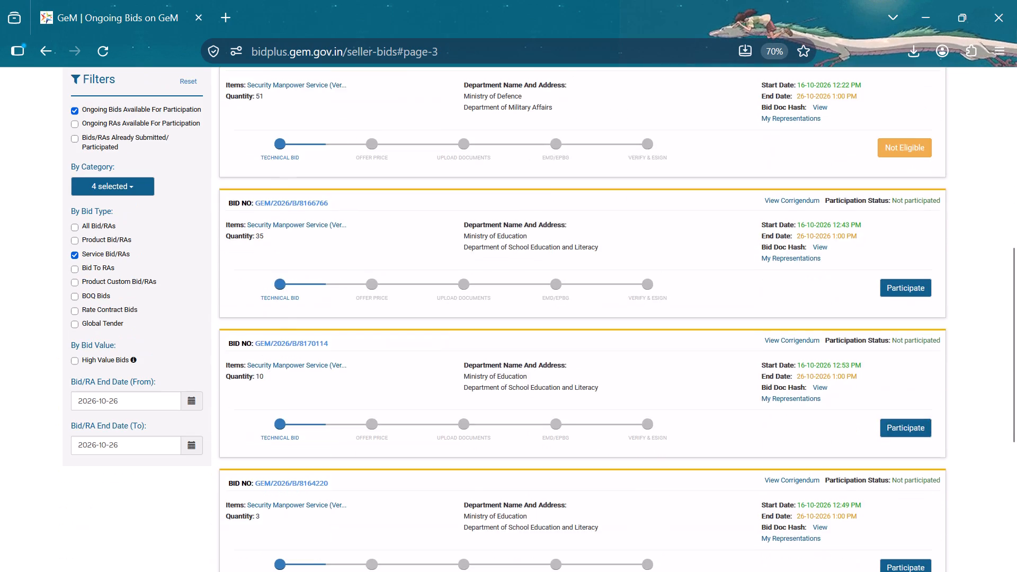
scroll(283, 317, "down", 1)
left_click(258, 87)
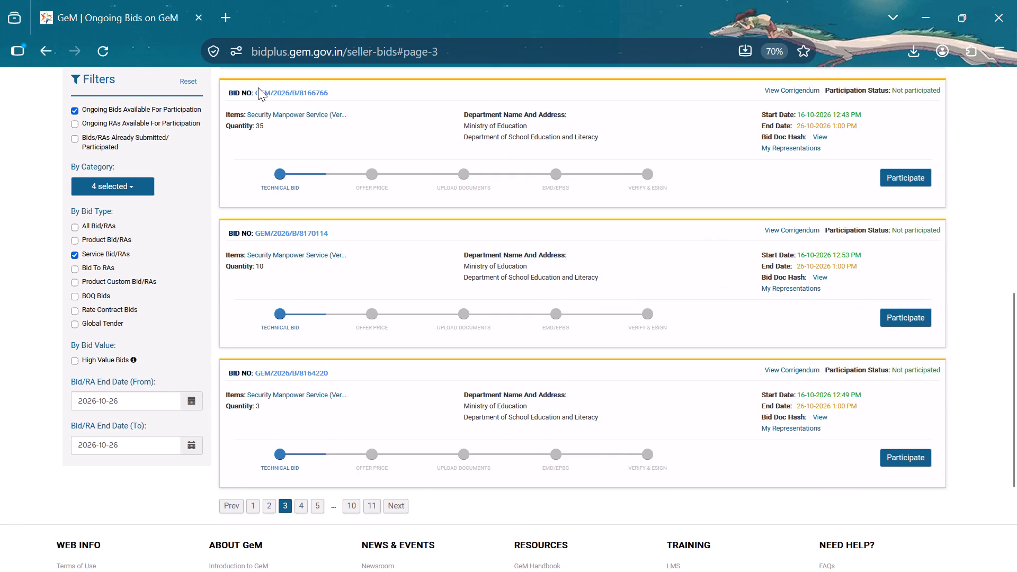
left_click(263, 85)
left_click(266, 92)
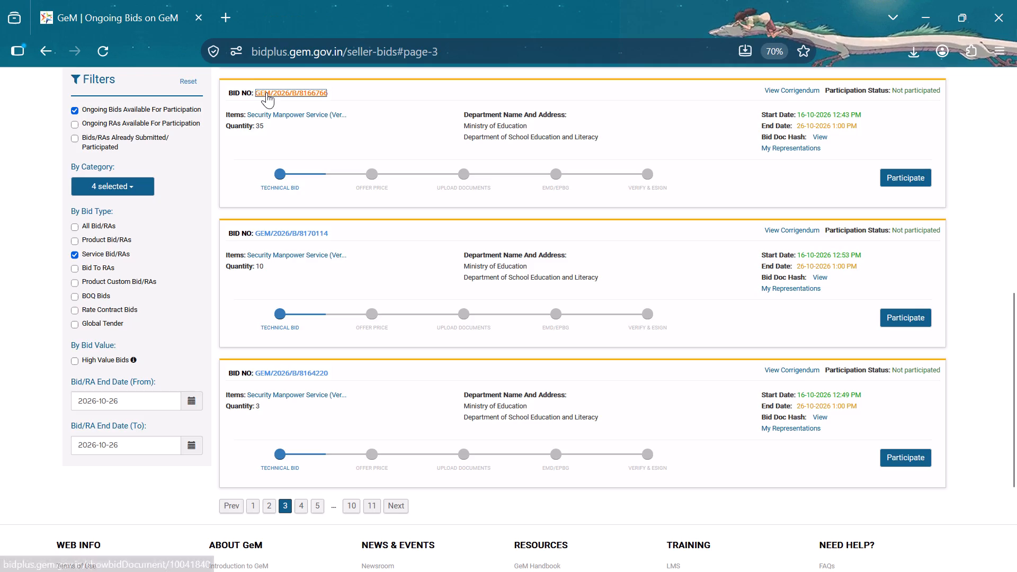
left_click(379, 16)
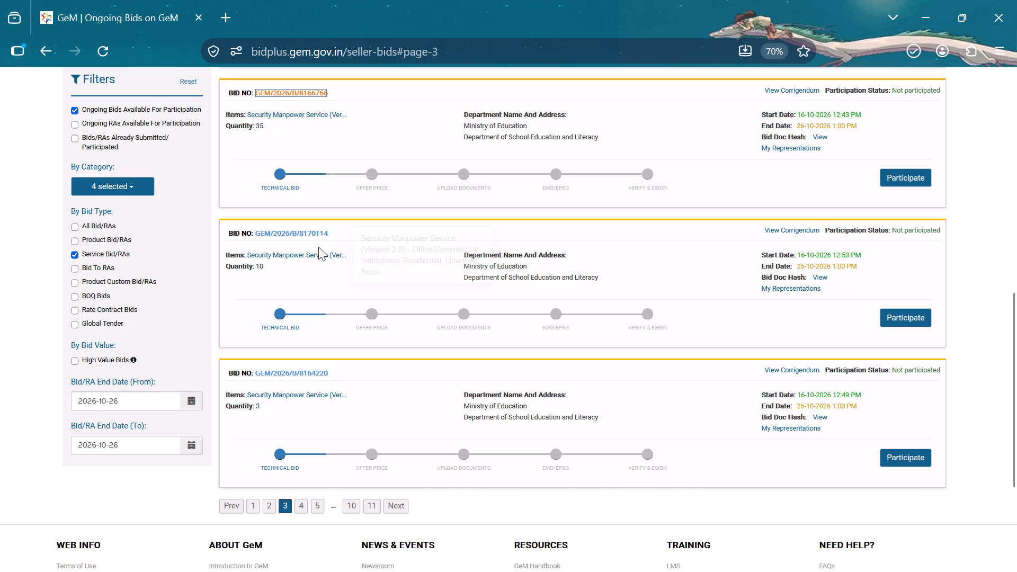
left_click(309, 234)
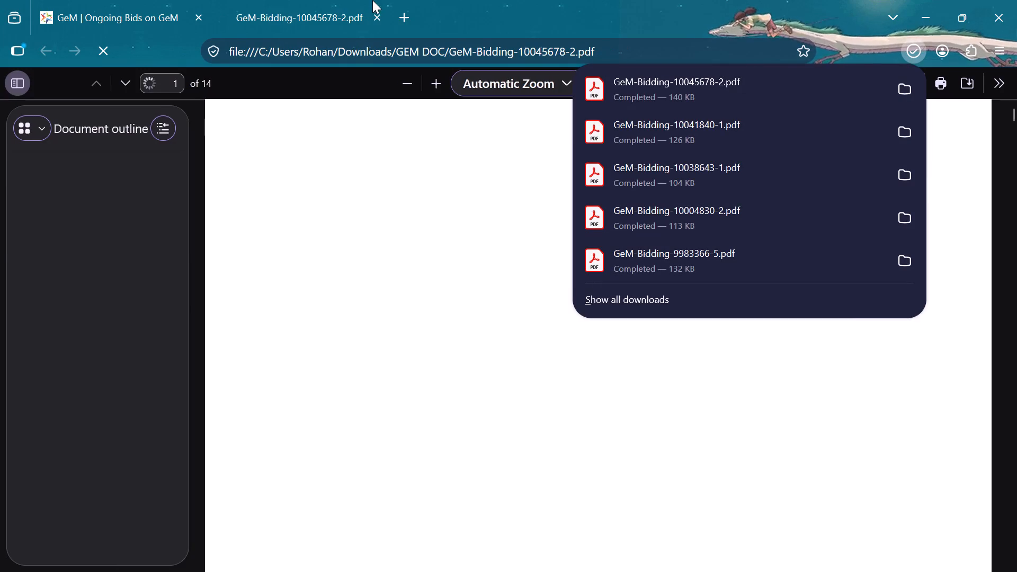
left_click(377, 14)
Move on to results page 4, then download and close the documents of bids GEM/2026/B/8148967 and GEM/2026/B/8166766.
scroll(361, 239, "down", 4)
left_click(301, 323)
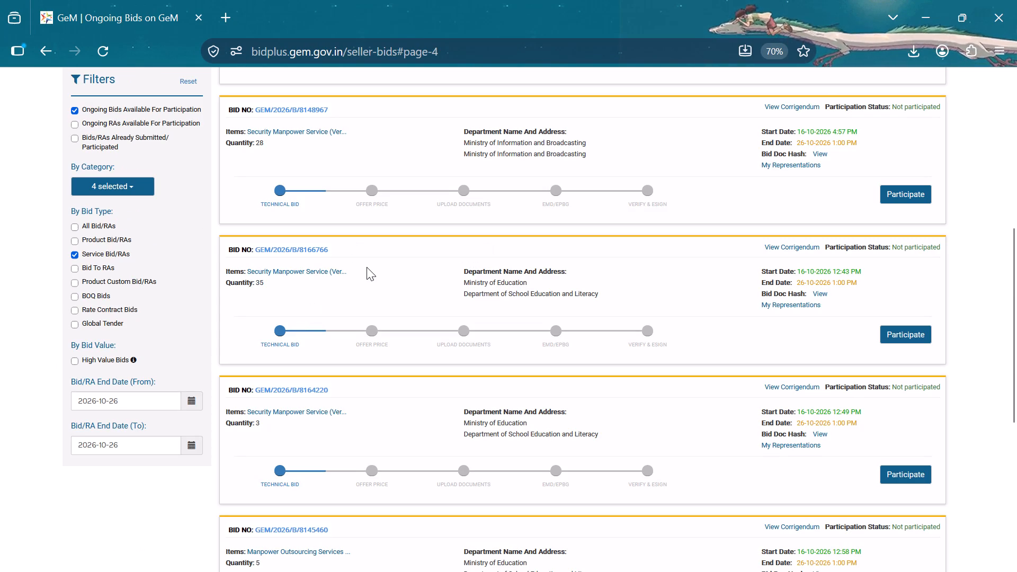
scroll(367, 272, "up", 1)
left_click(305, 219)
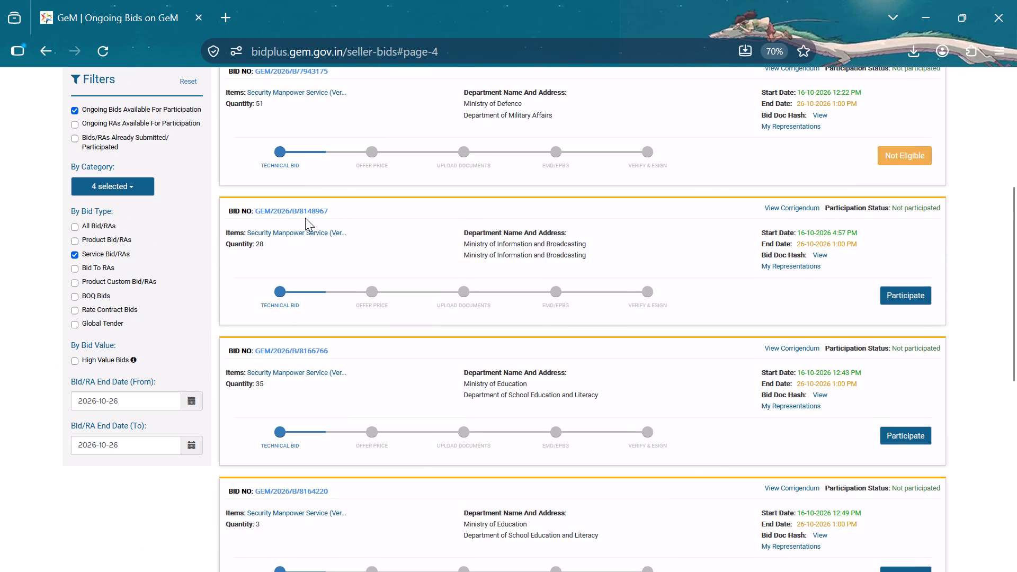
left_click(307, 213)
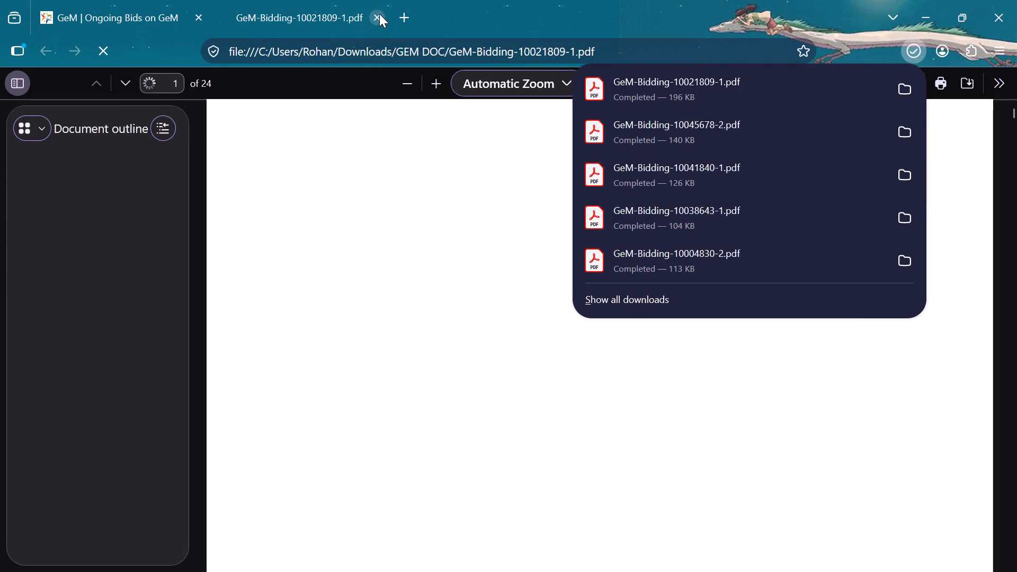
left_click(380, 16)
scroll(370, 326, "down", 1)
left_click(310, 170)
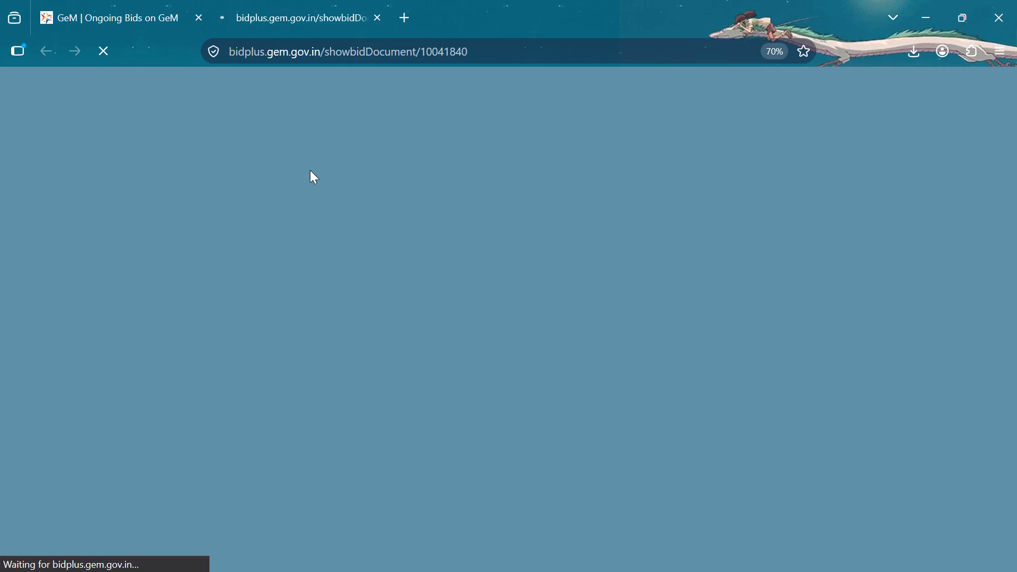
left_click(372, 17)
Move on to results page 5 and download the document of bid GEM/2026/B/8164903.
scroll(347, 255, "down", 1)
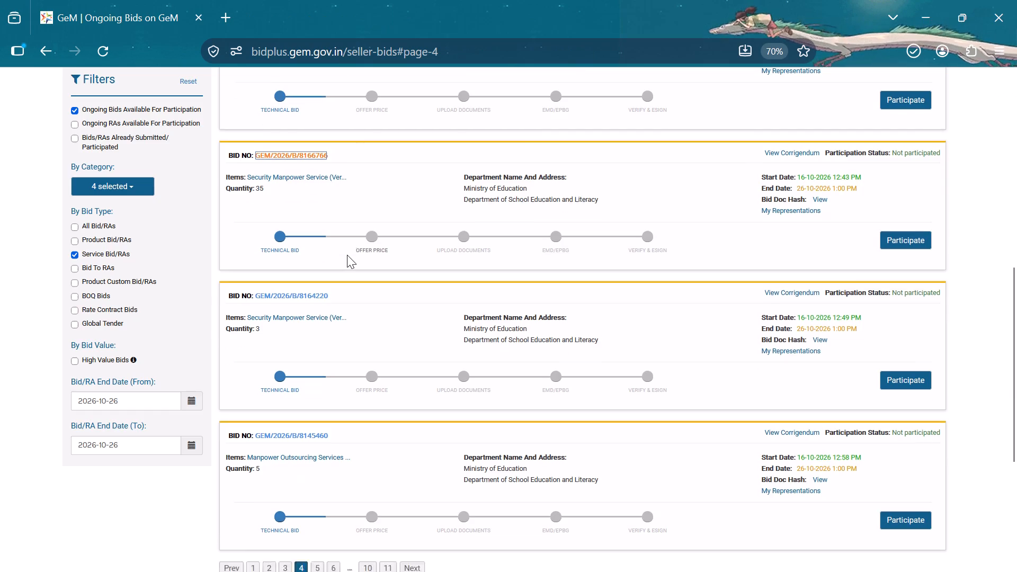
scroll(347, 255, "down", 1)
left_click(317, 325)
scroll(317, 325, "up", 1)
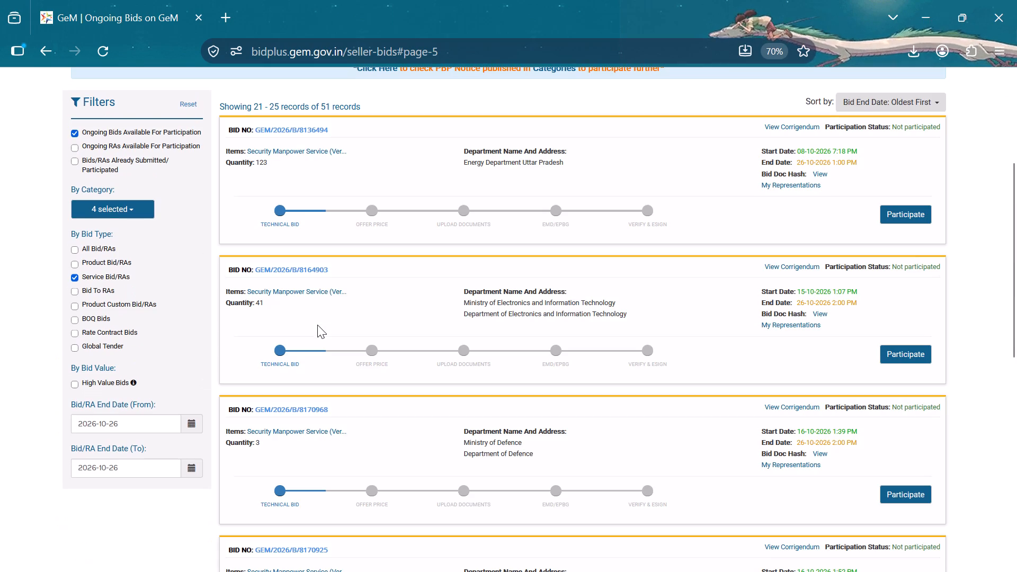
scroll(323, 216, "down", 1)
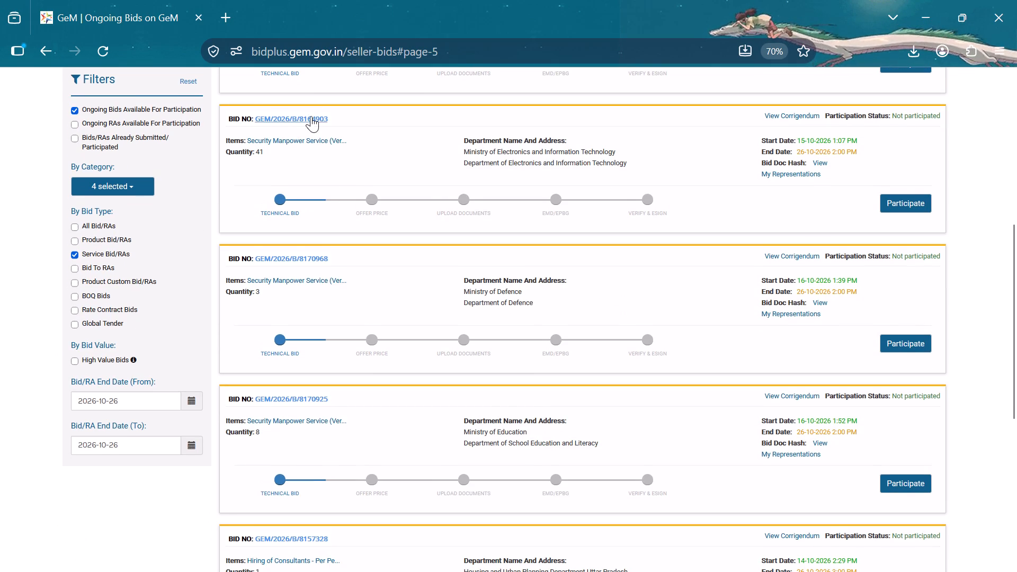
left_click(311, 115)
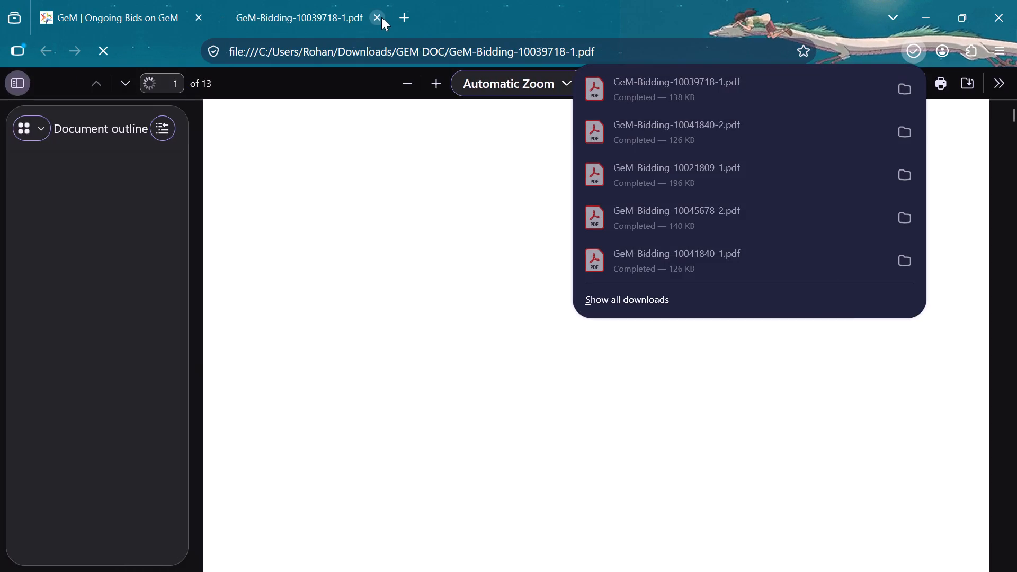
Close the open bid document, then download and close the document of bid GEM/2026/B/8170925.
left_click(381, 17)
scroll(371, 312, "down", 2)
scroll(306, 129, "up", 1)
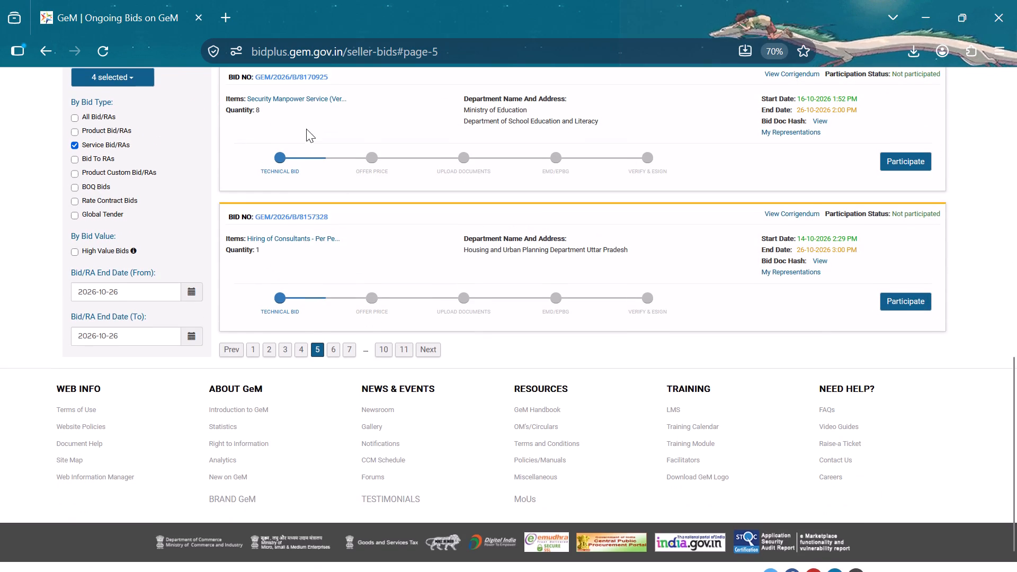
scroll(306, 129, "up", 1)
left_click(298, 104)
left_click(298, 102)
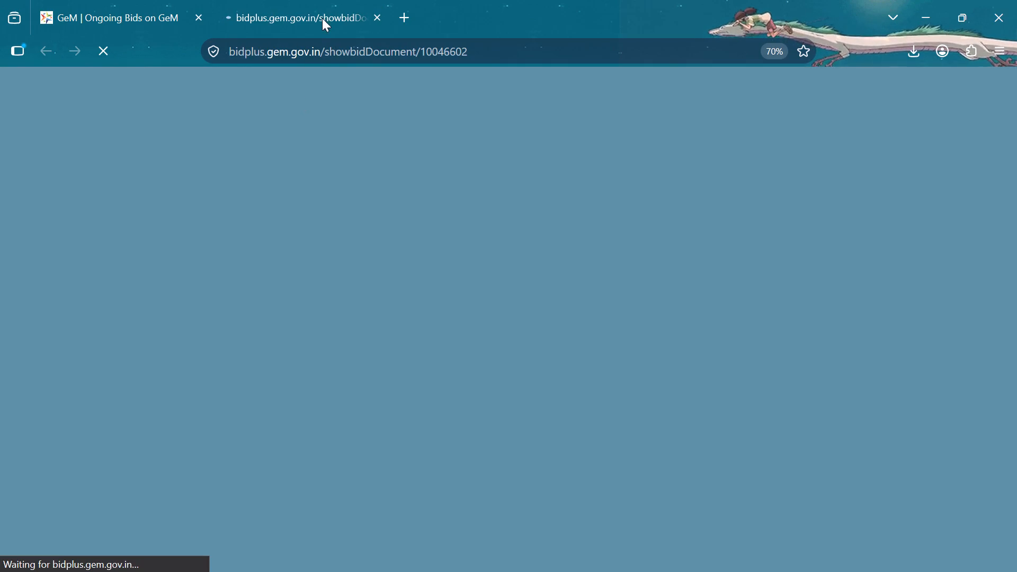
left_click(379, 18)
Move on to results page 6, then download and close the bid document GeM-Bidding-10034141.
scroll(388, 312, "down", 1)
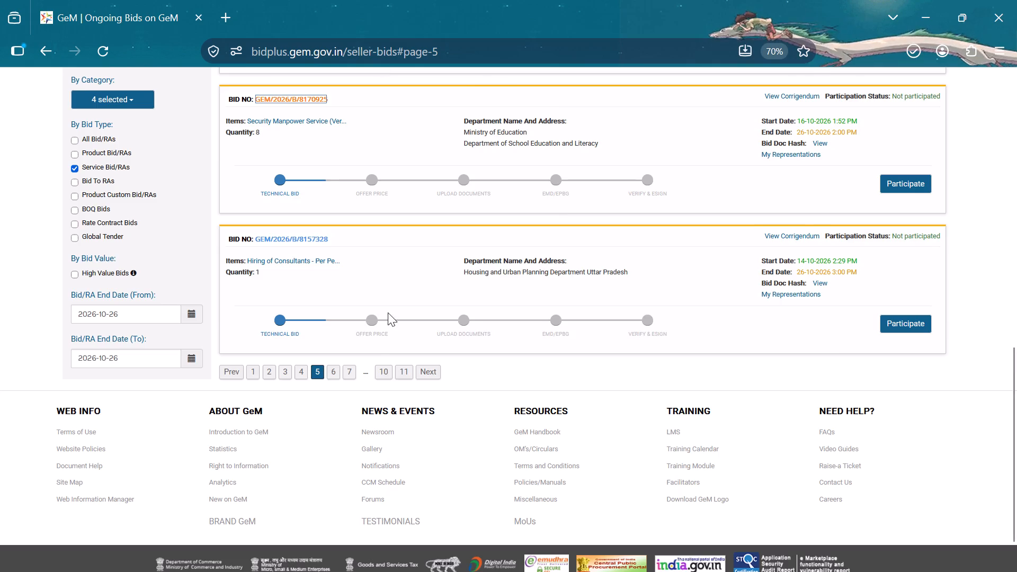
scroll(388, 312, "down", 2)
left_click(340, 320)
scroll(340, 320, "up", 1)
scroll(340, 320, "down", 2)
left_click(287, 170)
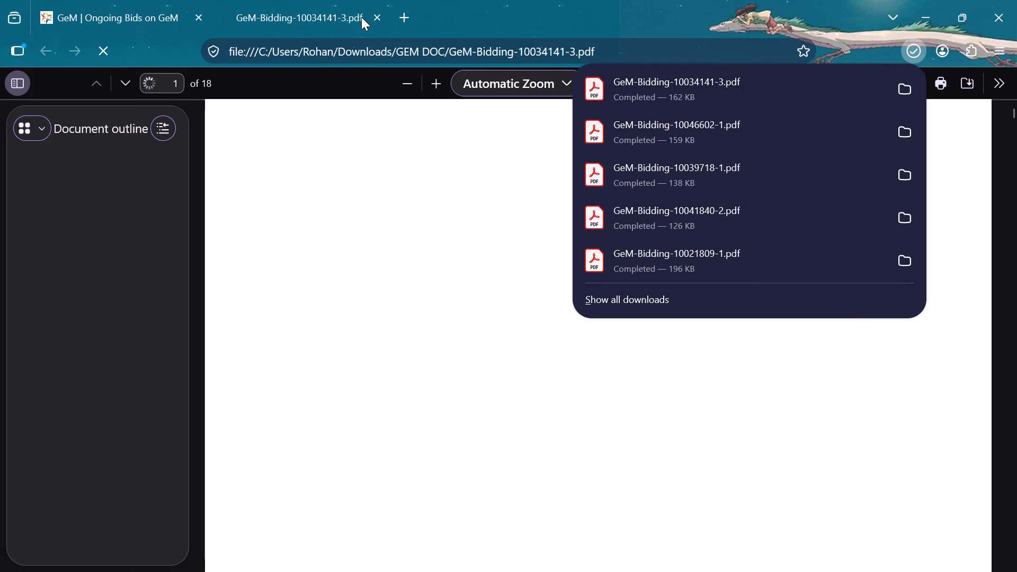
left_click(361, 17)
left_click(364, 14)
left_click(376, 17)
scroll(378, 284, "down", 1)
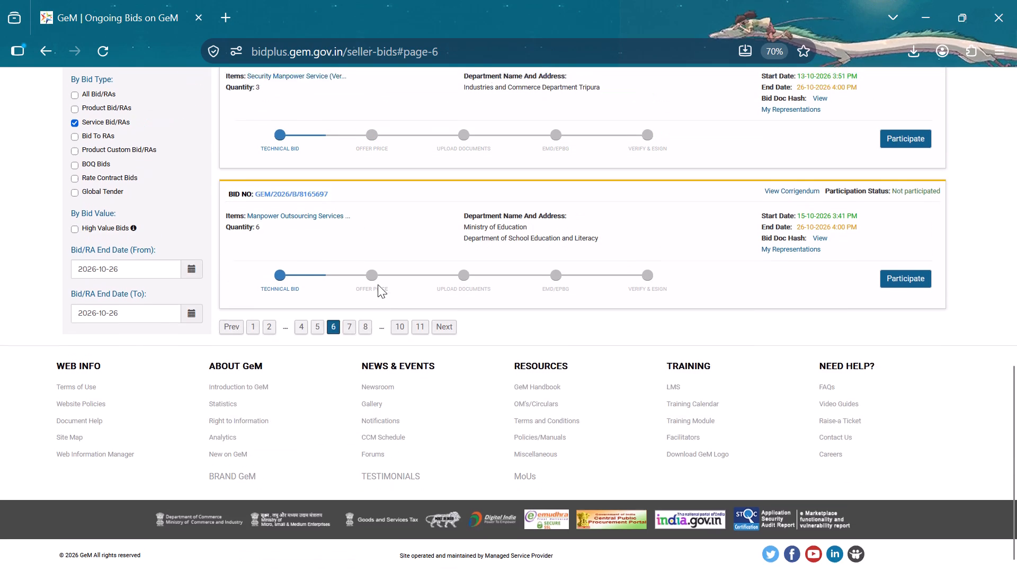
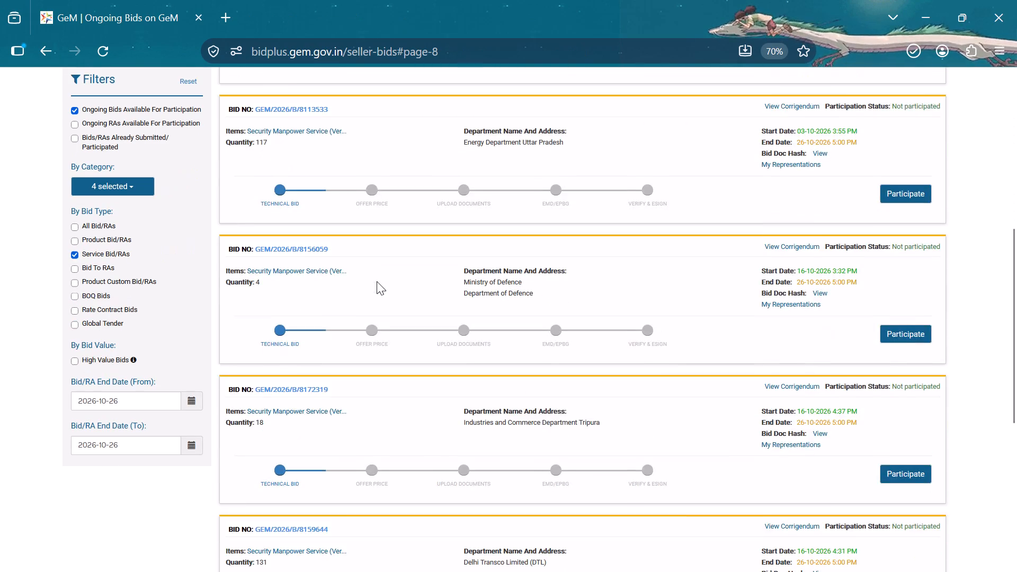
Download and close the document of Delhi Transco Limited's security manpower bid GEM/2026/B/8159644 on results page 8.
scroll(377, 281, "down", 3)
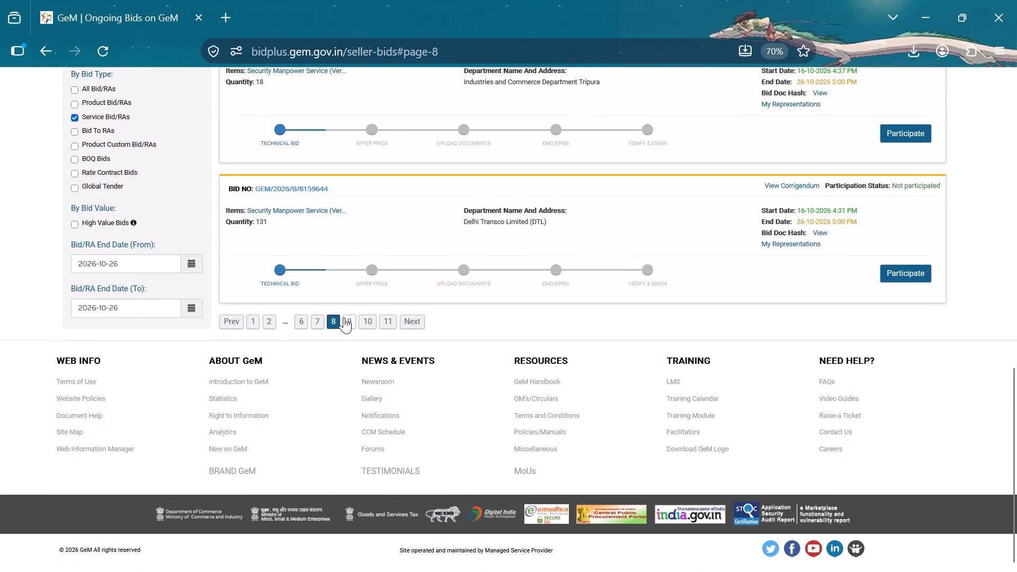
left_click(289, 191)
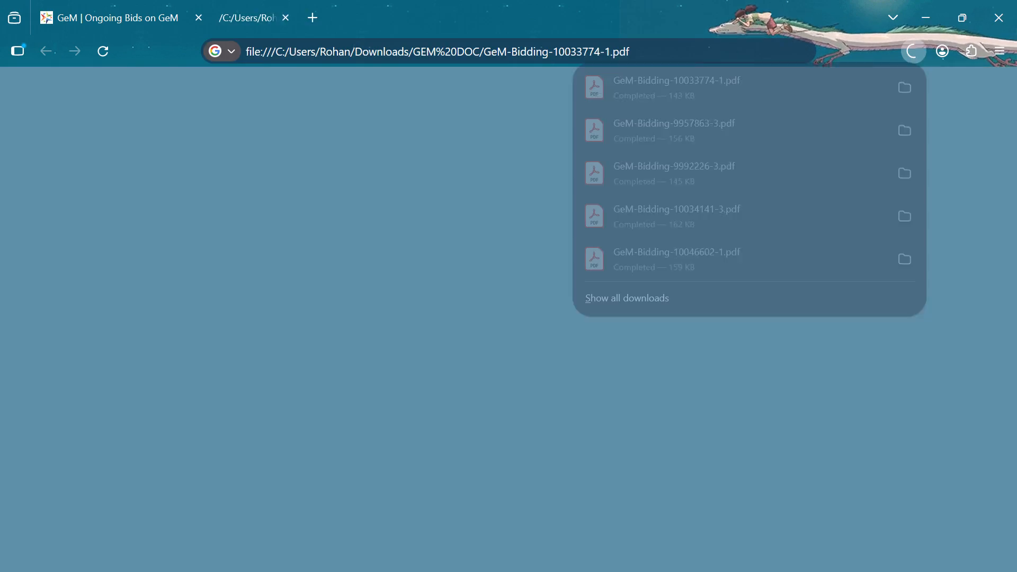
left_click(377, 16)
Move on to results page 9 and look through its listed bids for relevant ones.
left_click(350, 321)
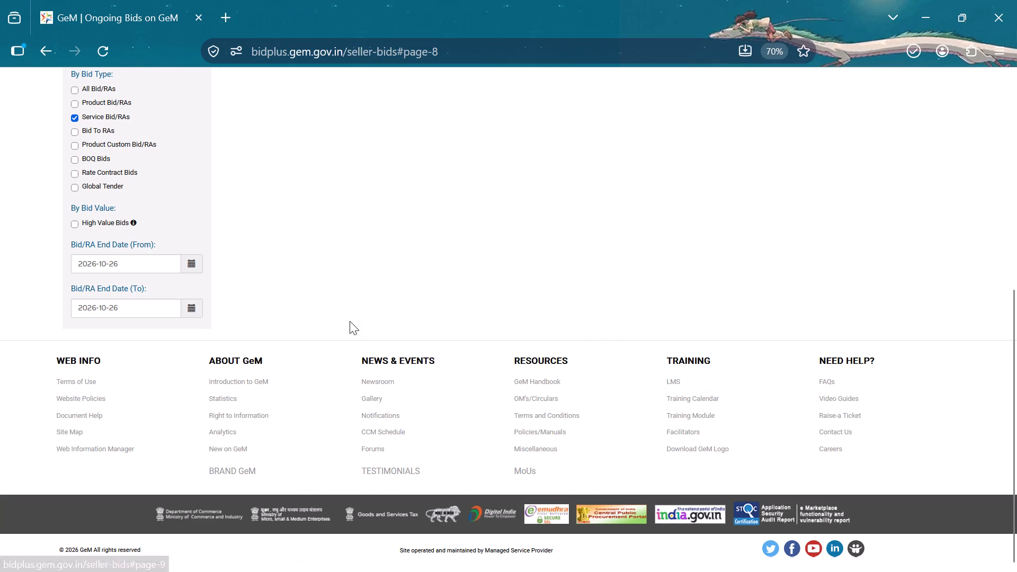
scroll(350, 321, "up", 1)
scroll(350, 318, "down", 2)
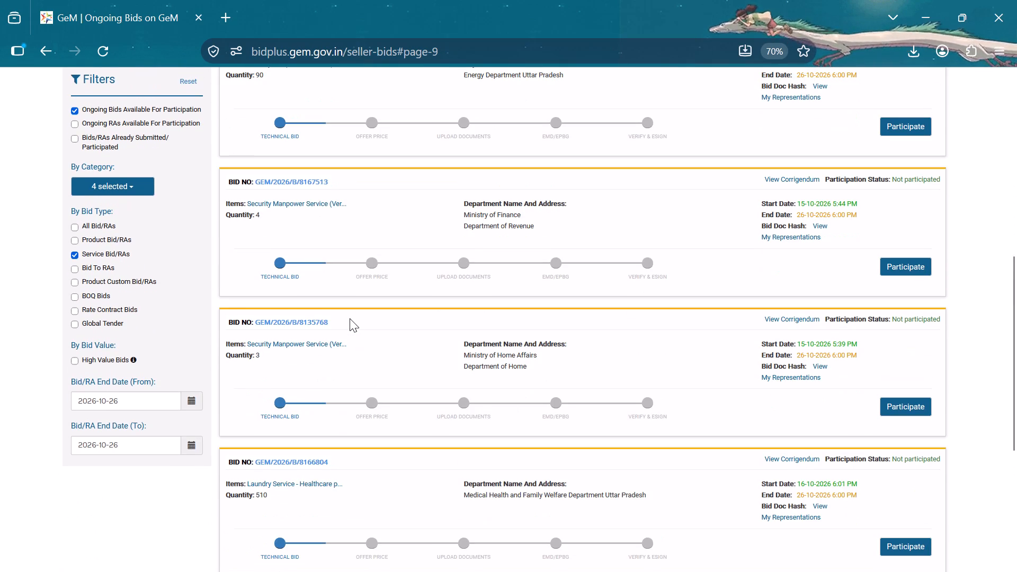
scroll(350, 318, "down", 2)
scroll(353, 323, "up", 1)
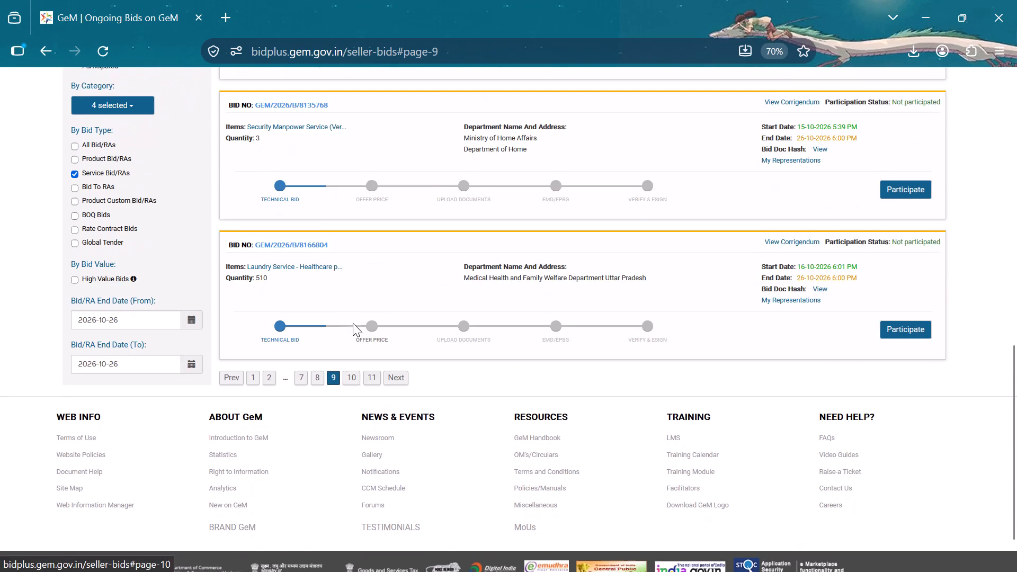
scroll(353, 323, "up", 1)
scroll(353, 323, "down", 1)
Move on to results page 10 and download the document of Ministry of Defence bid GEM/2026/B/8184133.
left_click(353, 323)
scroll(353, 323, "up", 1)
scroll(353, 323, "down", 1)
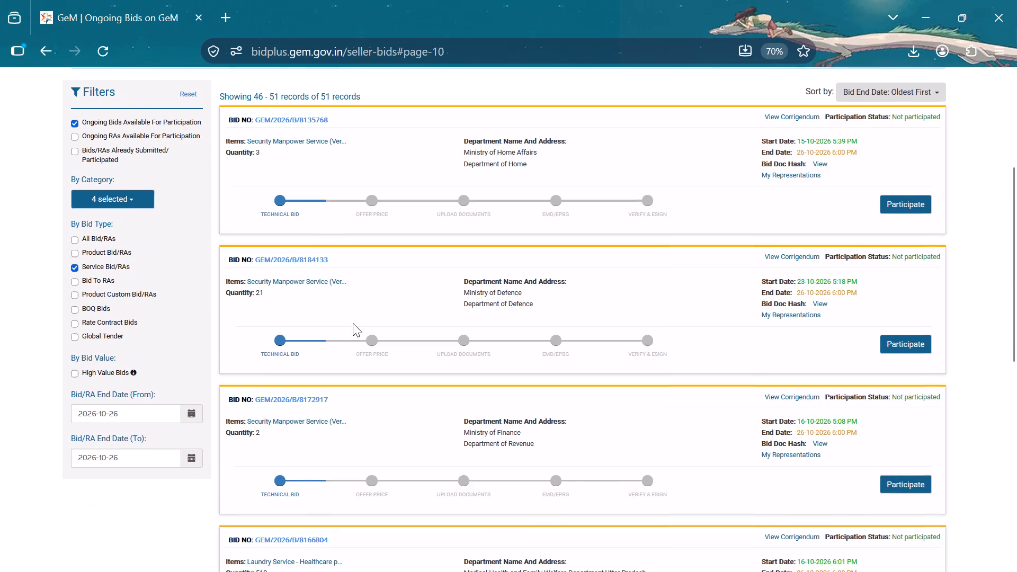
scroll(353, 323, "down", 1)
left_click(272, 118)
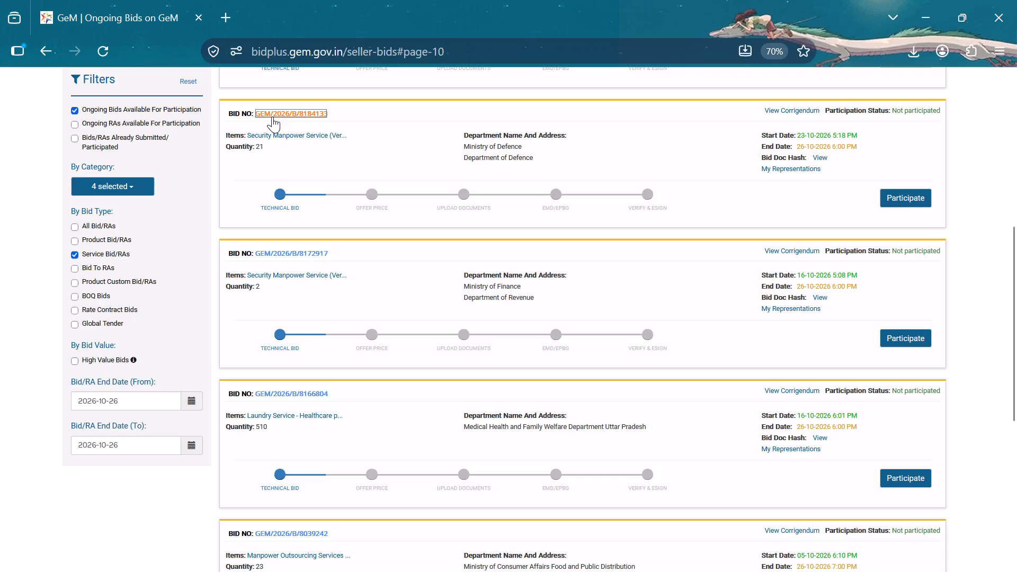
Close the document of bid GEM/2026/B/8184133, then download and close the document of bid GEM/2026/B/8039242.
left_click(365, 14)
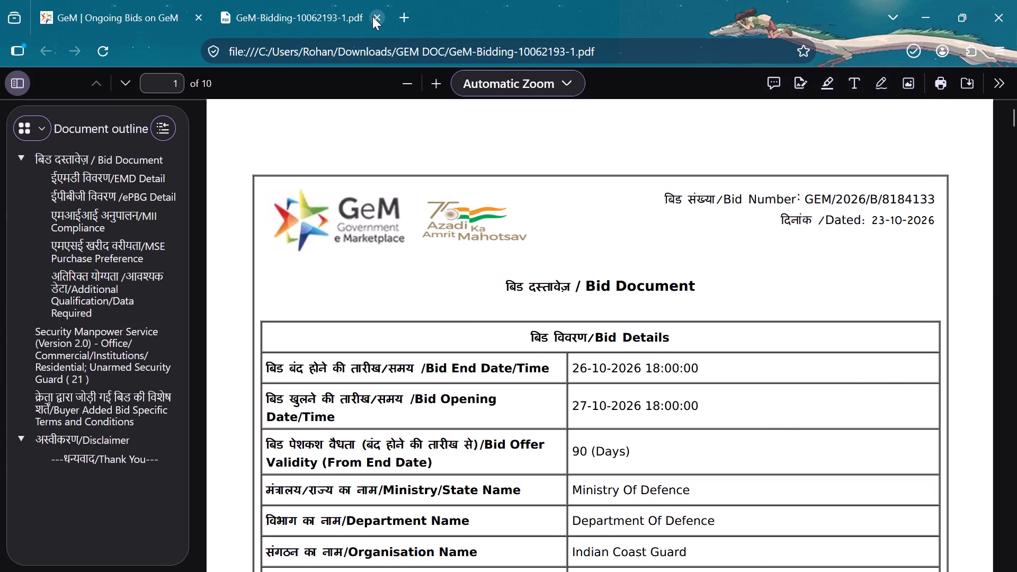
left_click(372, 16)
scroll(327, 271, "down", 4)
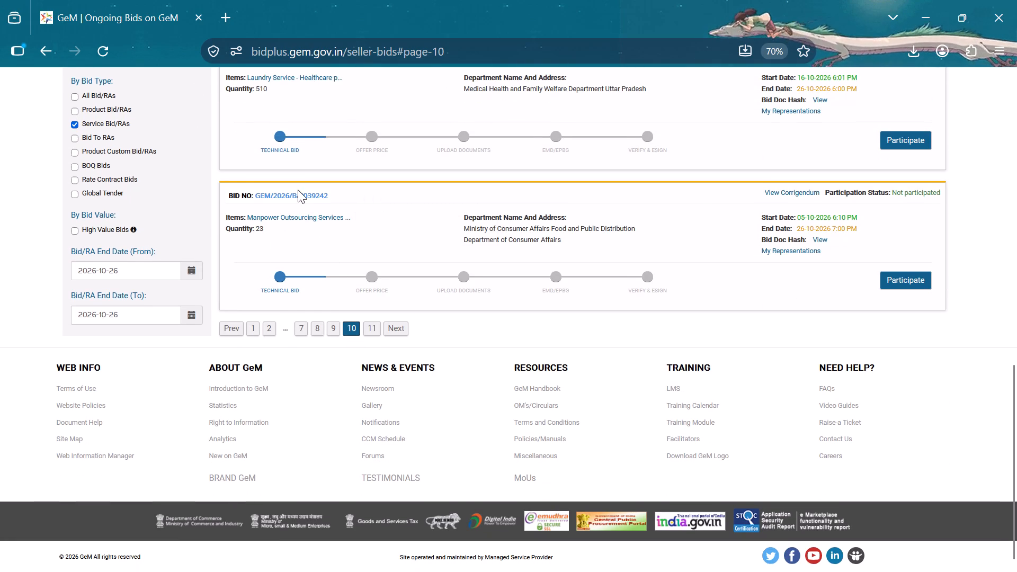
left_click(298, 195)
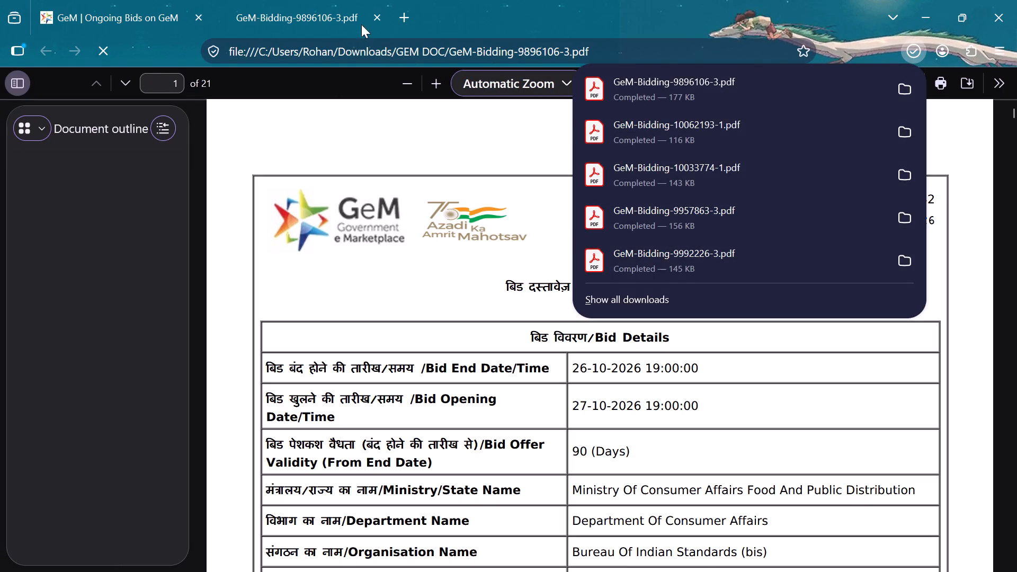
left_click(371, 17)
Go to results page 11, then download and close the document of bid GEM/2026/B/8039242.
left_click(372, 325)
scroll(372, 325, "up", 1)
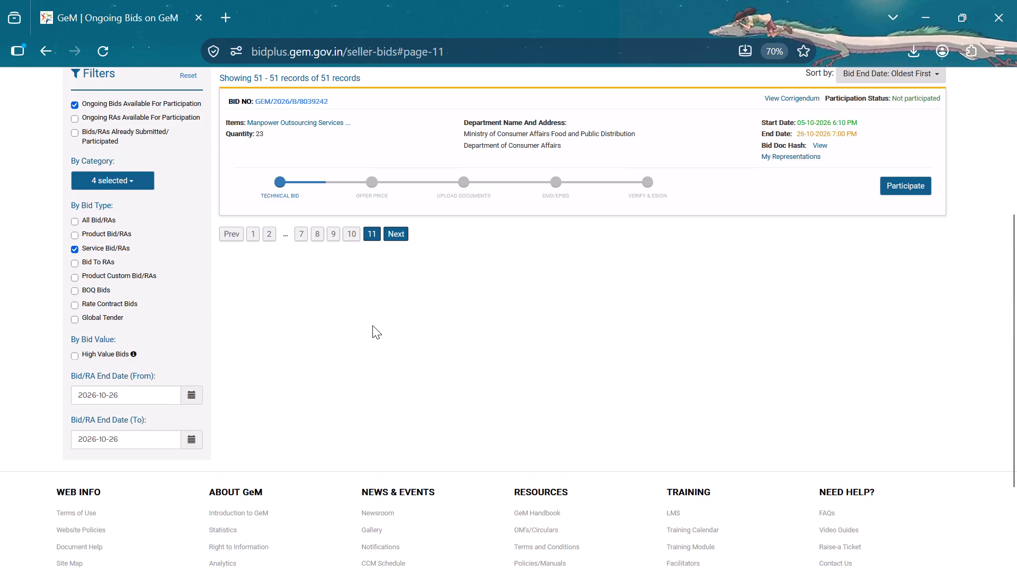
scroll(372, 325, "up", 1)
left_click(298, 104)
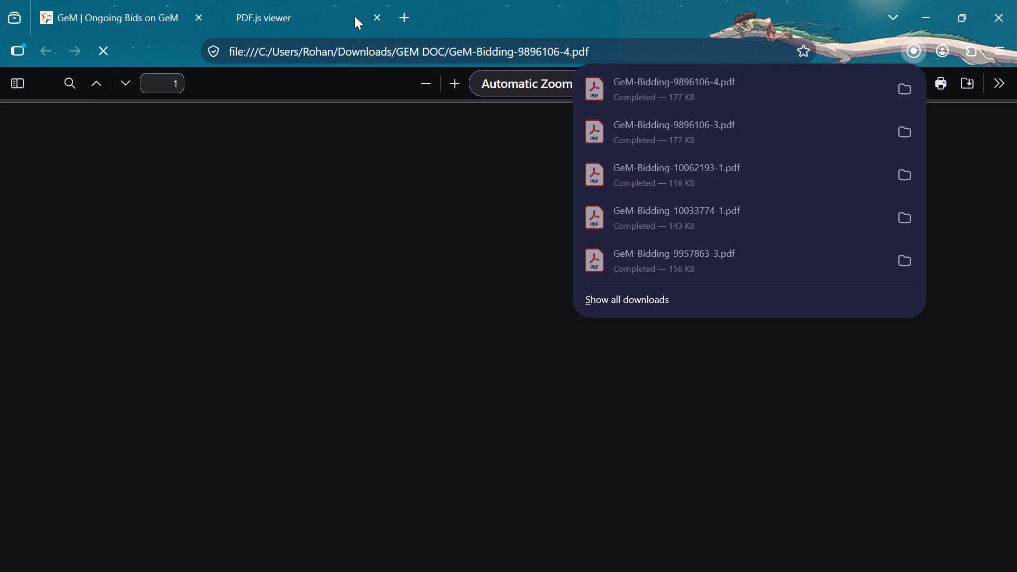
left_click(361, 20)
left_click(369, 16)
left_click(373, 16)
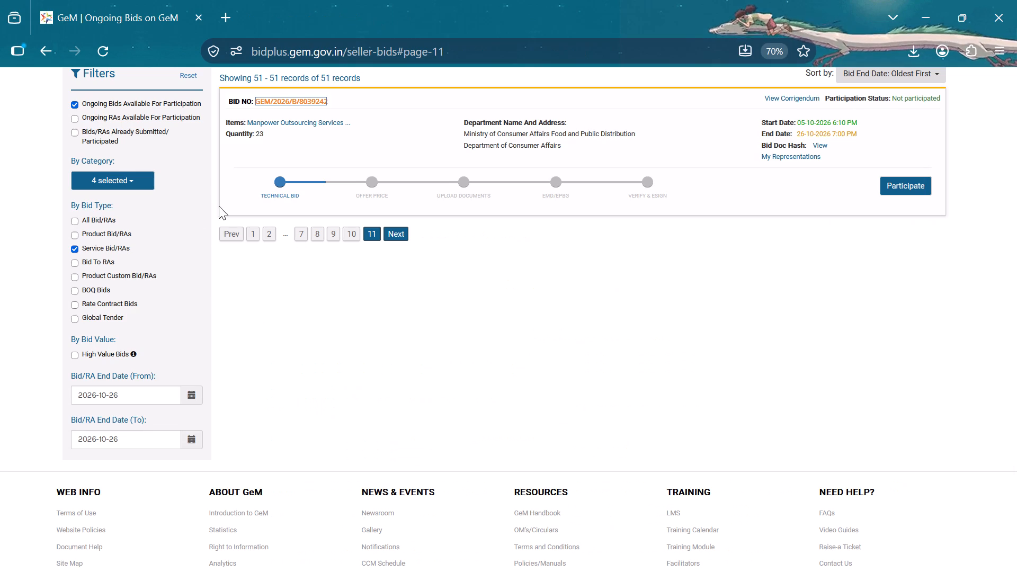
Clear both the From and To dates of the Bid/RA end date filter.
double_click(128, 409)
key("ctrl+a")
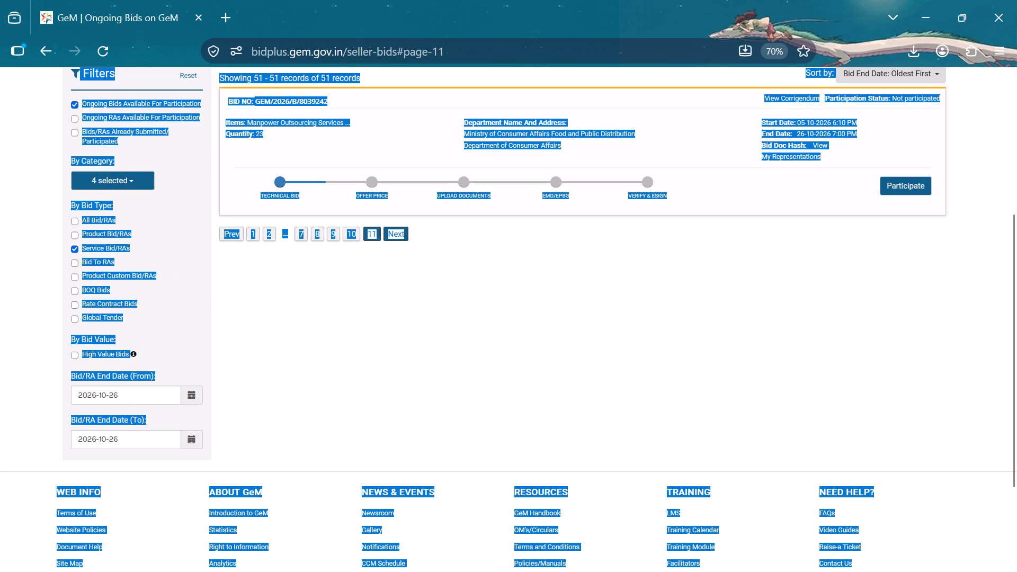
left_click(131, 396)
key("ctrl+a")
key("BackSpace")
key("Tab")
key("BackSpace")
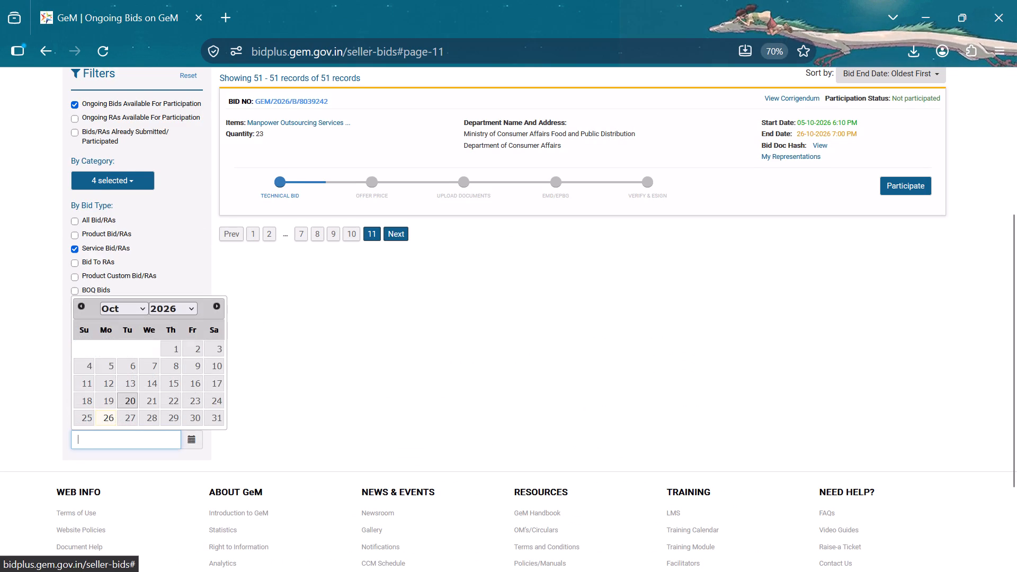
left_click(416, 435)
Choose a sort order for the ongoing bids results.
scroll(416, 435, "up", 1)
left_click(866, 208)
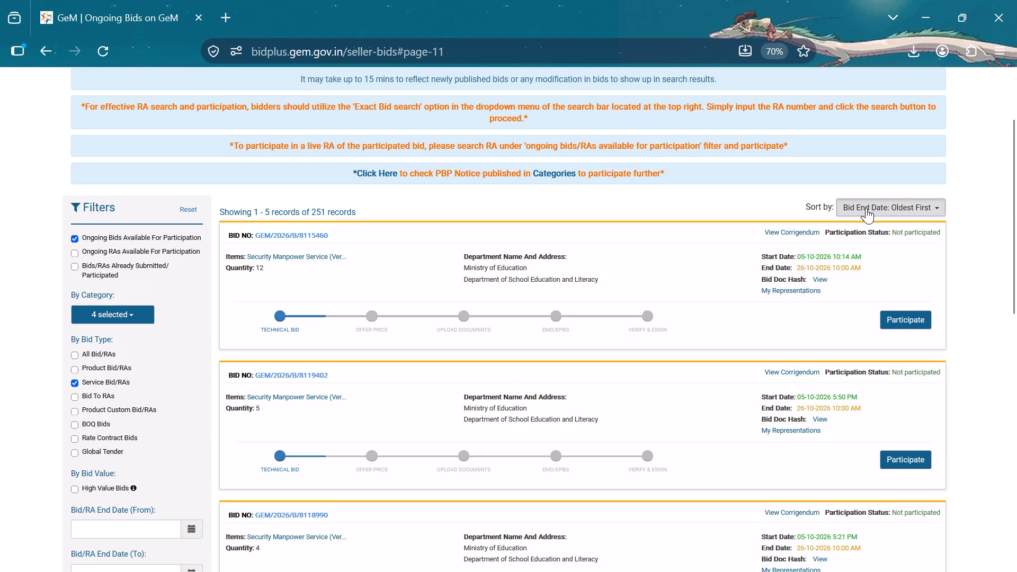
left_click(853, 229)
Switch to the do-not-open.pdf document in Brave and read page 4 through to the start of page 5.
key("ctrl+super+Right")
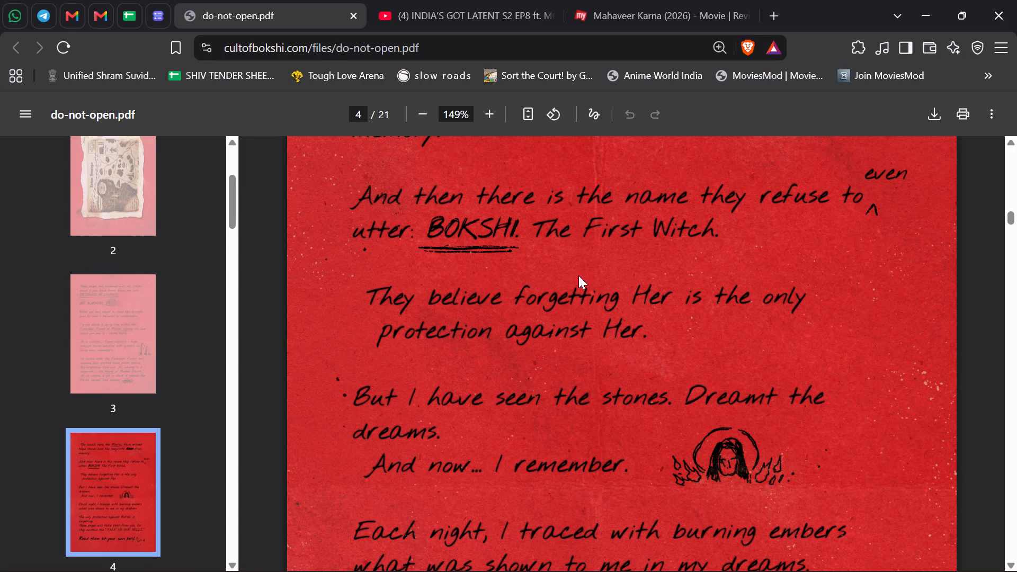
left_click_drag(409, 310, 727, 300)
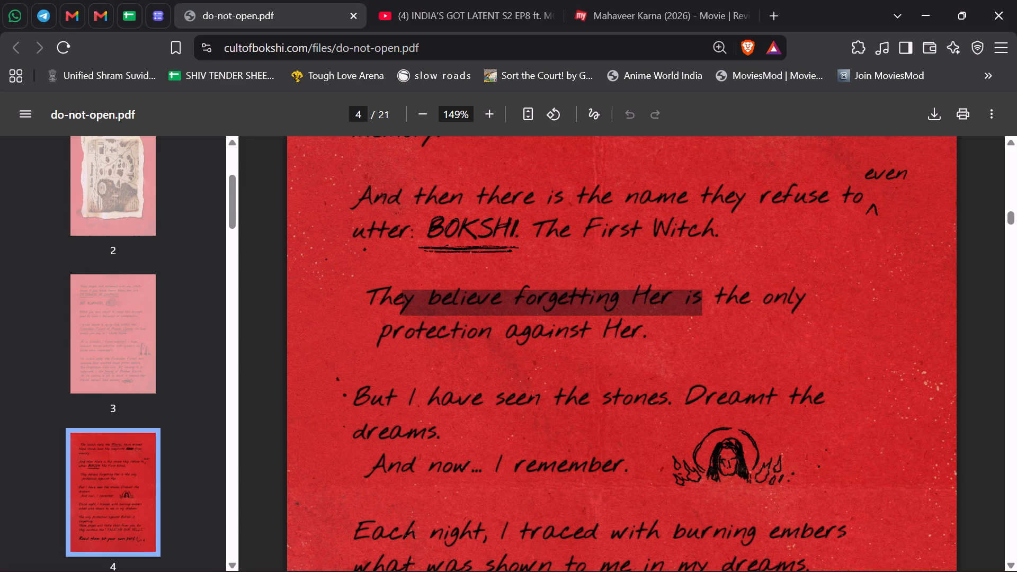
left_click_drag(727, 300, 608, 301)
scroll(608, 301, "down", 1)
left_click(574, 310)
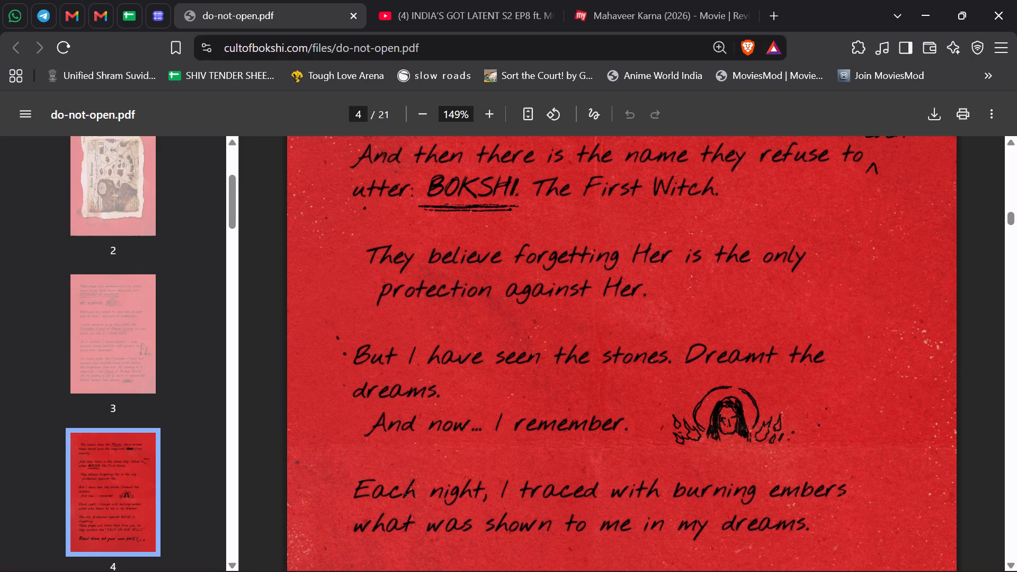
scroll(574, 310, "down", 1)
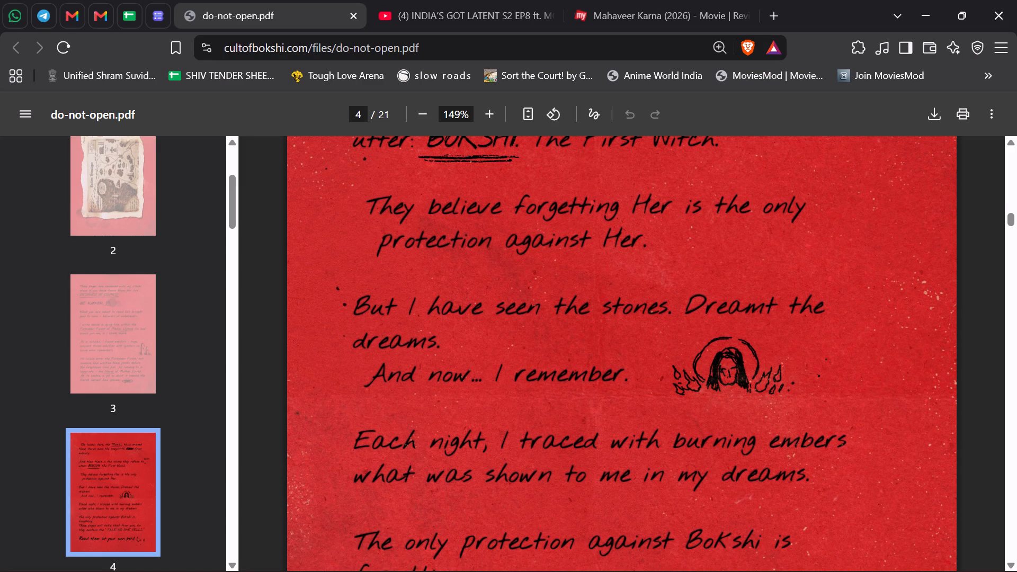
scroll(574, 310, "down", 1)
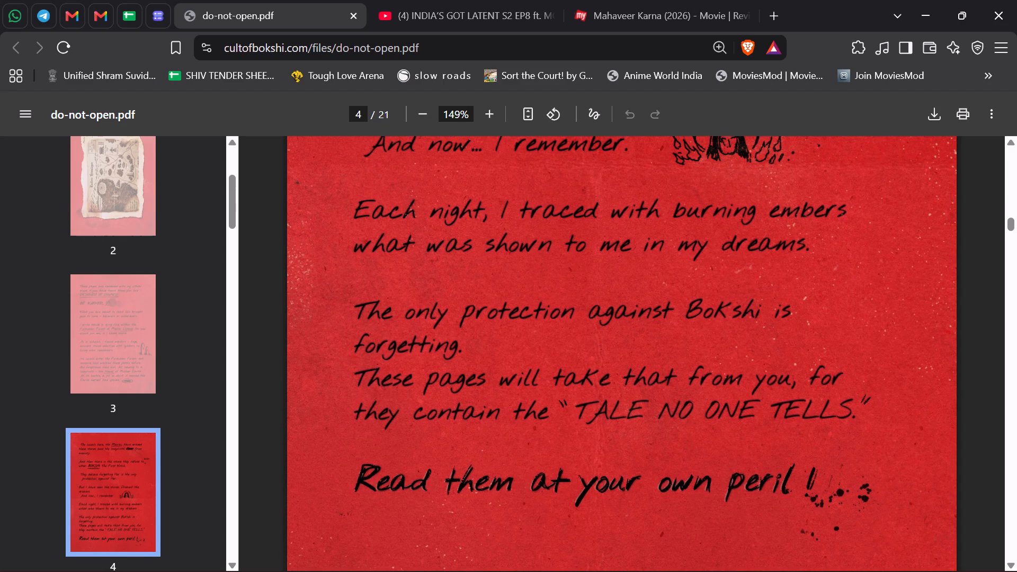
scroll(574, 310, "down", 1)
scroll(351, 270, "down", 2)
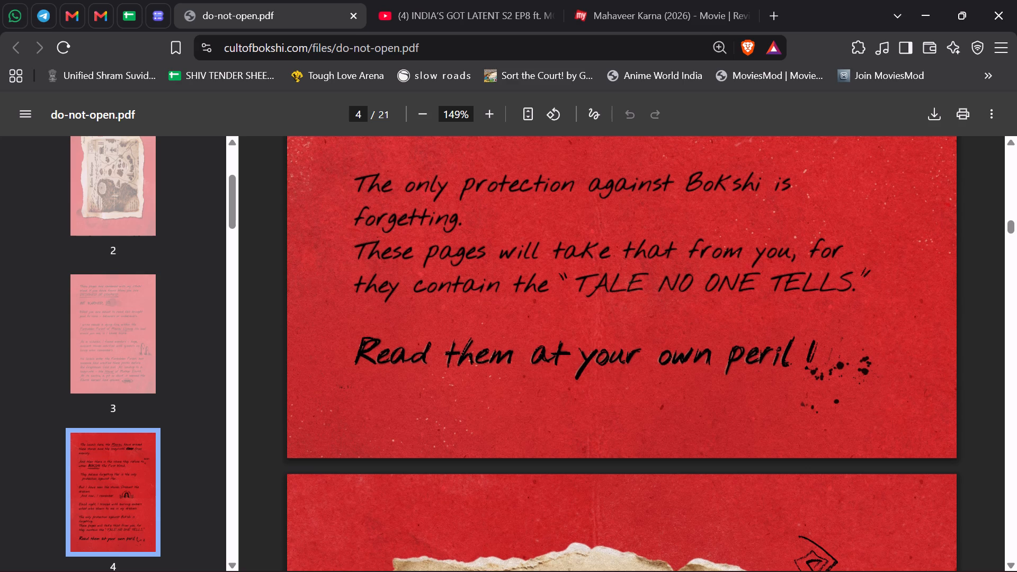
left_click_drag(351, 270, 489, 296)
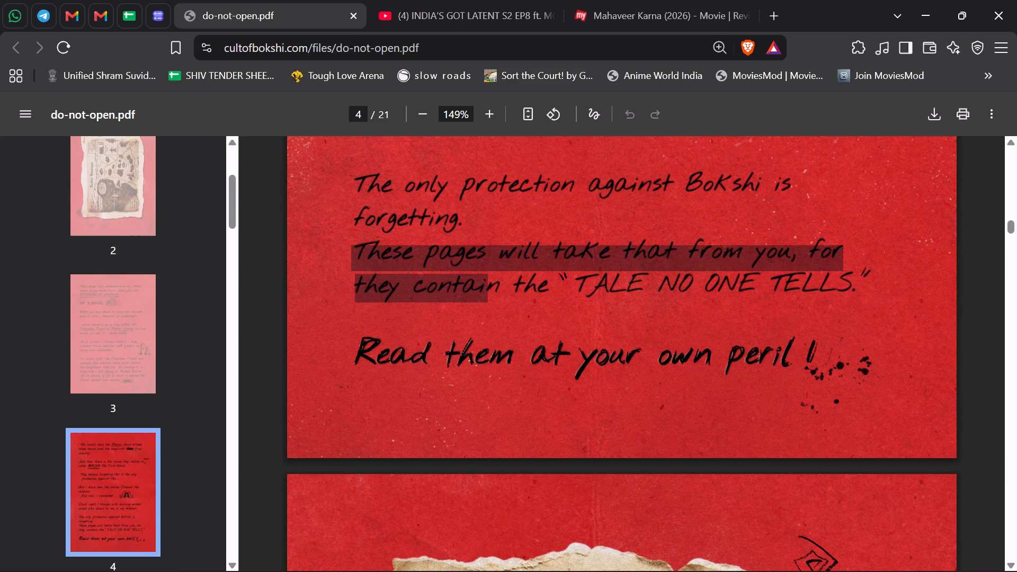
left_click_drag(489, 296, 529, 313)
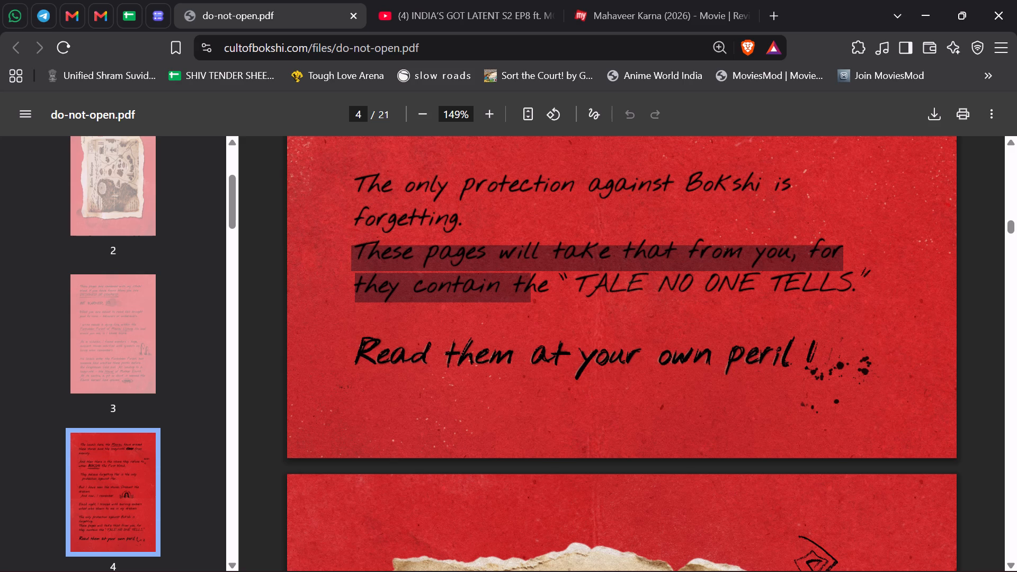
scroll(531, 313, "down", 2)
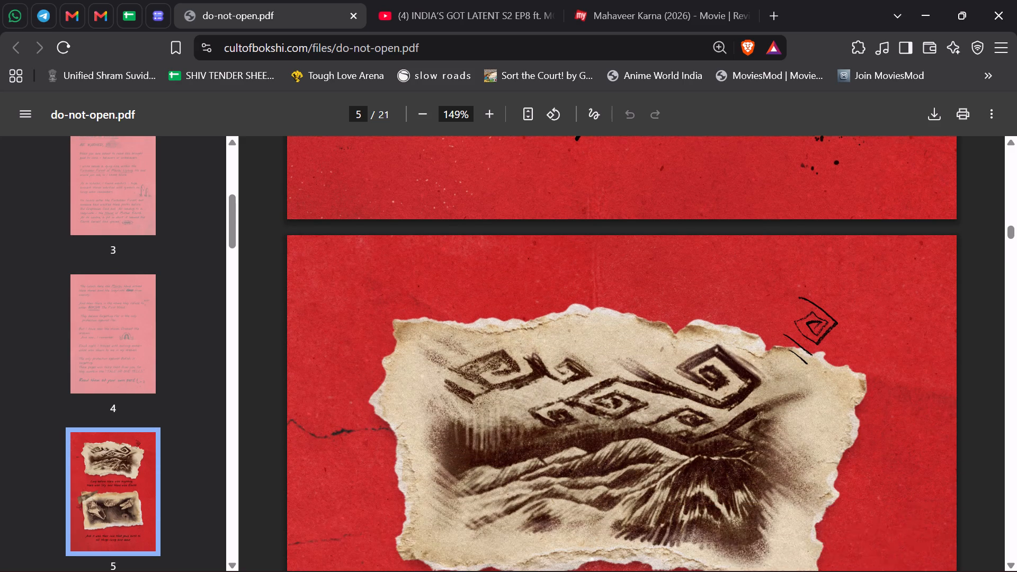
scroll(531, 313, "down", 1)
scroll(531, 313, "up", 2)
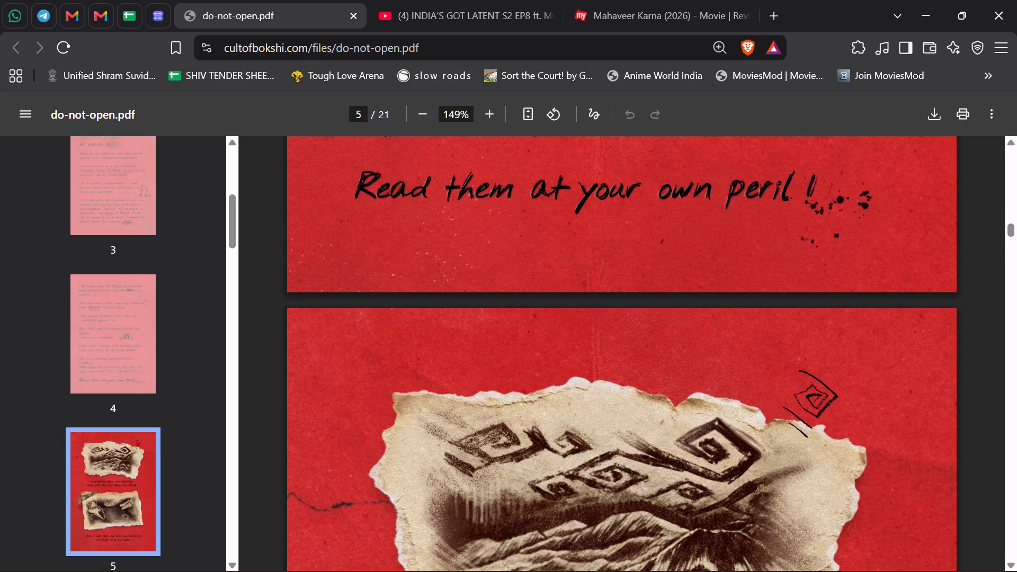
scroll(531, 313, "down", 1)
scroll(531, 313, "up", 2)
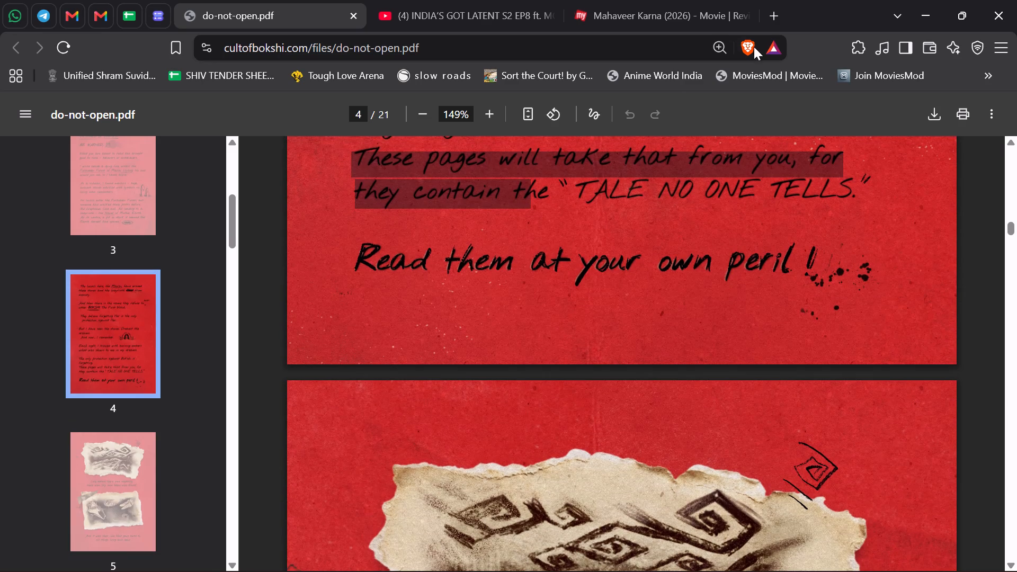
Look up the meaning of "peril" on the web in a separate tab, then close that tab.
left_click(770, 19)
type("peril")
key("Return")
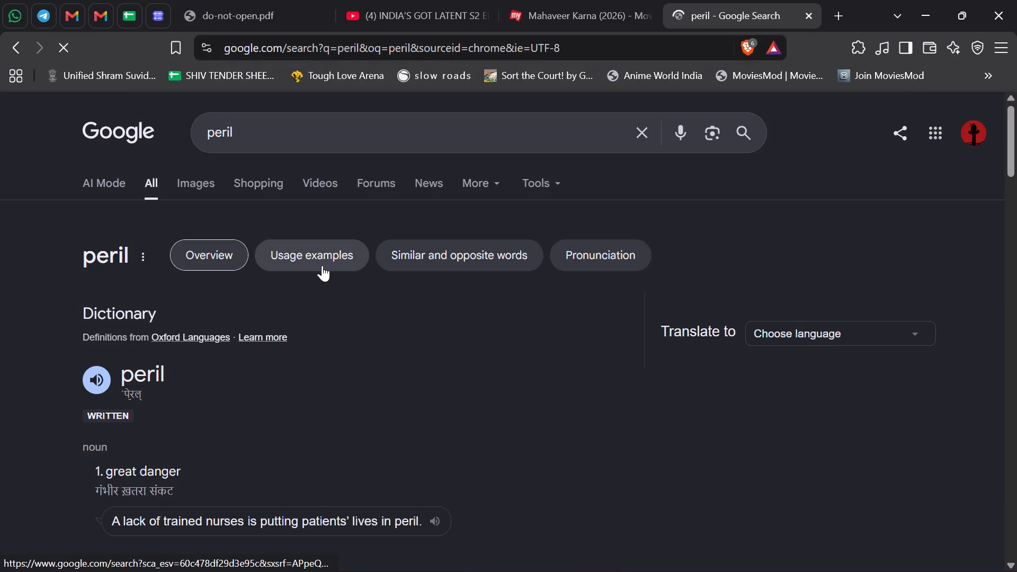
scroll(322, 265, "down", 1)
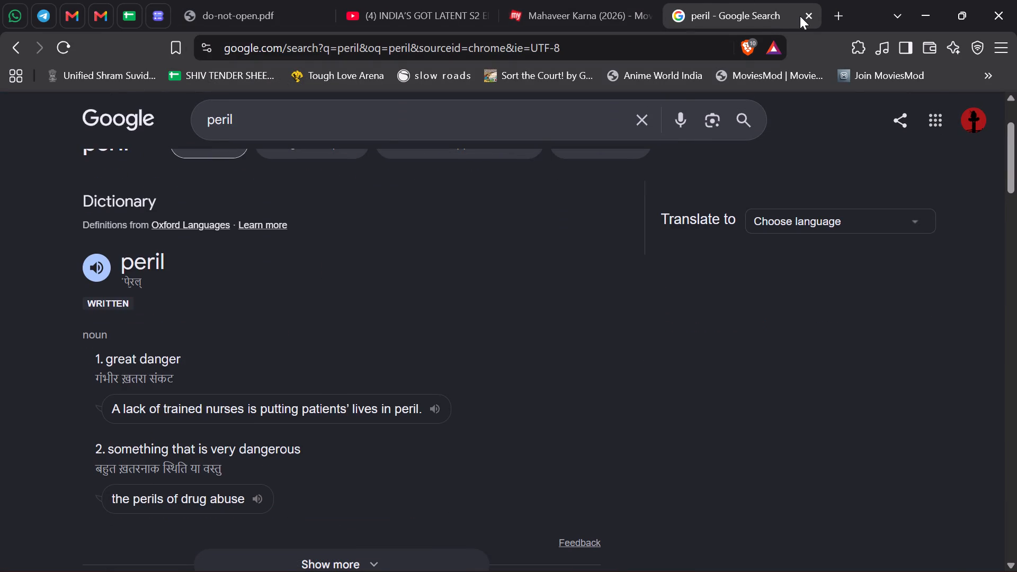
left_click(801, 14)
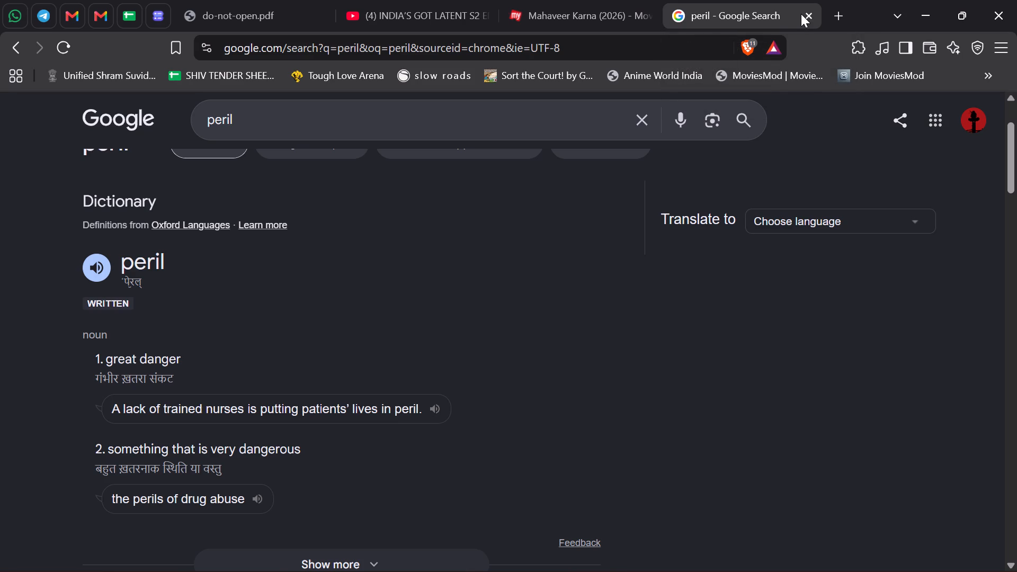
left_click(808, 16)
Read the illustrated story captions on pages 5 and 6 of do-not-open.pdf.
scroll(579, 320, "down", 1)
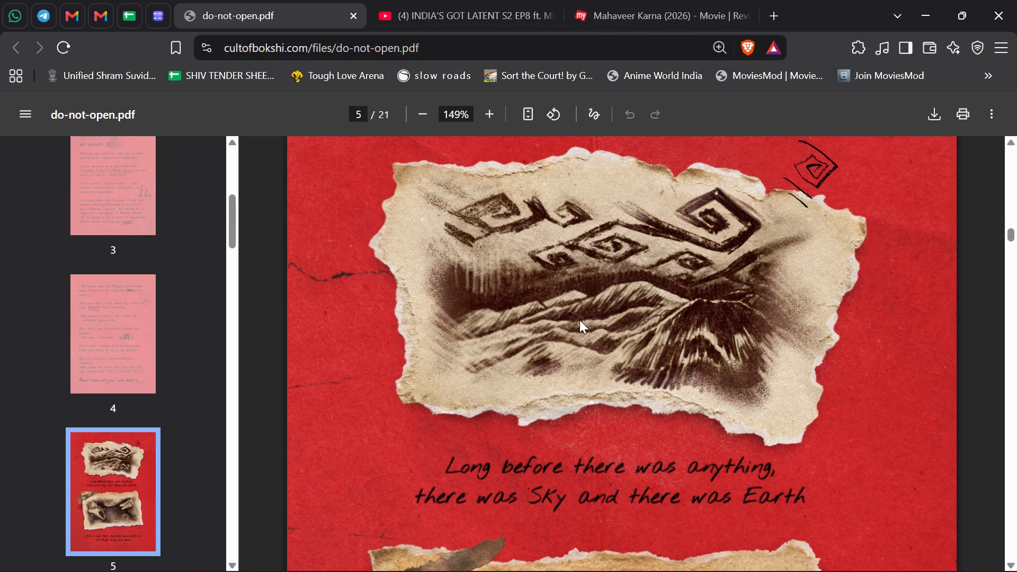
scroll(579, 320, "down", 2)
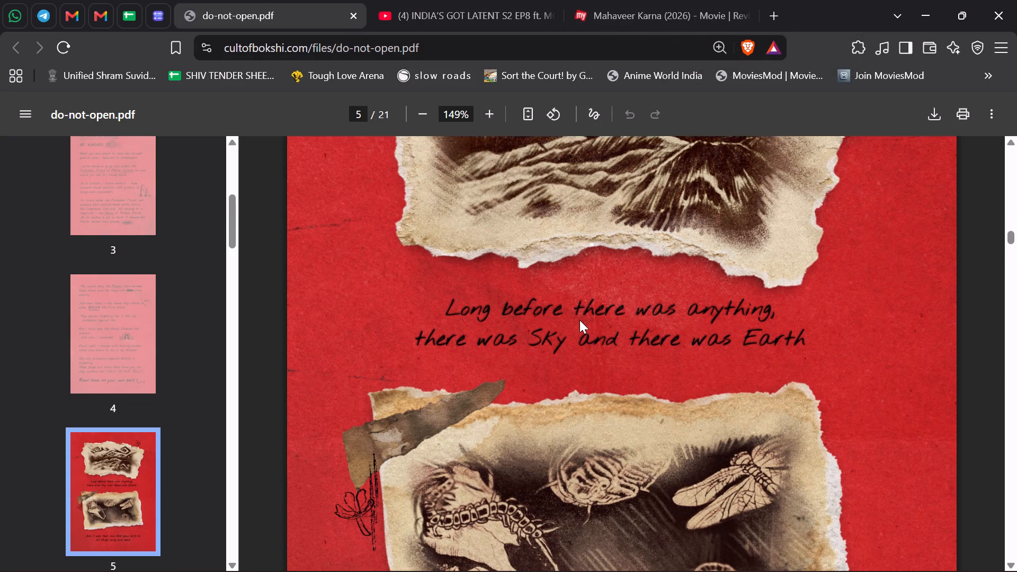
scroll(579, 320, "down", 2)
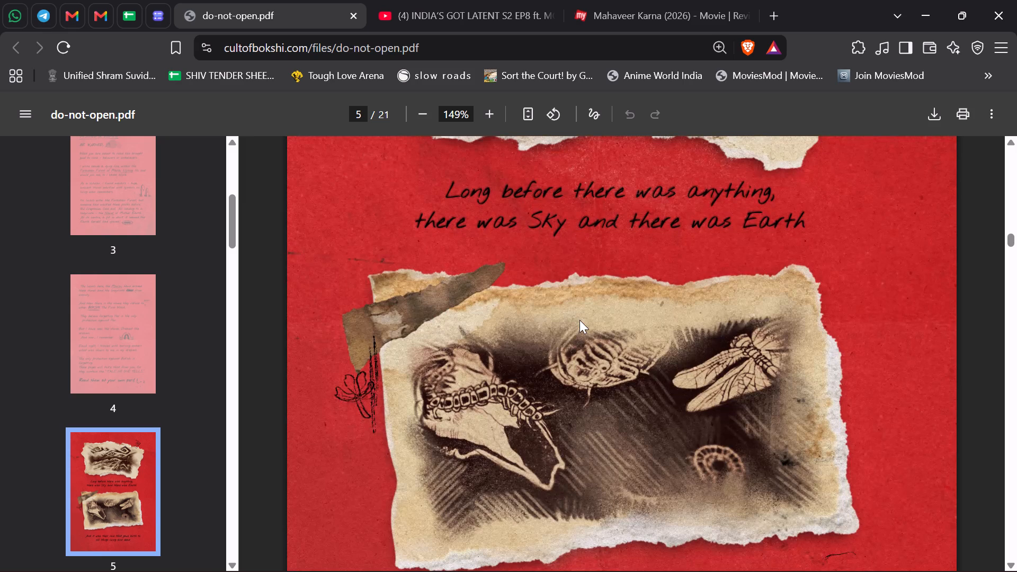
scroll(579, 320, "up", 1)
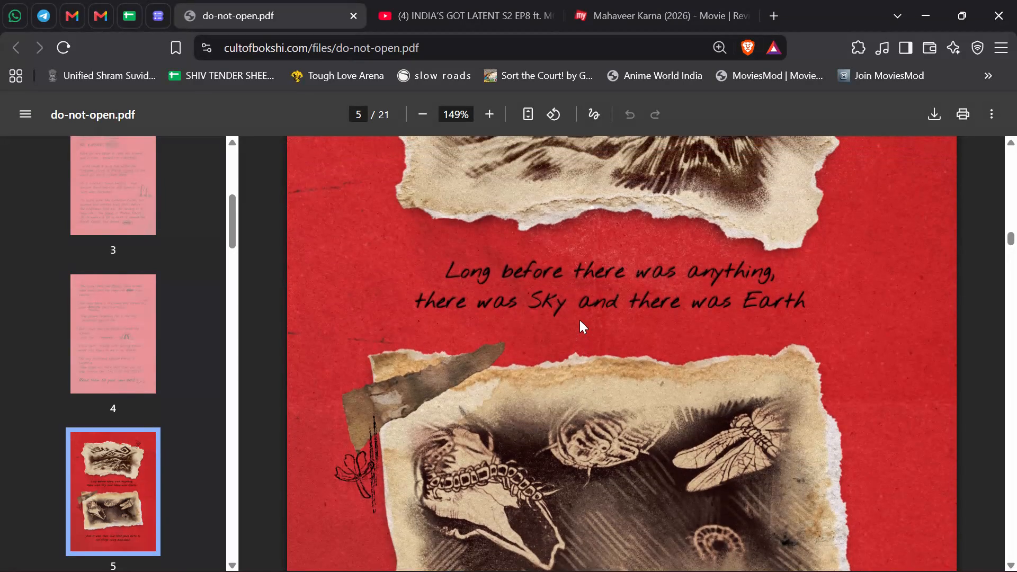
scroll(579, 320, "up", 2)
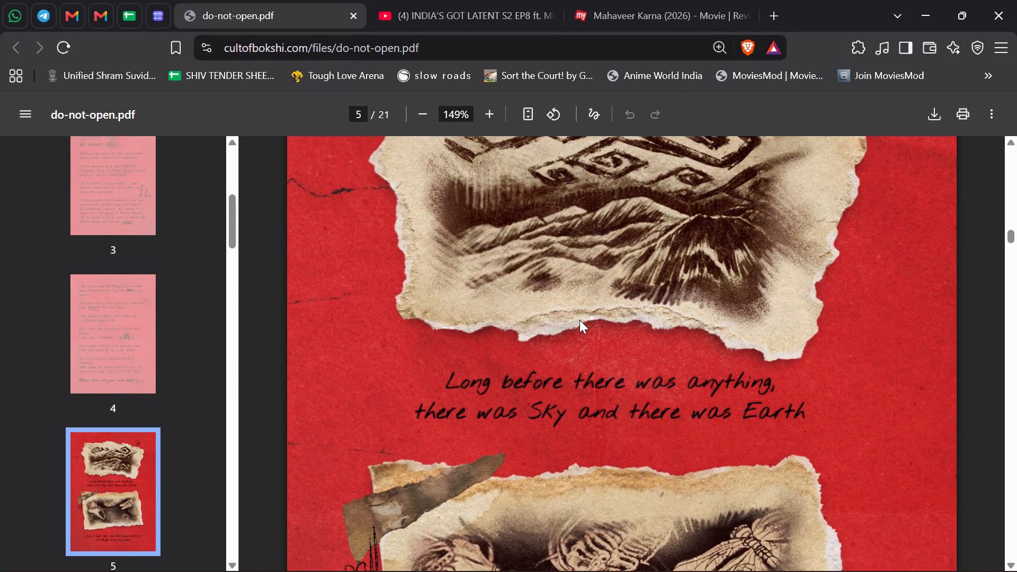
scroll(579, 320, "down", 2)
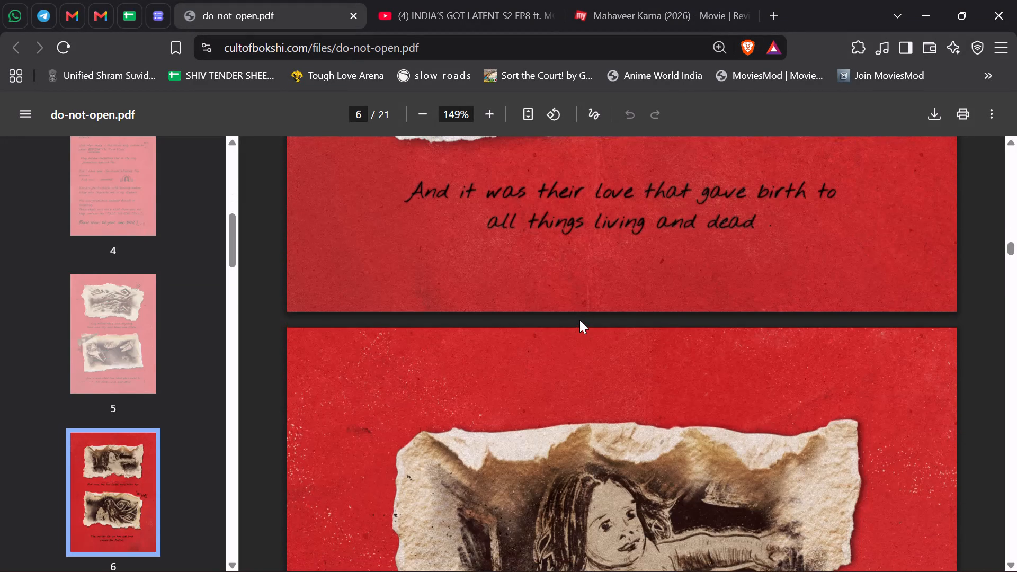
scroll(579, 320, "down", 3)
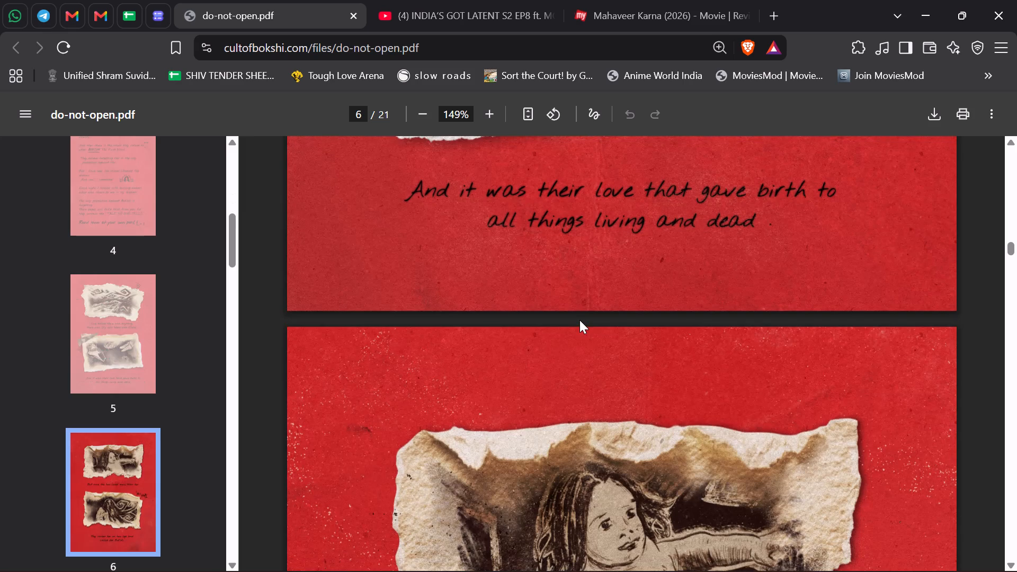
scroll(579, 320, "down", 2)
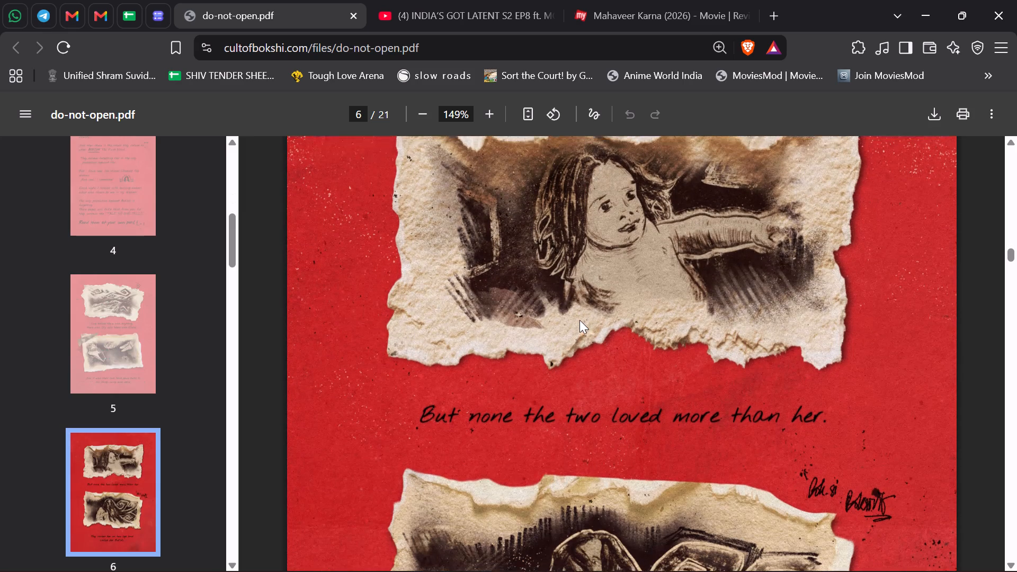
scroll(579, 320, "down", 1)
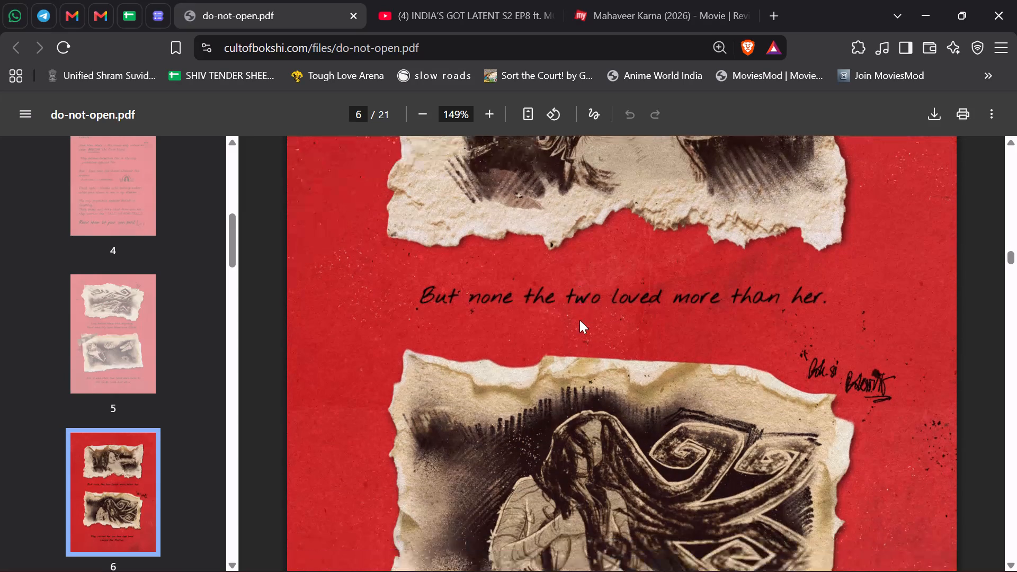
scroll(579, 320, "down", 1)
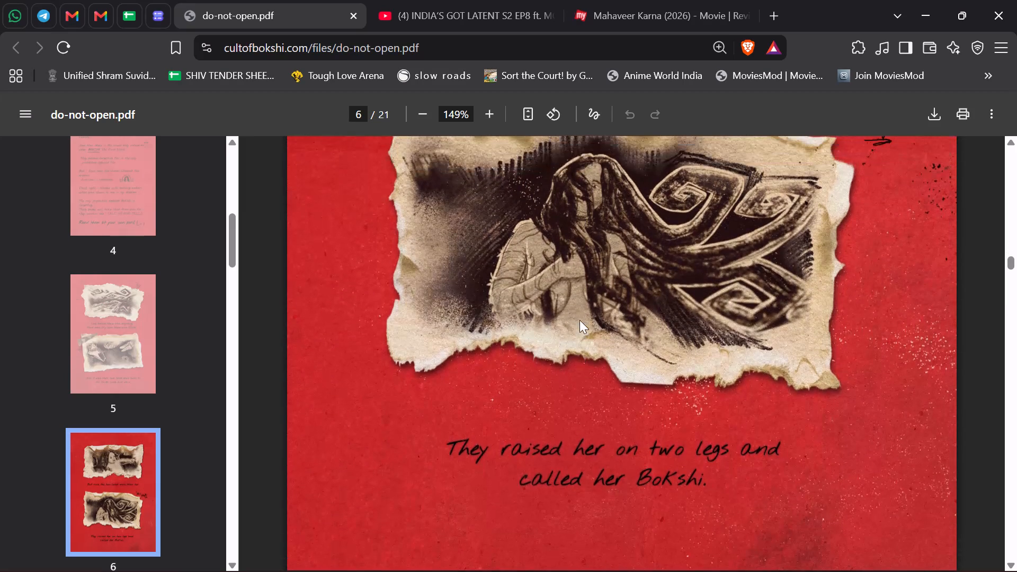
Switch back from the PDF to the GeM ongoing bids and scan the first results page down to its end.
scroll(579, 320, "down", 1)
key("ctrl+super+Left")
scroll(579, 320, "down", 1)
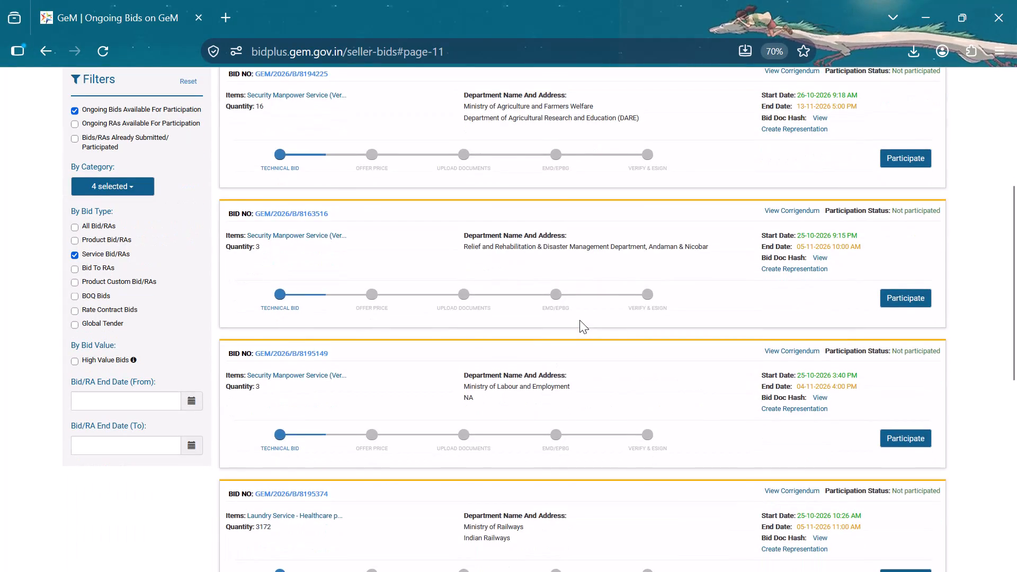
scroll(579, 320, "up", 1)
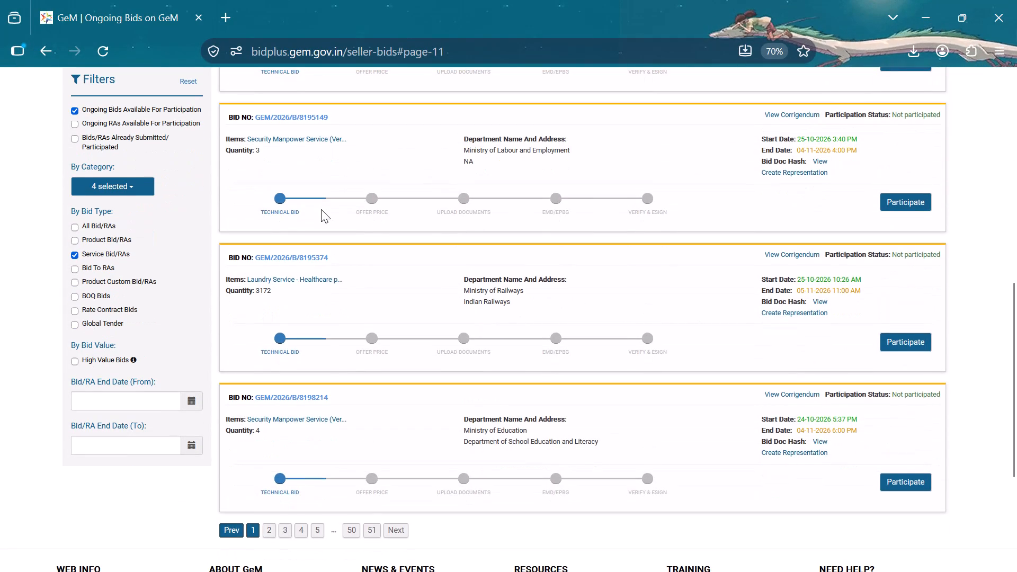
scroll(321, 209, "down", 6)
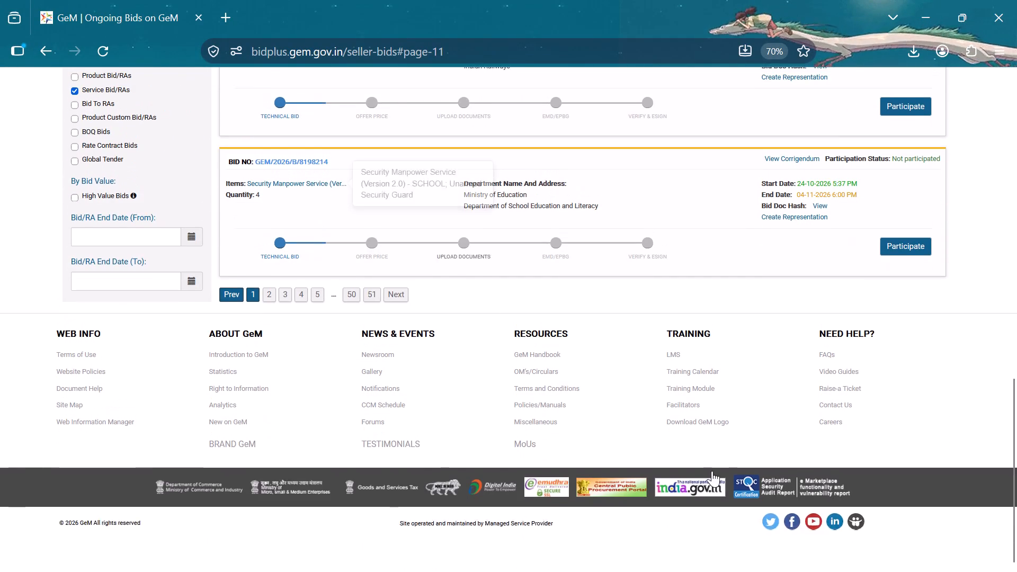
left_click(935, 552)
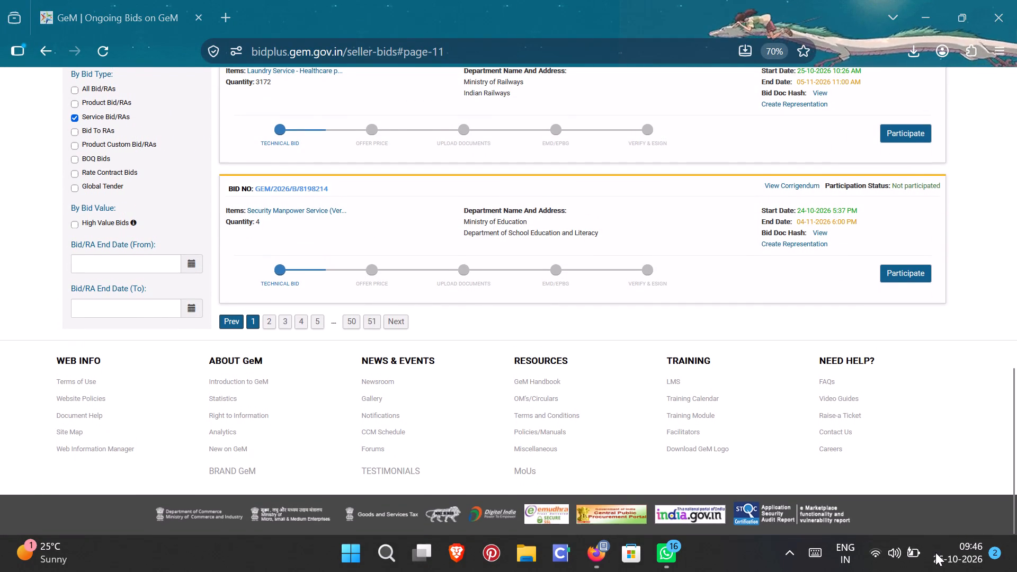
Browse the ongoing bids on results pages 3 and 4, ending back on page 3.
left_click_drag(282, 316, 280, 324)
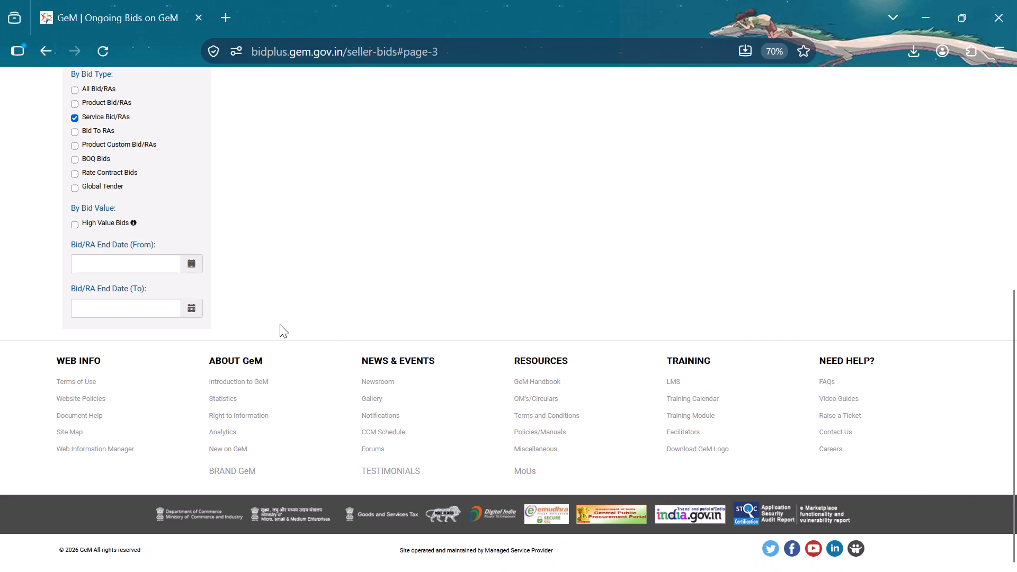
scroll(274, 324, "right", 1)
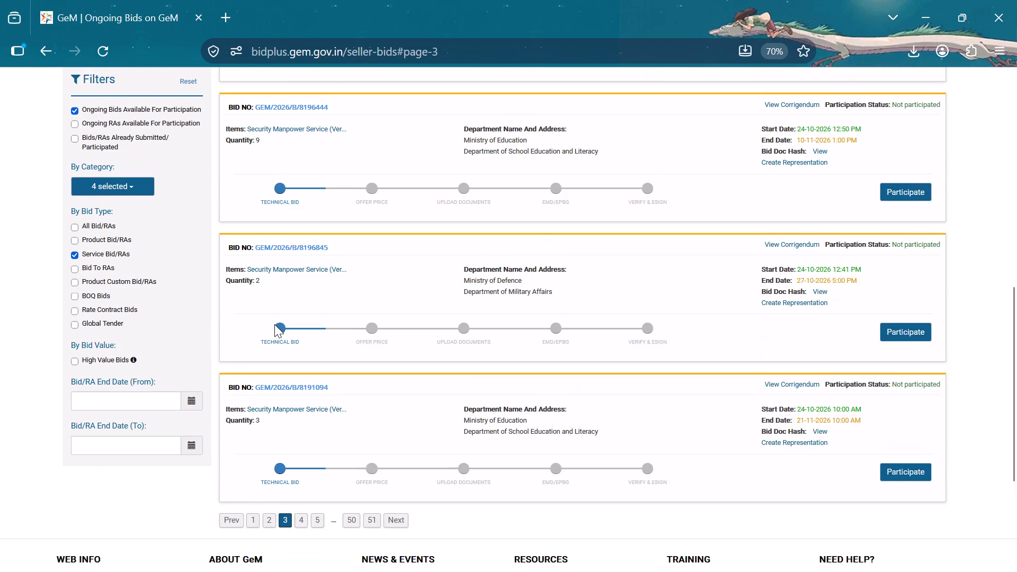
scroll(274, 324, "down", 1)
left_click(304, 372)
scroll(304, 372, "up", 1)
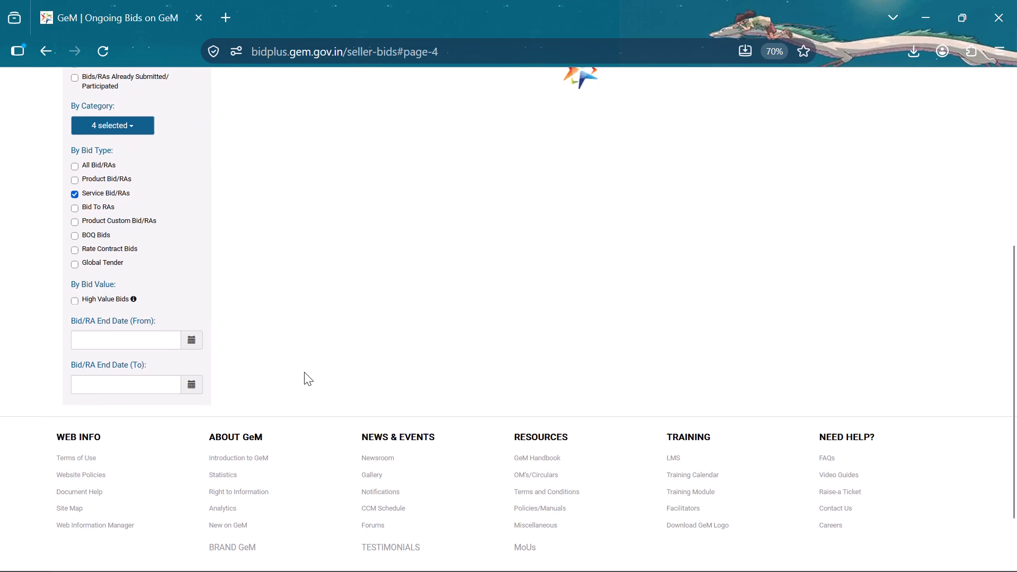
scroll(304, 372, "up", 1)
scroll(304, 372, "down", 6)
left_click(284, 332)
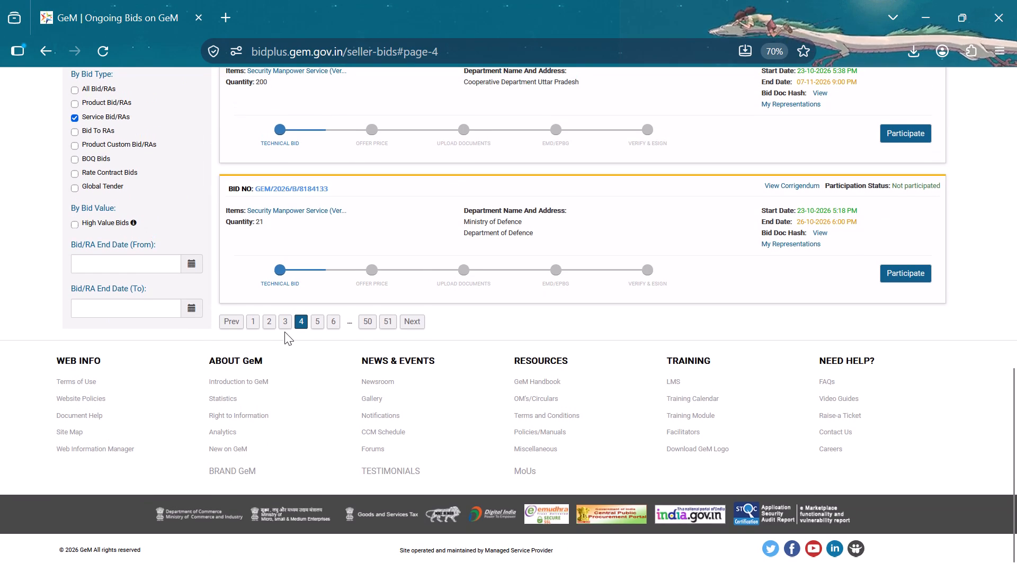
left_click(284, 328)
left_click(284, 328)
scroll(284, 328, "down", 1)
scroll(284, 328, "up", 2)
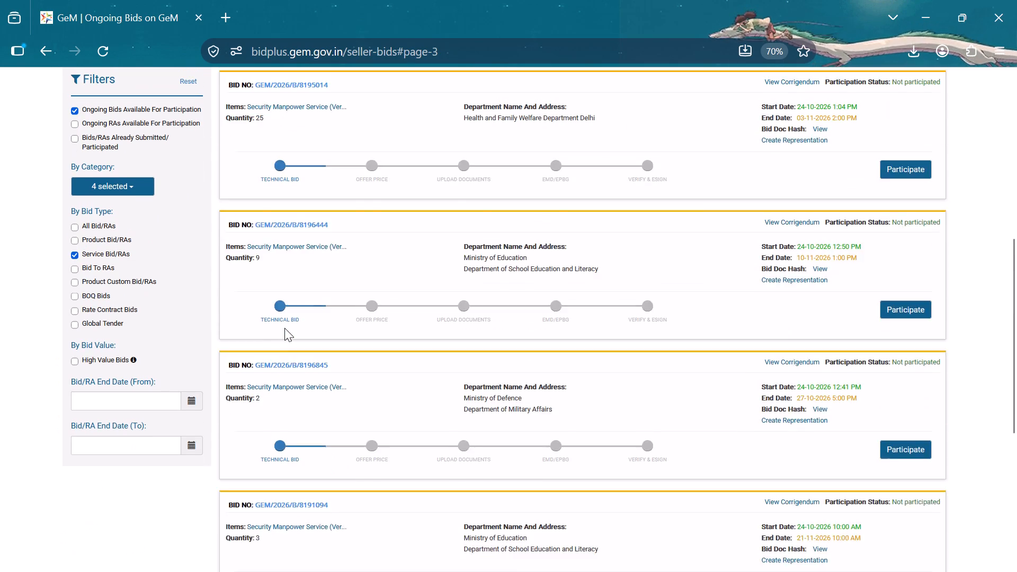
scroll(284, 328, "up", 2)
Download the bid document for GEM/2026/B/8196444, check its bid value and consignee details, and close it.
left_click(288, 348)
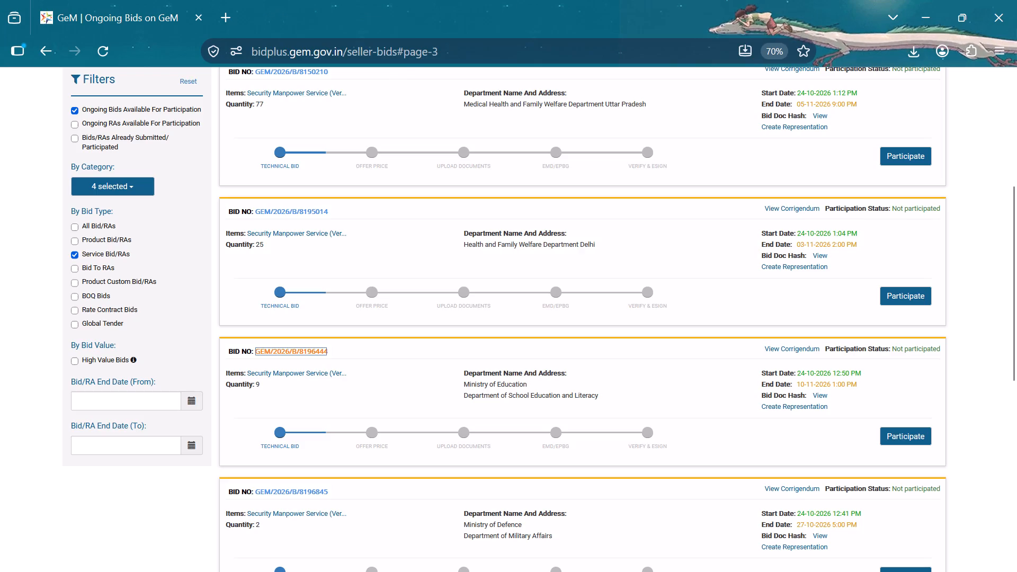
left_click(420, 218)
scroll(510, 302, "down", 20)
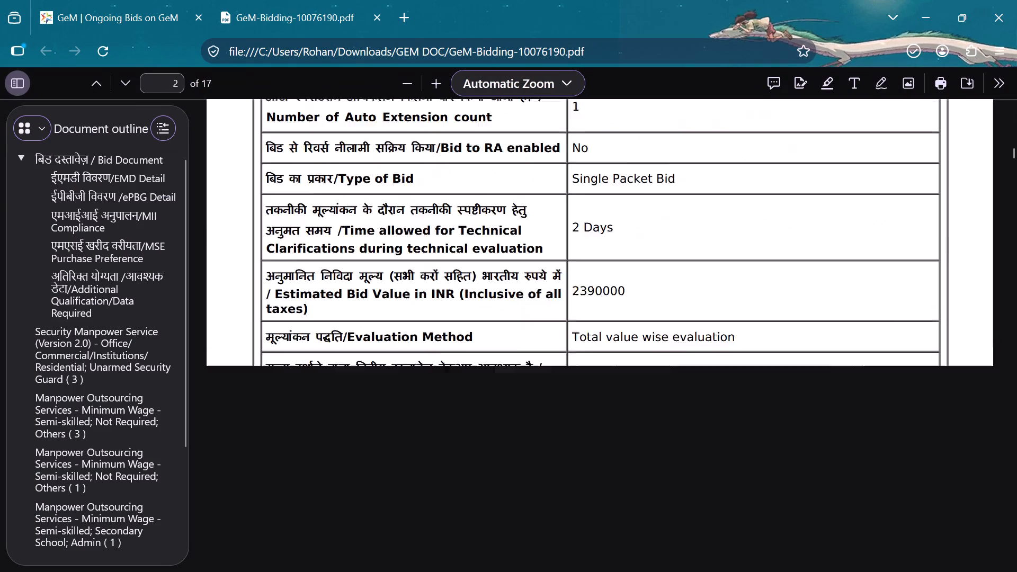
scroll(510, 302, "down", 20)
scroll(510, 302, "down", 10)
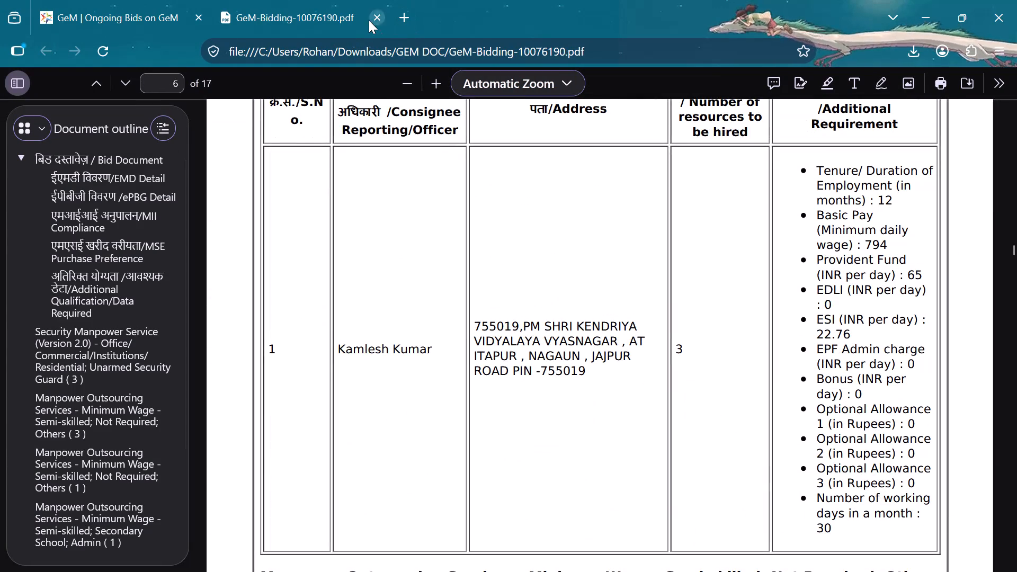
left_click(369, 20)
left_click(372, 21)
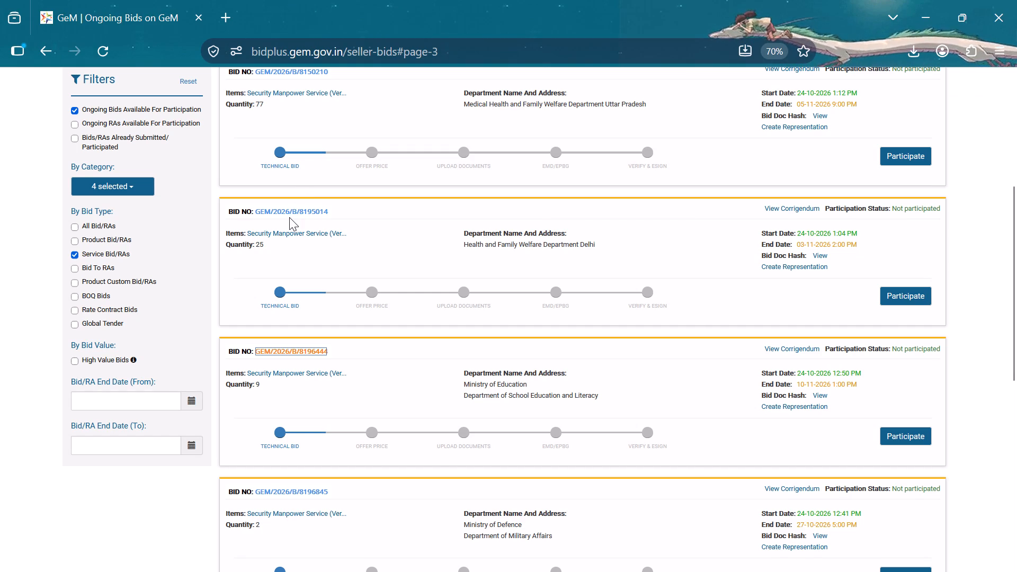
Download the bid document for GEM/2026/B/8195014 and copy its full bid number.
left_click(289, 212)
left_click(411, 262)
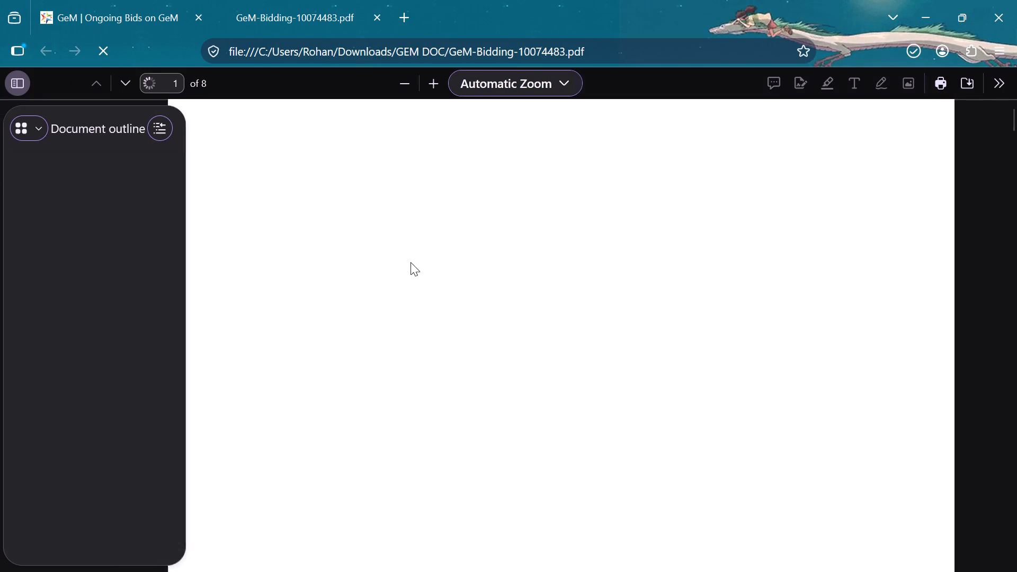
triple_click(813, 208)
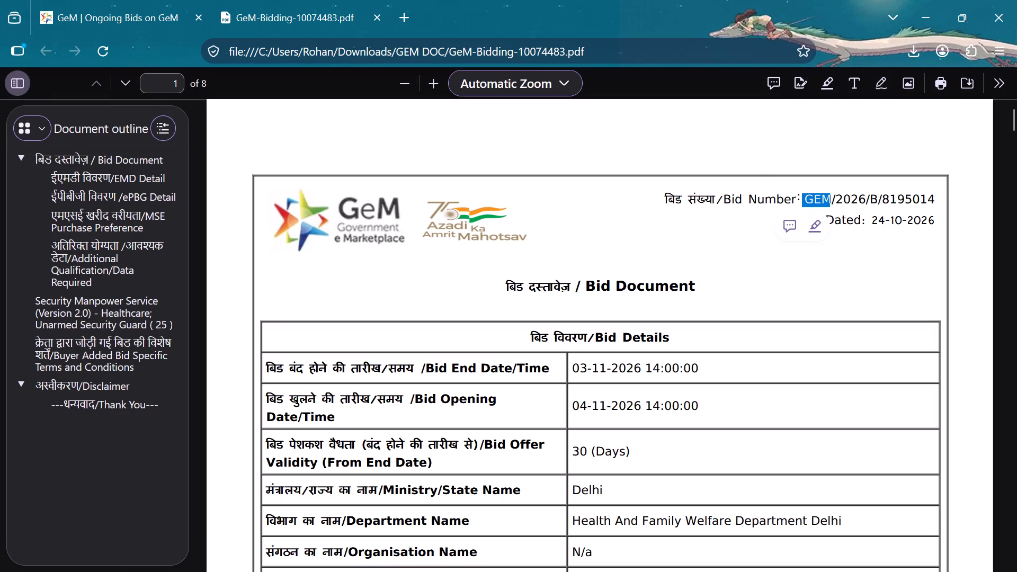
key("ctrl+shift+Right")
key("ctrl+shift+Right")
key("ctrl+shift+Right")
key("ctrl+shift+Right")
key("ctrl+c")
Start another response in the HHSPL GEM Tender form.
key("alt+Tab")
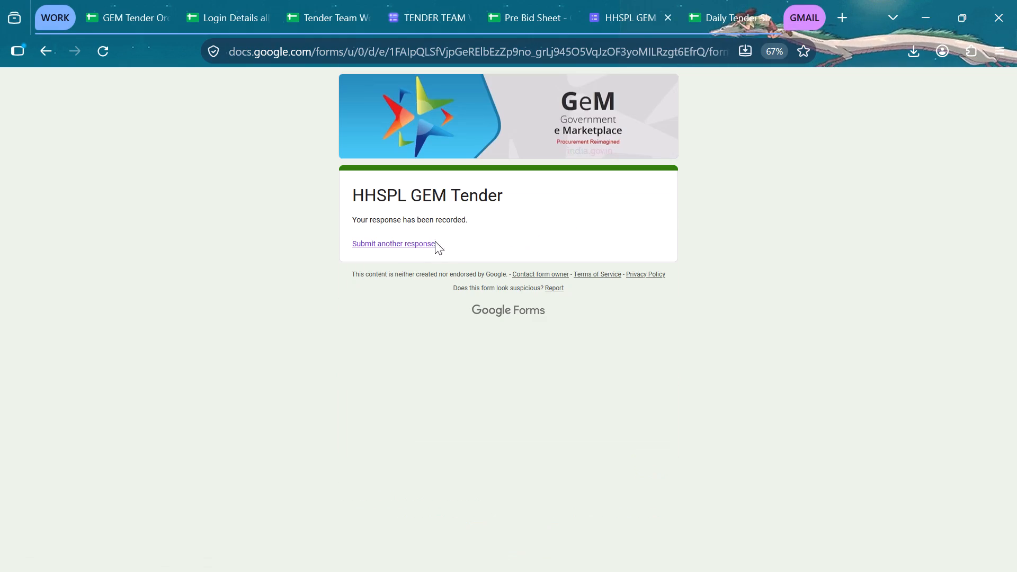
left_click(419, 242)
Check the contract period, turnover and experience requirements in the GEM/2026/B/8195014 bid document, and close it.
key("alt+Tab")
scroll(419, 242, "down", 4)
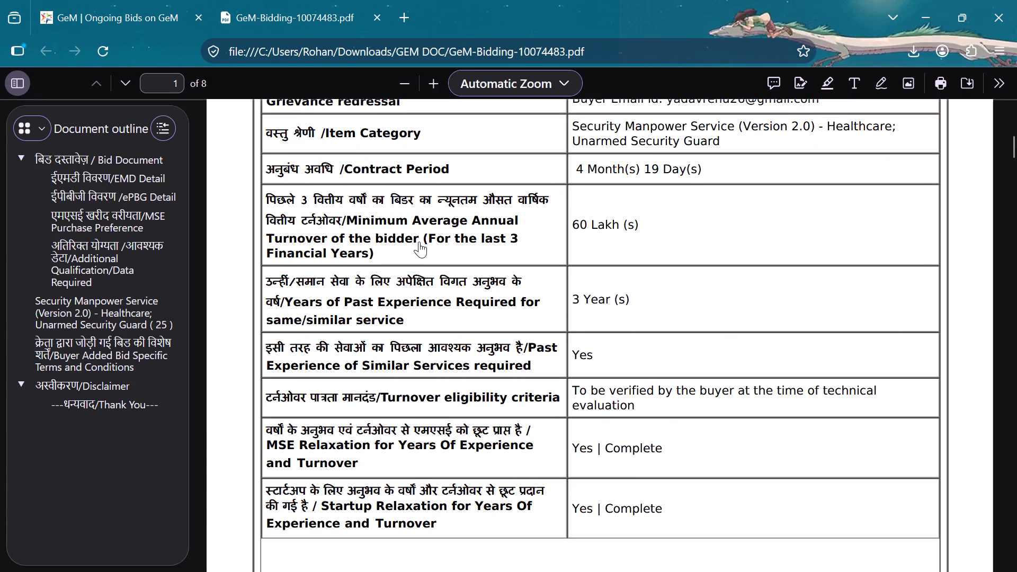
left_click(375, 23)
Open the Daily Tender Sheet 2026 and examine the logged bids in Form Responses 1 by closing date, working up from the last entry.
key("alt+Tab")
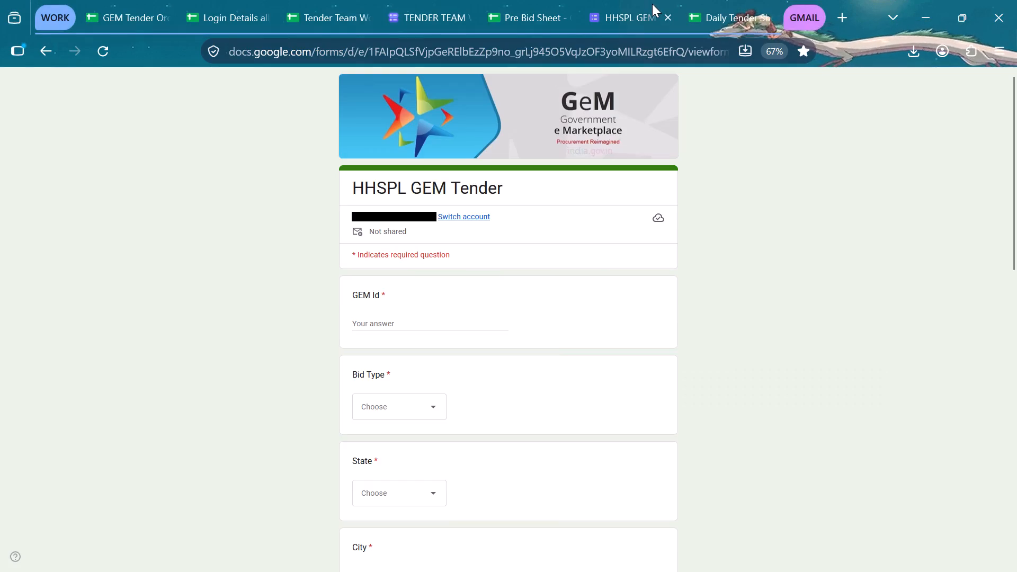
left_click(718, 0)
left_click(980, 178)
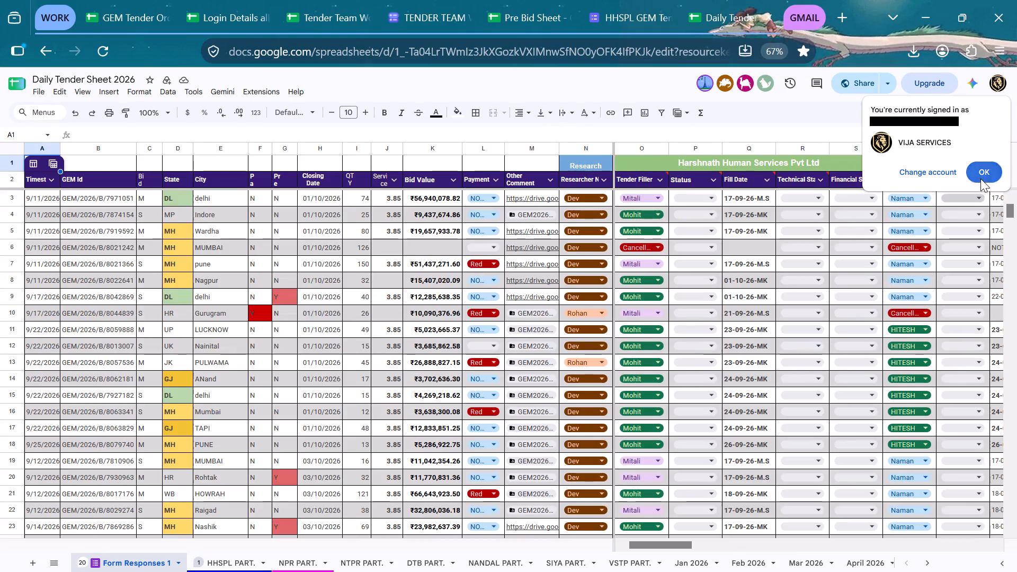
left_click(279, 255)
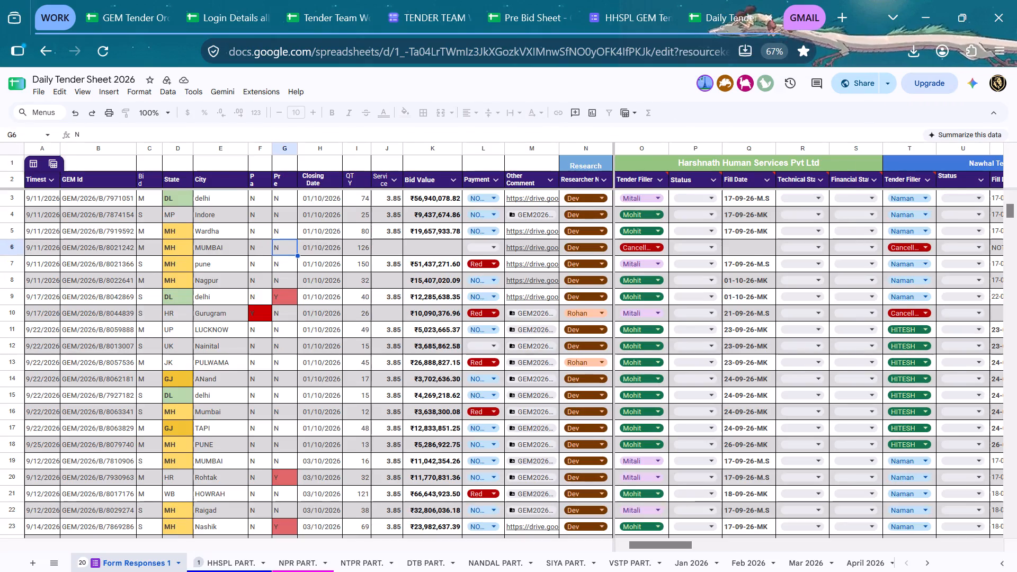
scroll(276, 254, "down", 1)
left_click(276, 254)
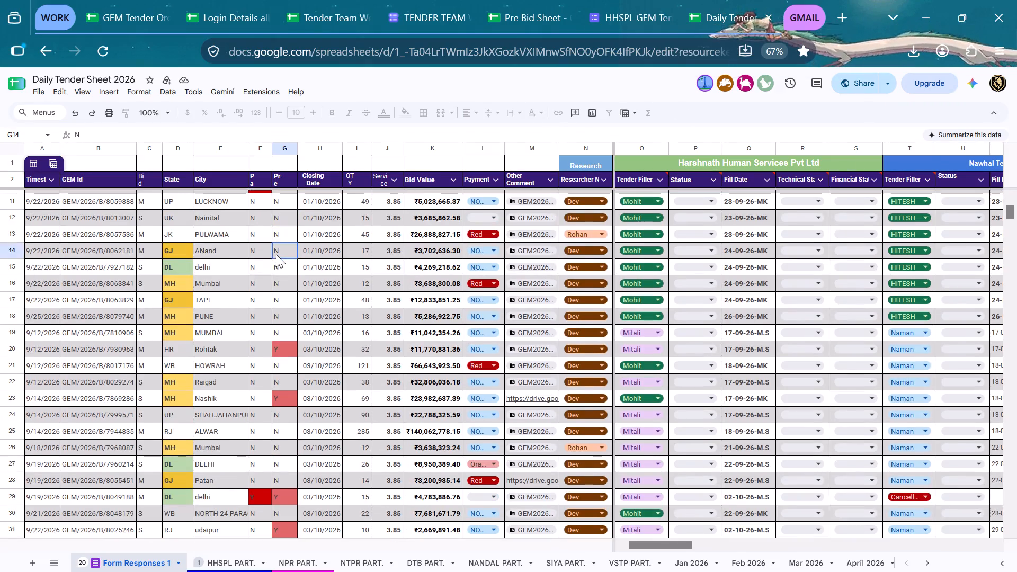
key("ctrl+Down")
scroll(276, 254, "up", 1)
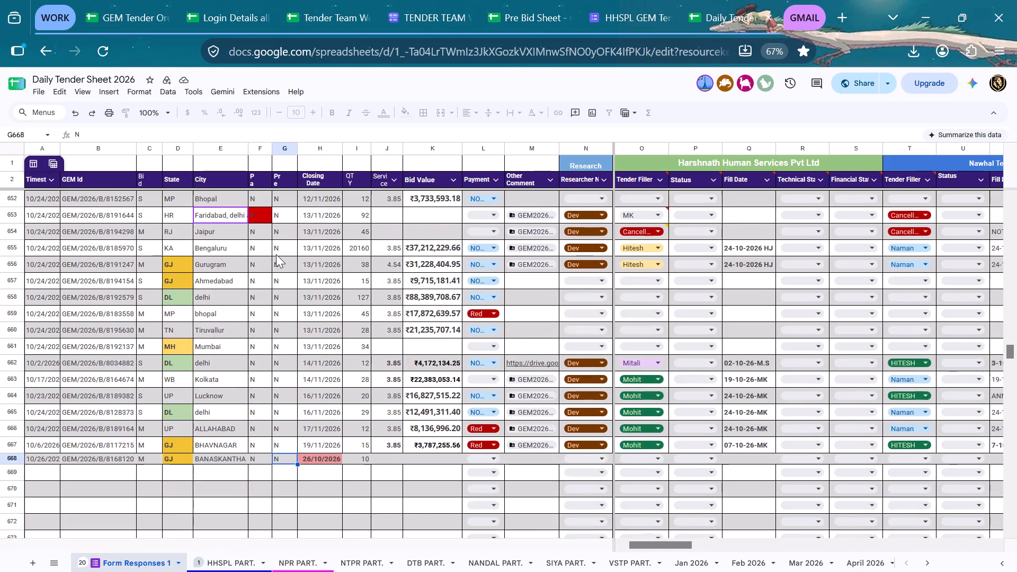
scroll(276, 254, "up", 1)
scroll(276, 254, "right", 4)
scroll(276, 254, "up", 2)
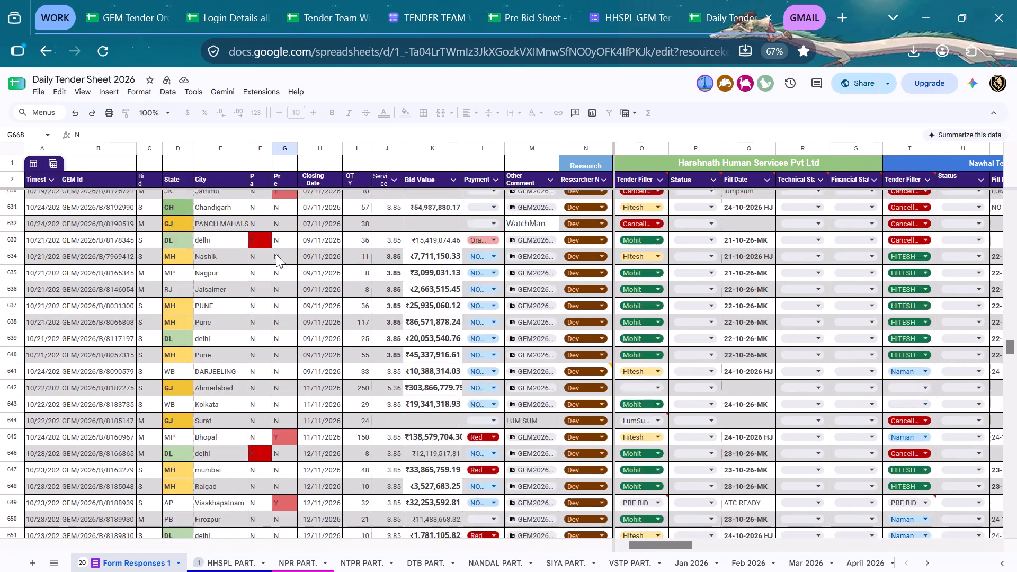
scroll(276, 254, "up", 11)
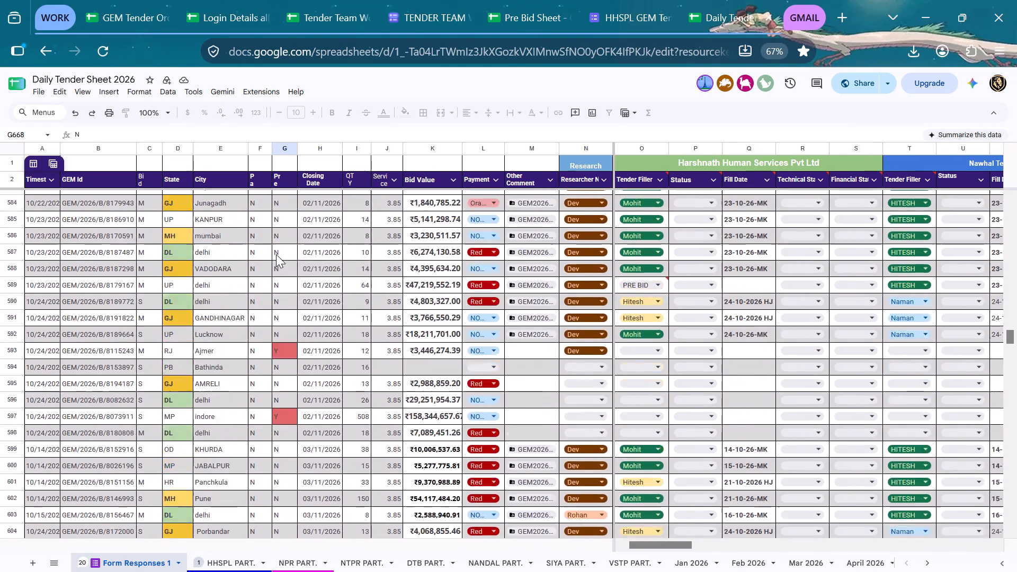
scroll(276, 254, "up", 10)
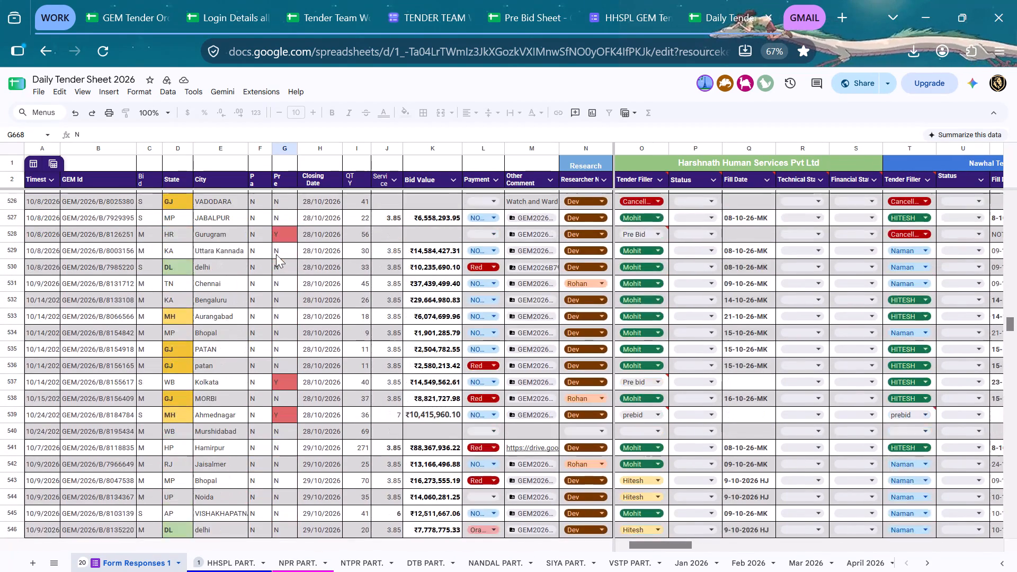
scroll(276, 254, "down", 16)
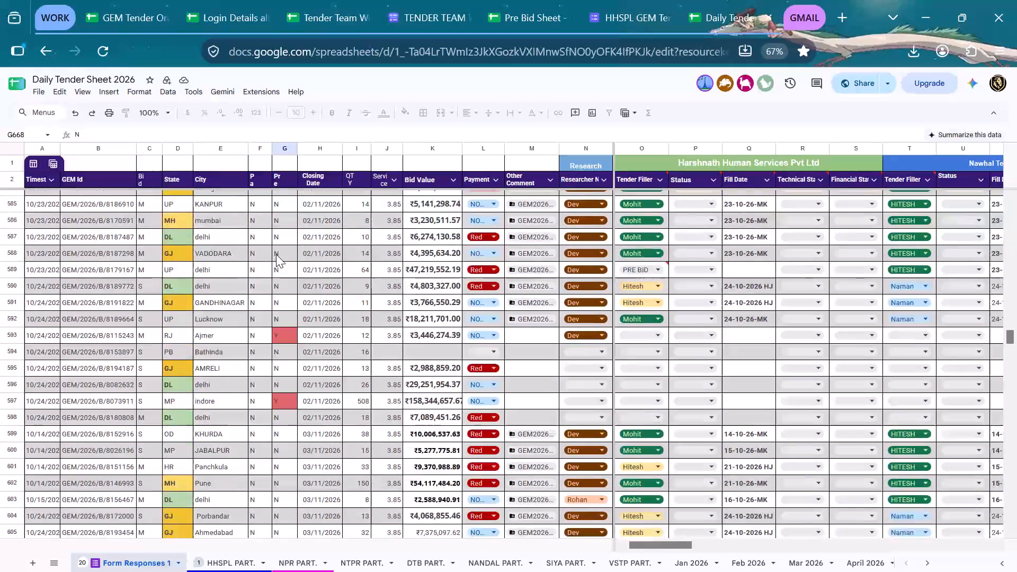
scroll(276, 254, "up", 7)
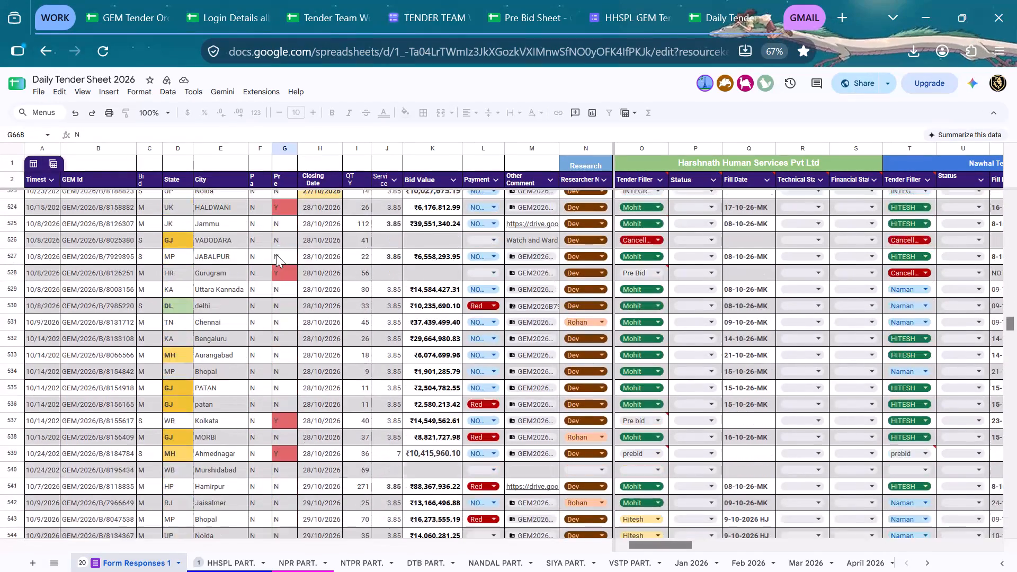
scroll(276, 254, "up", 6)
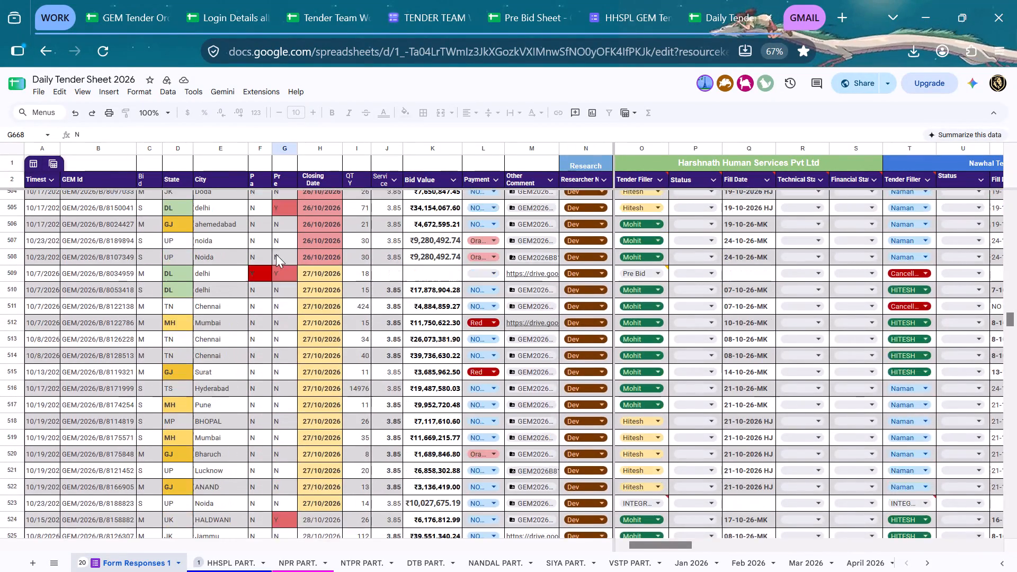
scroll(276, 254, "up", 6)
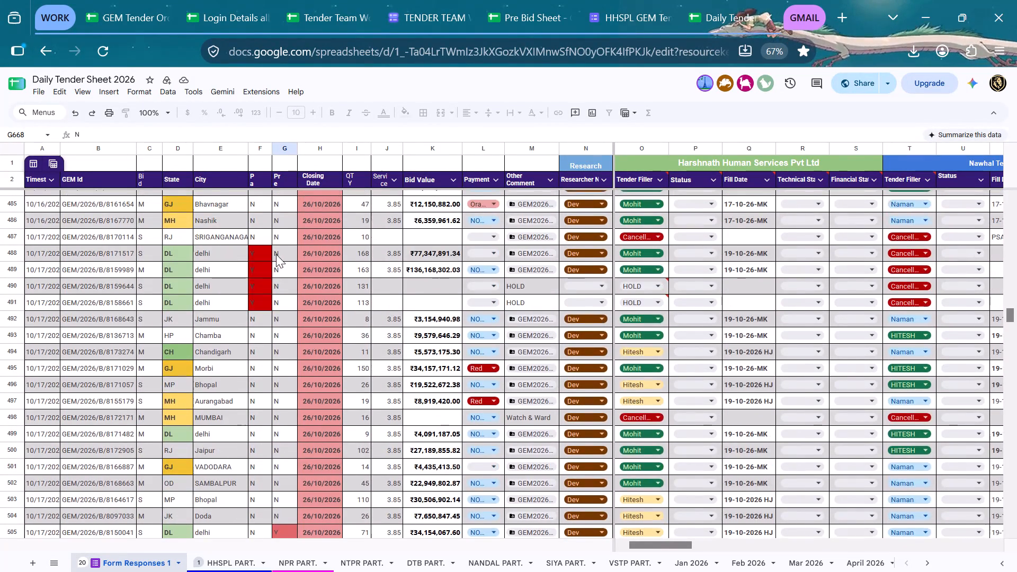
scroll(276, 254, "up", 1)
scroll(276, 254, "down", 5)
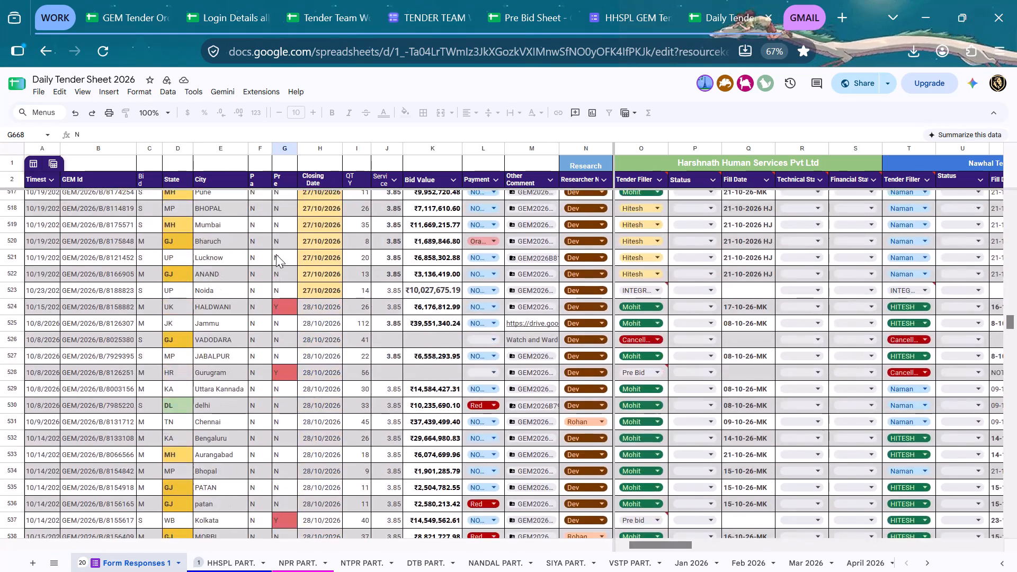
Return to the GeM ongoing bids, scan the rest of page 3 and go to results page 2.
key("ctrl+super+Left")
key("ctrl+super+Left")
key("alt+Tab")
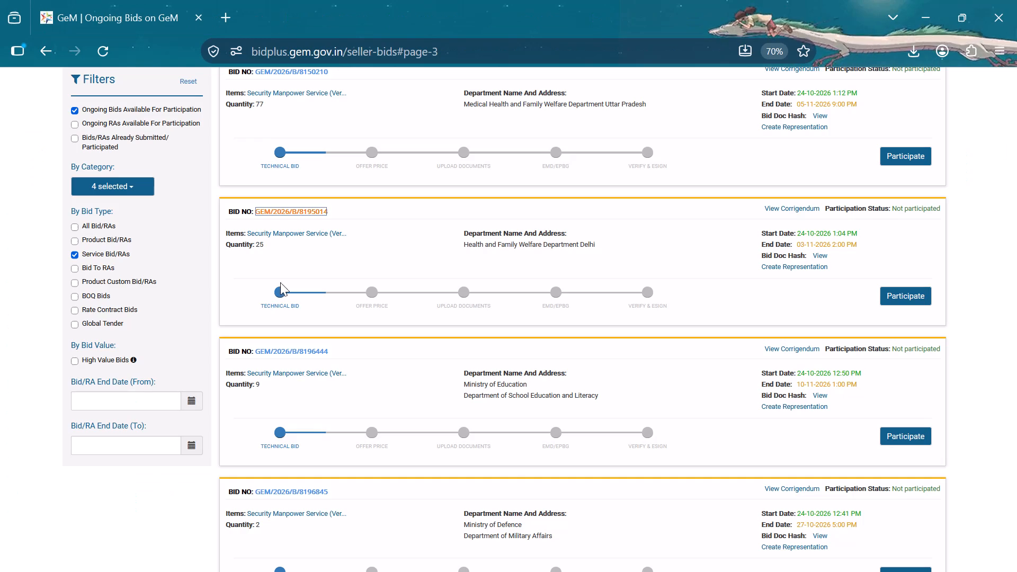
scroll(283, 291, "down", 4)
scroll(293, 319, "up", 2)
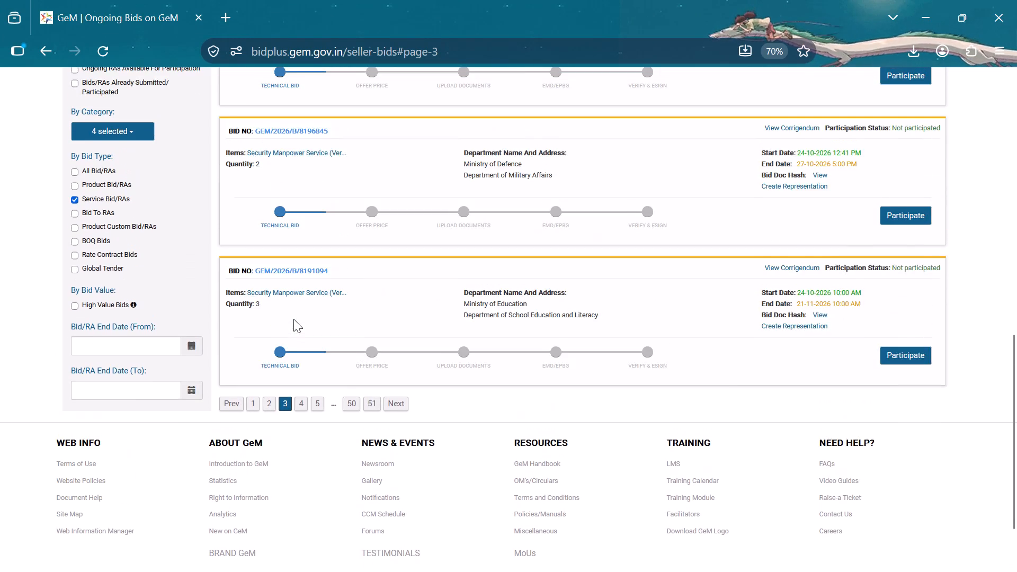
scroll(293, 319, "up", 4)
scroll(293, 319, "down", 6)
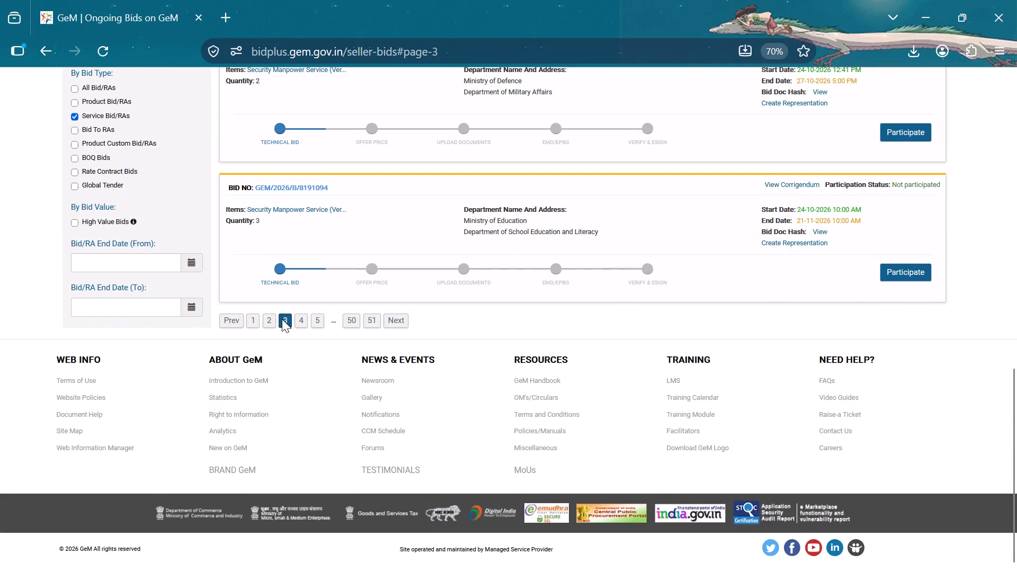
left_click(274, 320)
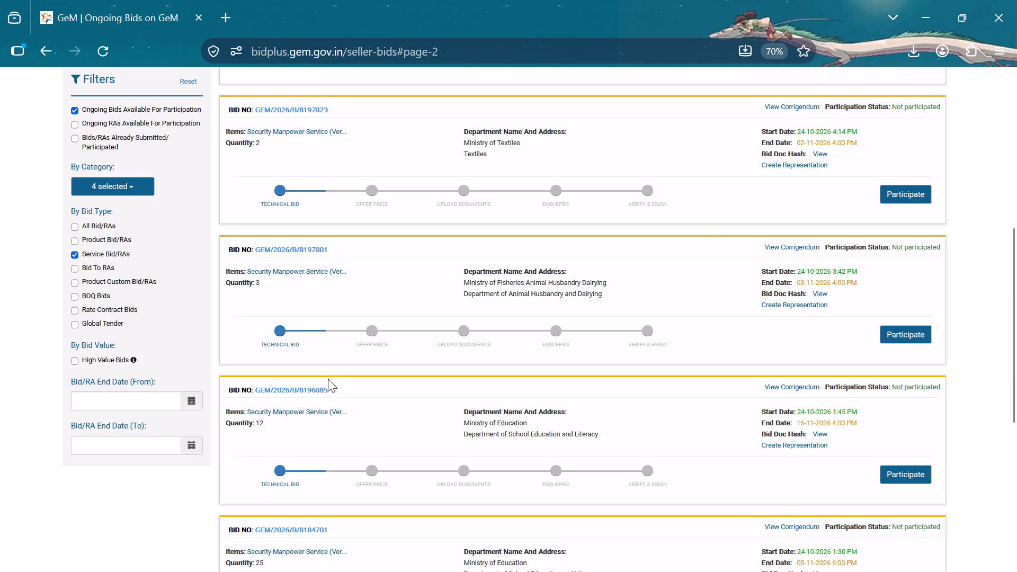
Download the bid document for GEM/2026/B/8184701 and check its item category, contract period, turnover, experience, EMD and ePBG details.
scroll(328, 379, "down", 1)
left_click(300, 432)
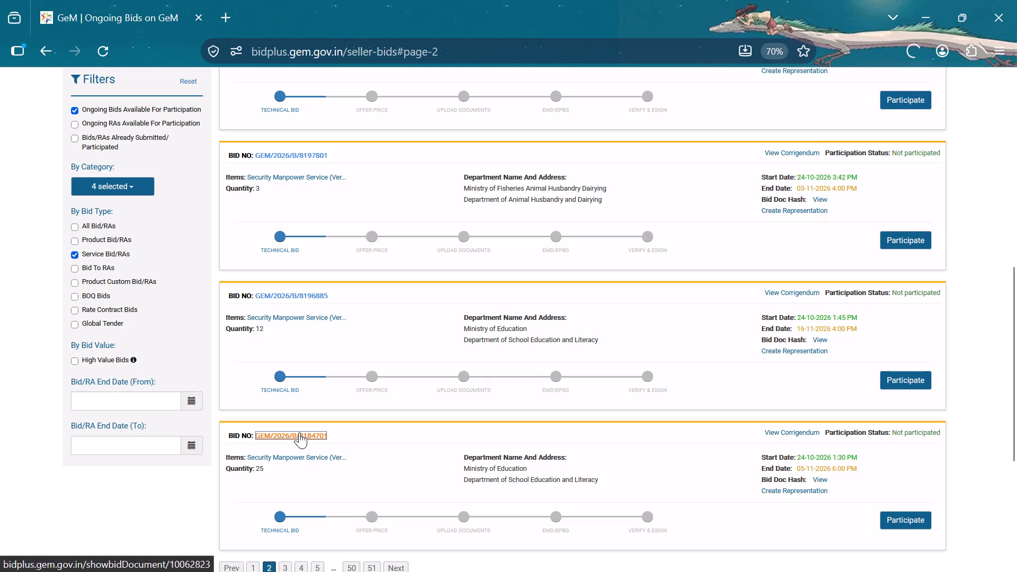
left_click(326, 343)
scroll(469, 361, "down", 2)
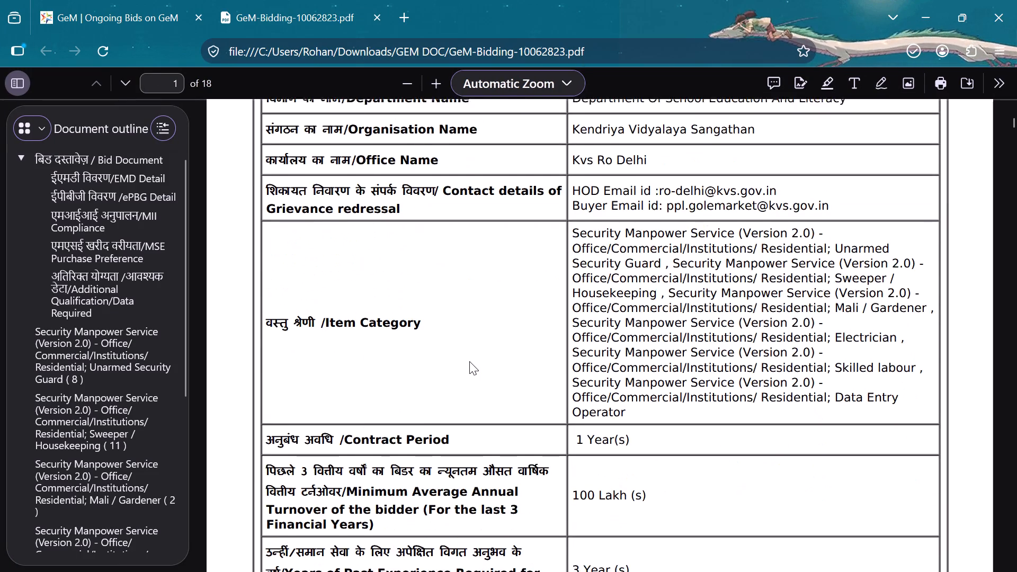
scroll(469, 361, "down", 20)
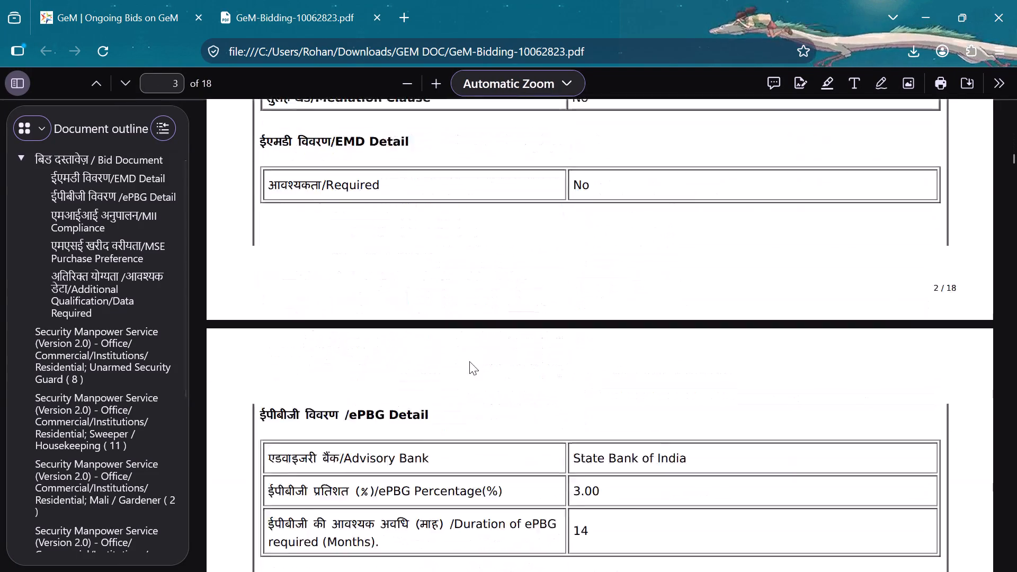
scroll(469, 361, "down", 20)
scroll(469, 361, "down", 10)
Copy the bid number GEM/2026/B/8184701 from the bid document into the GEM Id field of the HHSPL GEM Tender form.
key("ctrl+Up")
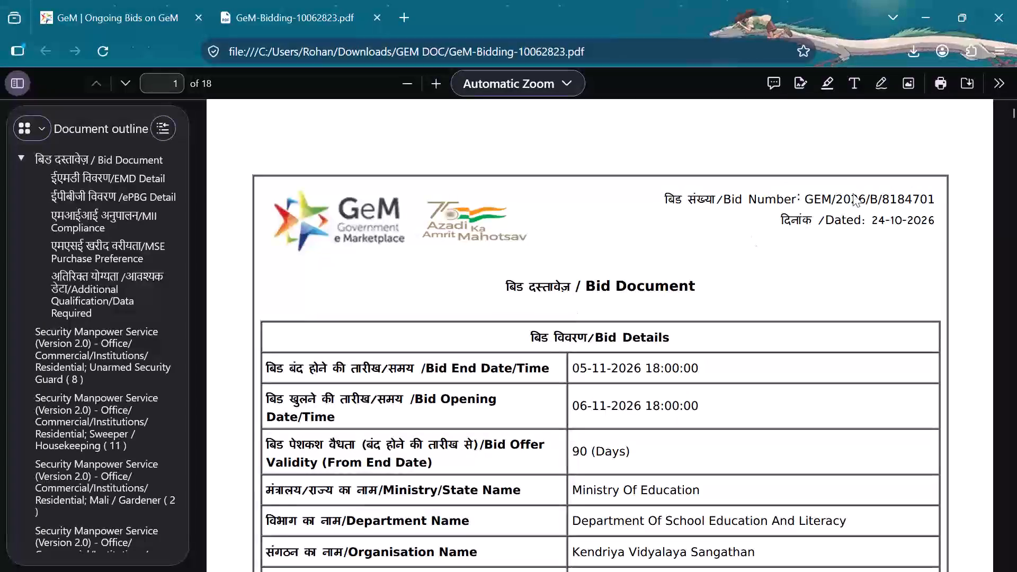
double_click(814, 198)
key("ctrl+shift+Right")
key("ctrl+shift+Right")
key("ctrl+shift+Right")
key("ctrl+c")
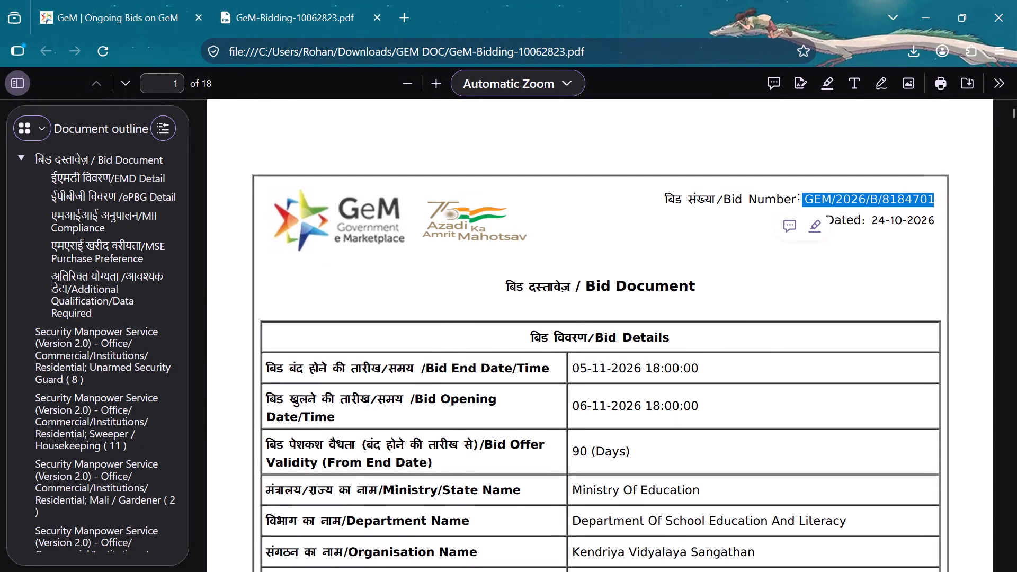
key("alt+Tab")
left_click(657, 1)
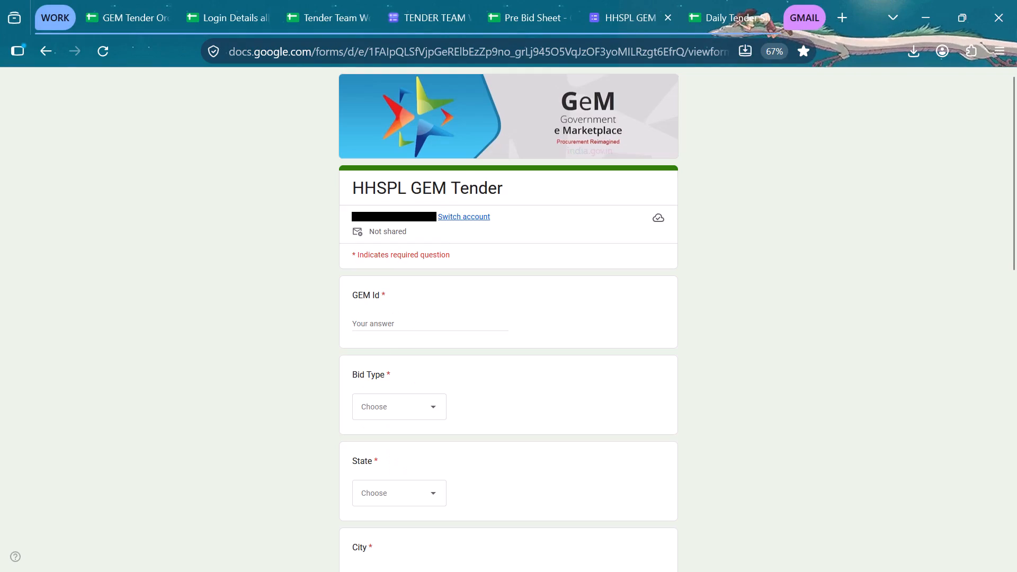
left_click(381, 330)
key("ctrl+v")
Set the form's Bid Type to S, State to DL and City to delhi.
key("Tab")
key("s")
key("Tab")
type("dl")
key("Tab")
type("delhi")
key("Tab")
key("Tab")
Set Pasara to Y and Pre Bid Meeting to N in the form.
double_click(381, 330)
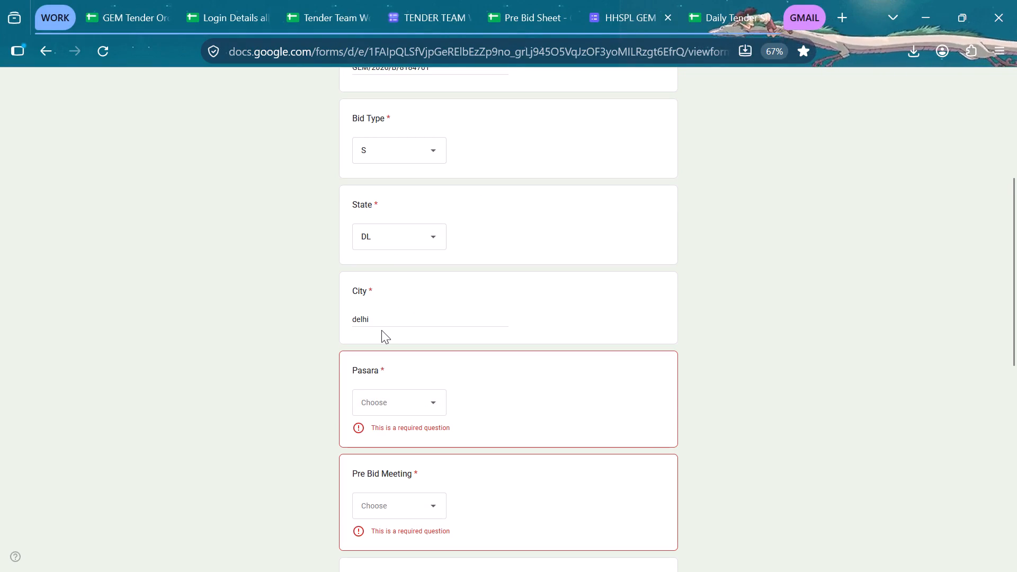
left_click(378, 316)
key("Tab")
key("y")
key("Tab")
key("n")
key("Tab")
Consult the bid document and the GeM bid listing, and set the form's Closing Date to 05/11/2026.
key("alt+Tab")
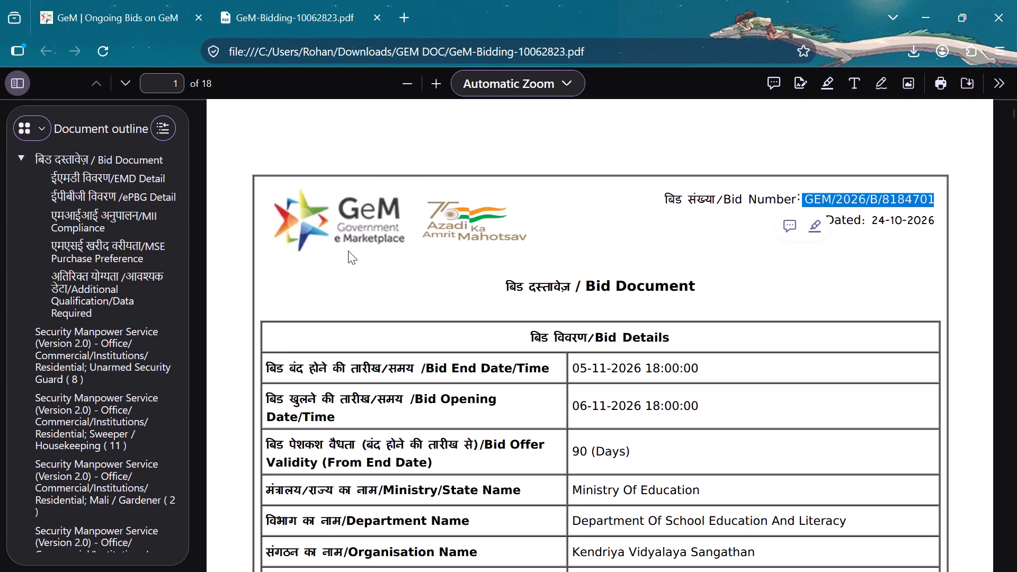
scroll(367, 330, "down", 20)
scroll(367, 330, "down", 19)
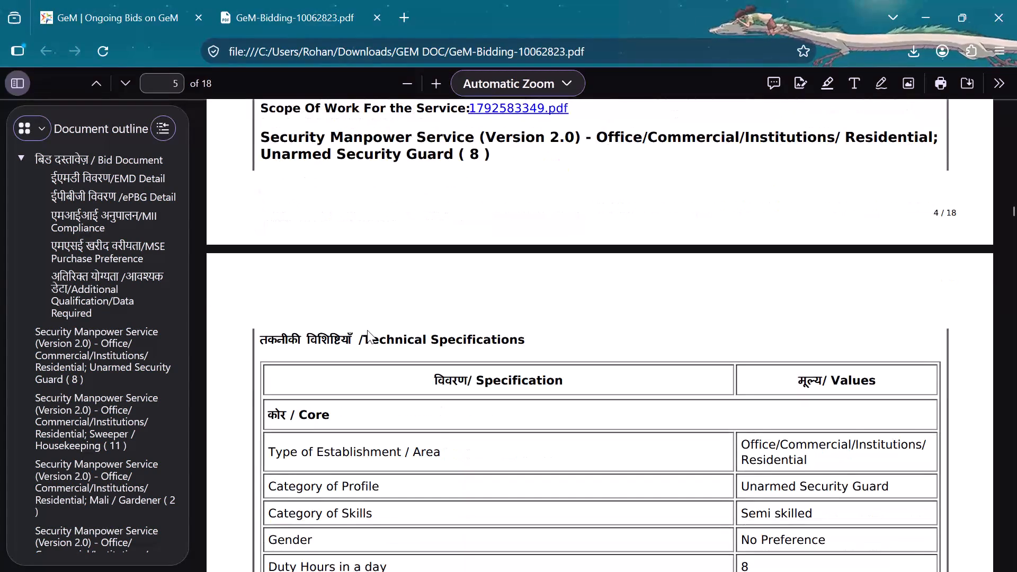
left_click(38, 0)
key("alt+Tab")
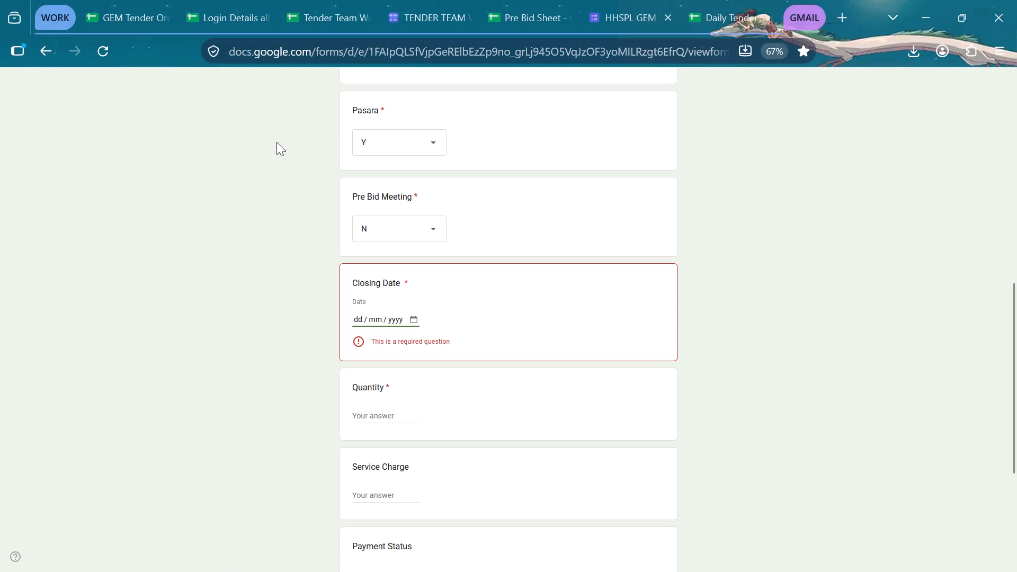
key("Tab")
key("Left")
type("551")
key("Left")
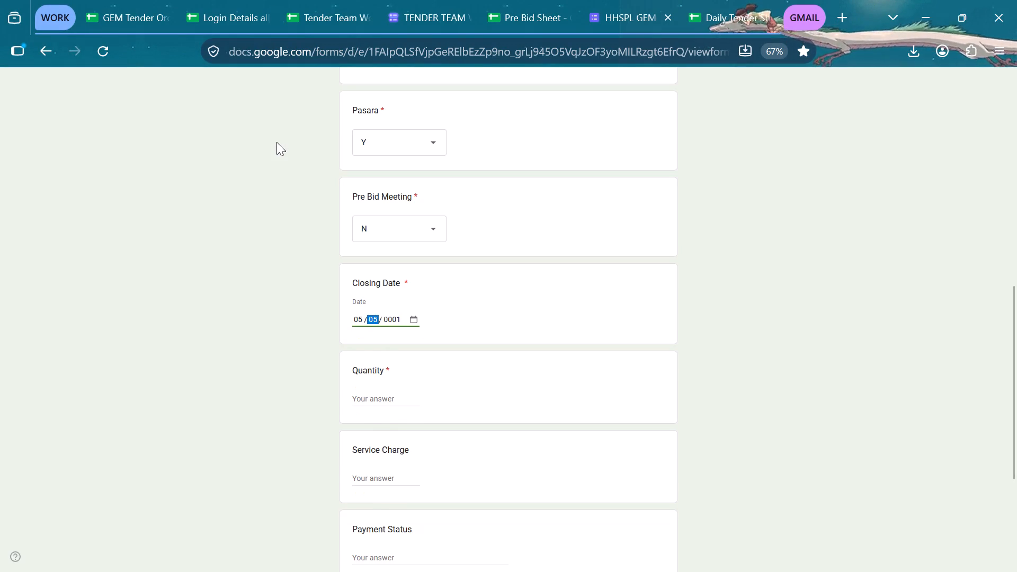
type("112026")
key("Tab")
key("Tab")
Look up the bid's quantity in the GeM listing and enter 25 as the form's Quantity.
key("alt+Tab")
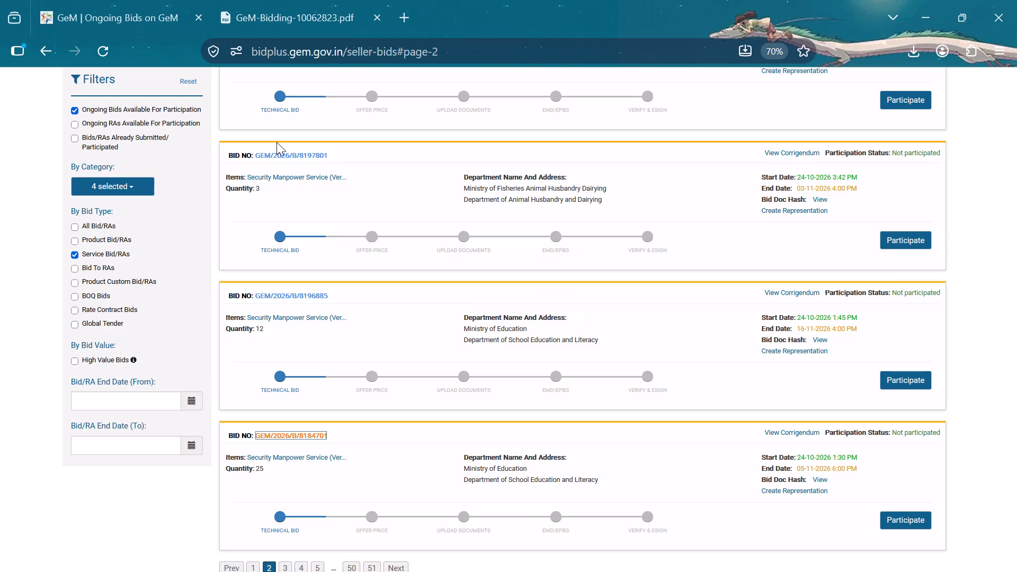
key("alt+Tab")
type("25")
Submit the form response for bid GEM/2026/B/8184701, leaving Service Charge, Payment Status and Other Comment blank.
scroll(276, 142, "down", 3)
scroll(334, 284, "down", 2)
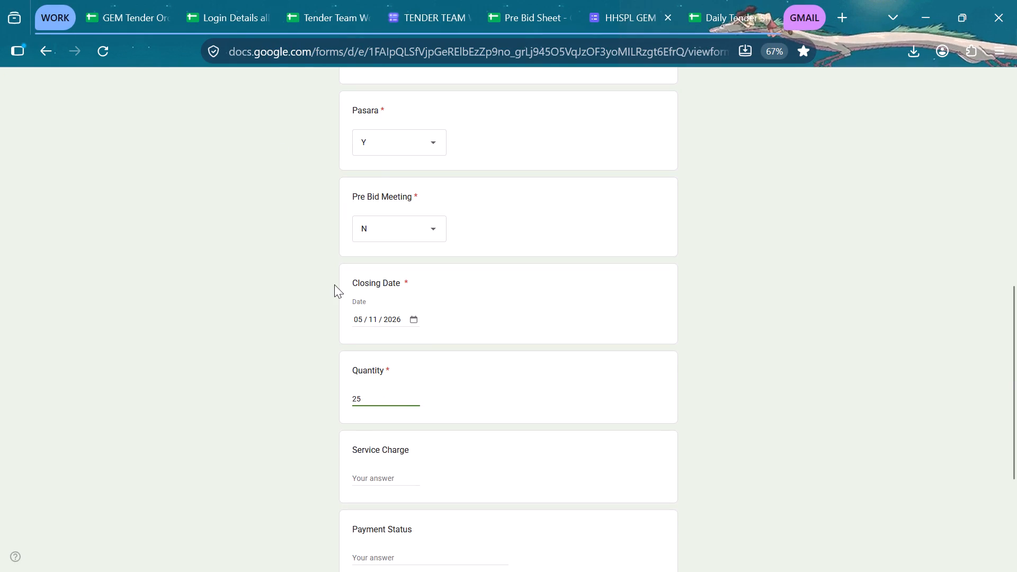
scroll(334, 284, "down", 3)
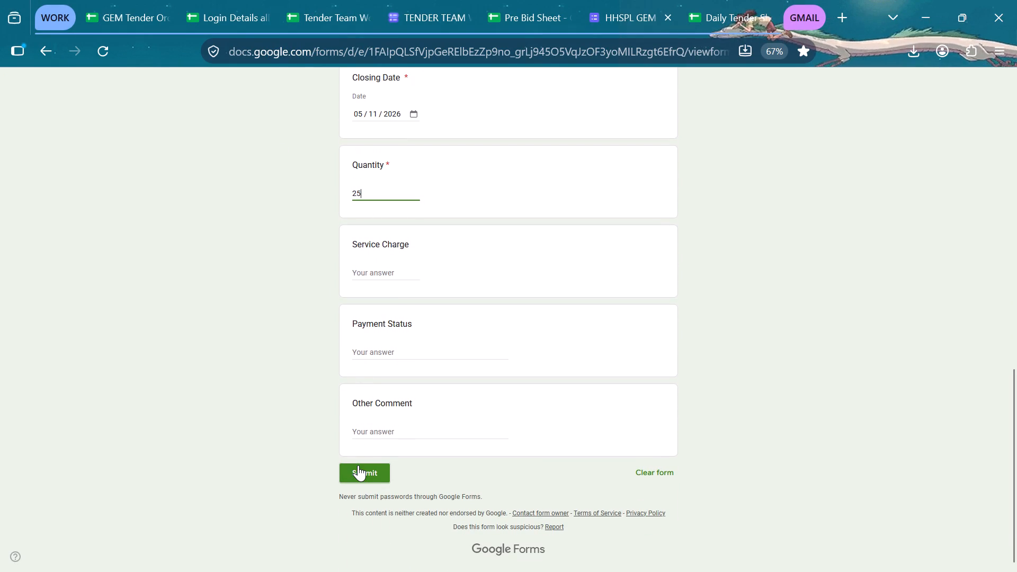
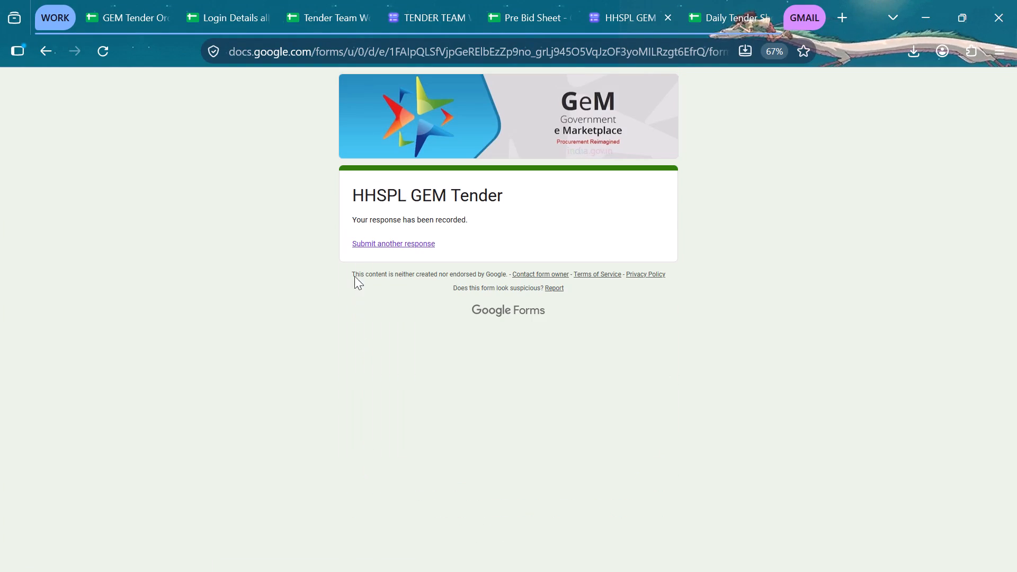
Start another HHSPL GEM Tender form response, then open and skim the bid document for GEM/2026/B/8196885 from the GeM listing.
left_click(357, 243)
key("alt+Tab")
scroll(357, 243, "down", 5)
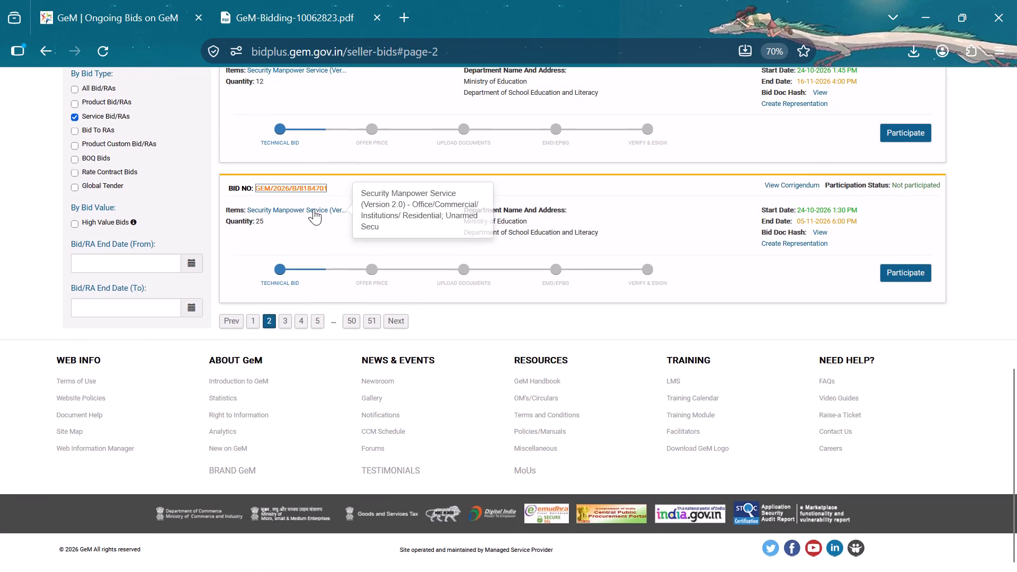
scroll(314, 209, "up", 2)
left_click(298, 339)
scroll(298, 339, "up", 1)
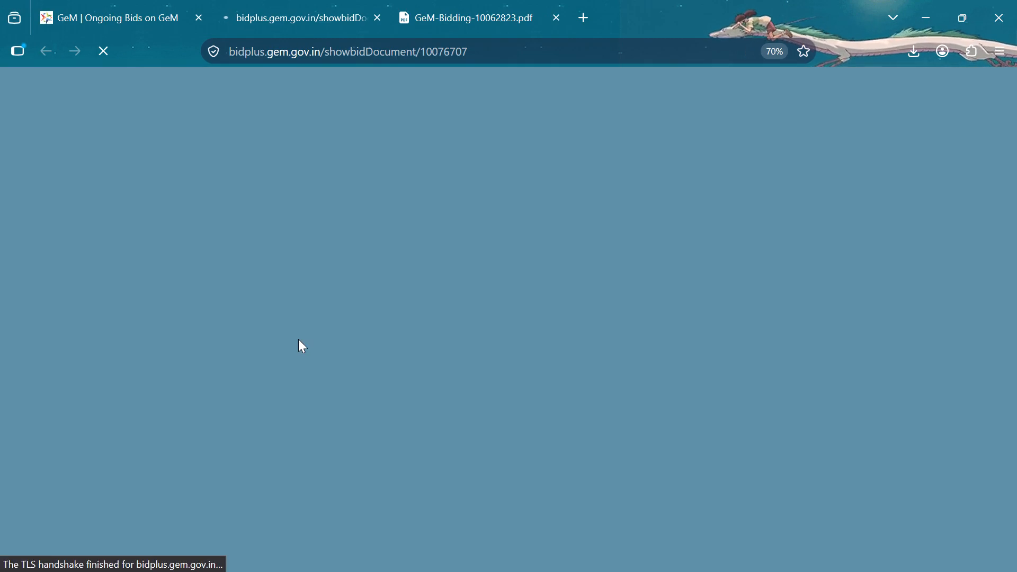
scroll(298, 339, "up", 2)
scroll(472, 288, "down", 6)
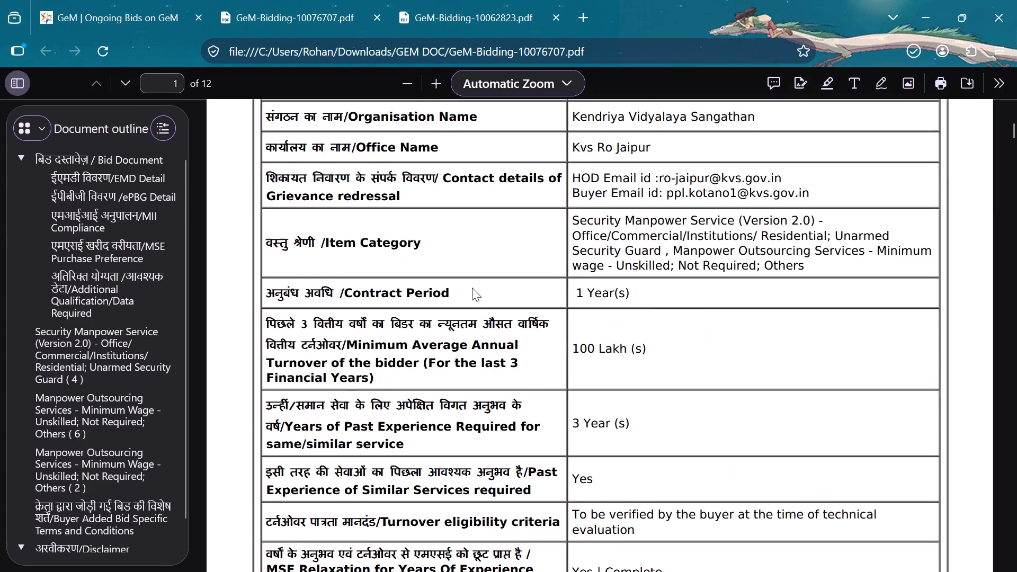
scroll(472, 288, "down", 20)
scroll(472, 288, "down", 18)
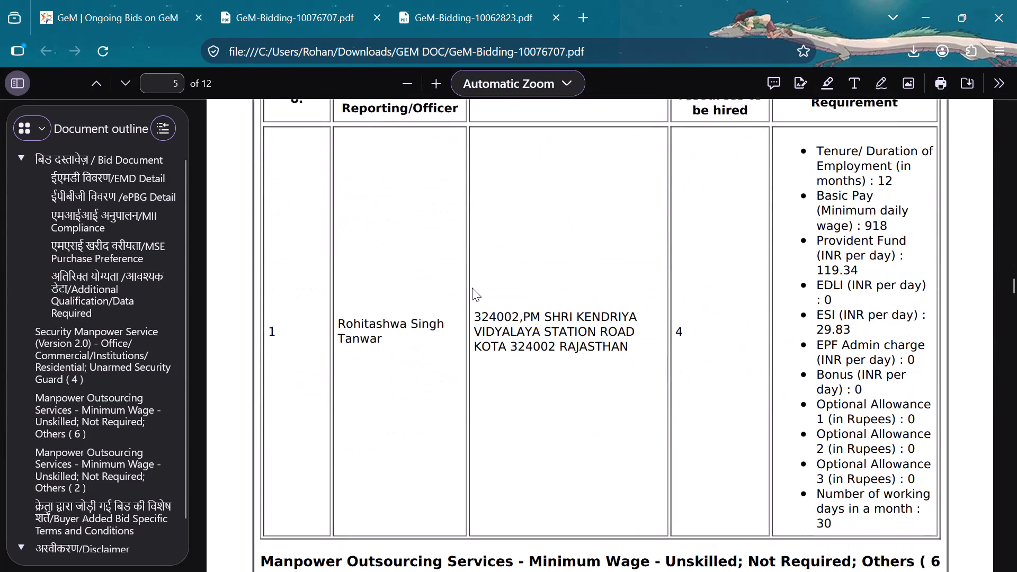
Copy bid number GEM/2026/B/8196885 from the top of the bid document into the form's GEM Id.
key("ctrl+Up")
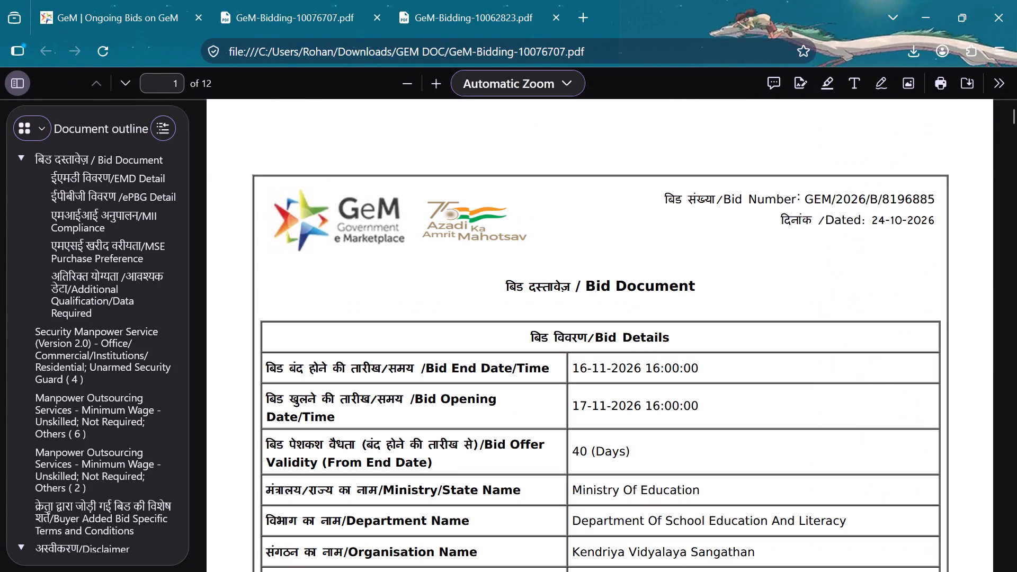
double_click(823, 196)
key("ctrl+shift+Right")
key("ctrl+shift+Right")
key("ctrl+shift+Right")
key("ctrl+c")
scroll(680, 343, "down", 9)
key("alt+Tab")
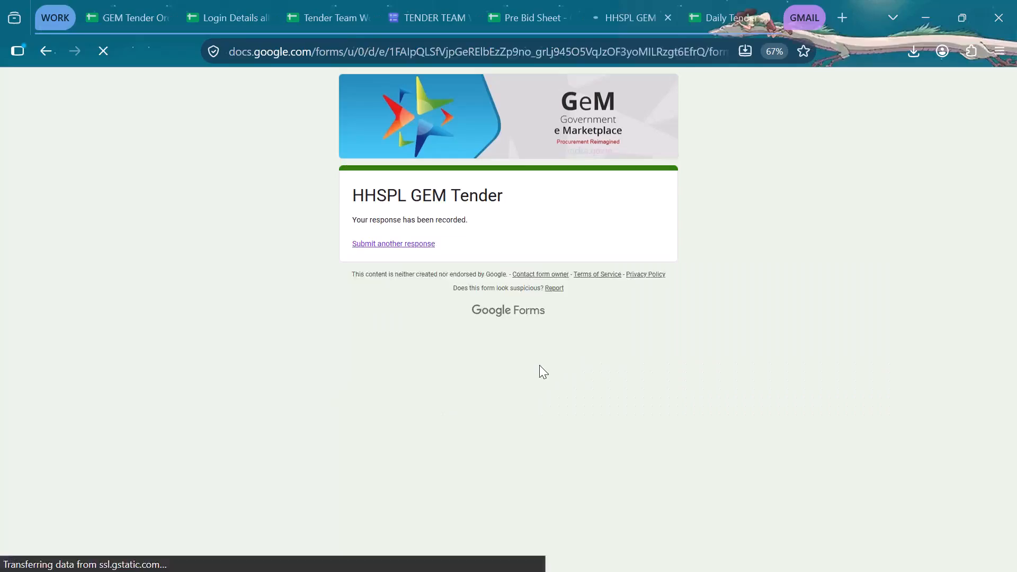
left_click(431, 322)
key("ctrl+v")
Set Bid Type to S and State to RJ in the form.
key("Tab")
key("s")
key("Tab")
key("r")
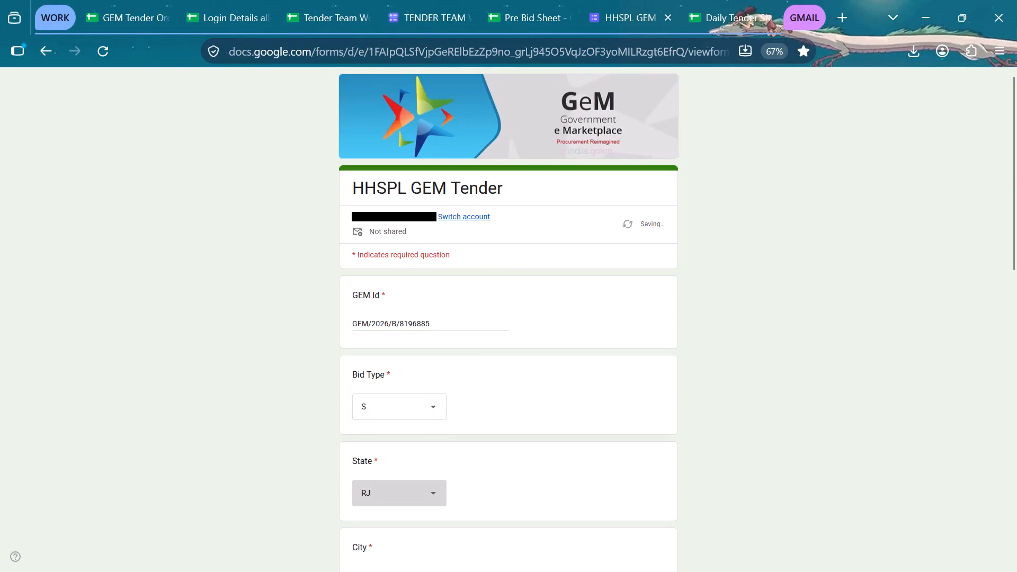
key("Tab")
Copy KOTA from the consignee address in the bid document into the form's City.
key("alt+Tab")
scroll(431, 322, "down", 20)
scroll(431, 322, "down", 5)
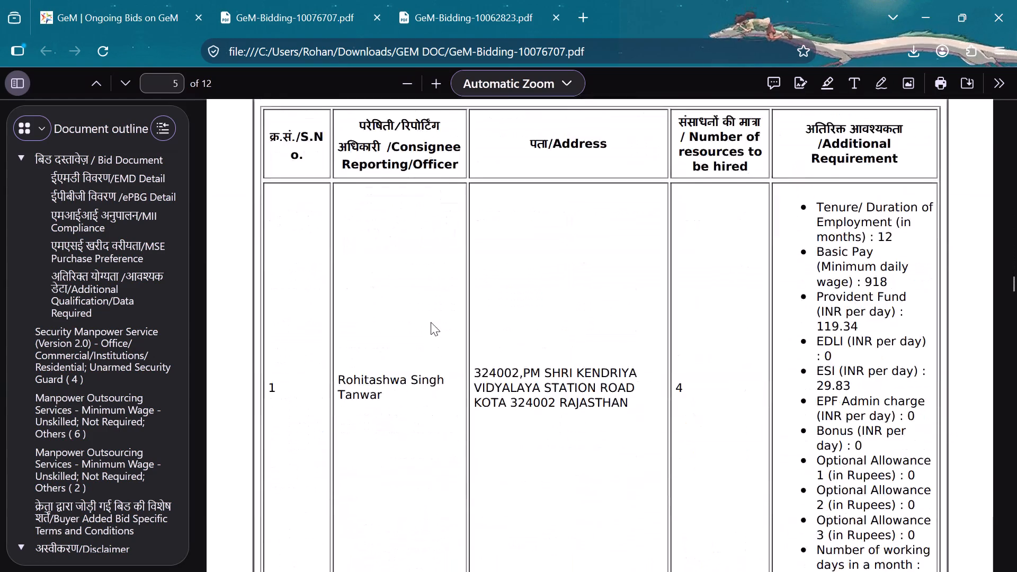
scroll(431, 322, "down", 7)
scroll(431, 322, "up", 1)
left_click(483, 229)
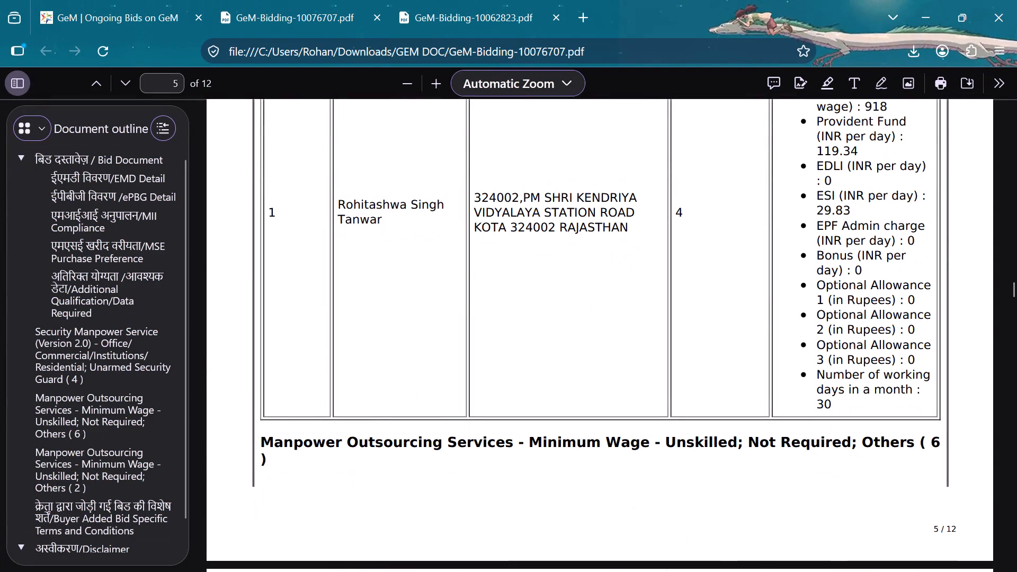
left_click(483, 229)
key("ctrl+c")
key("alt+Tab")
key("ctrl+v")
Set Pasara to Y and Pre Bid Meeting to N in the form.
key("Tab")
key("y")
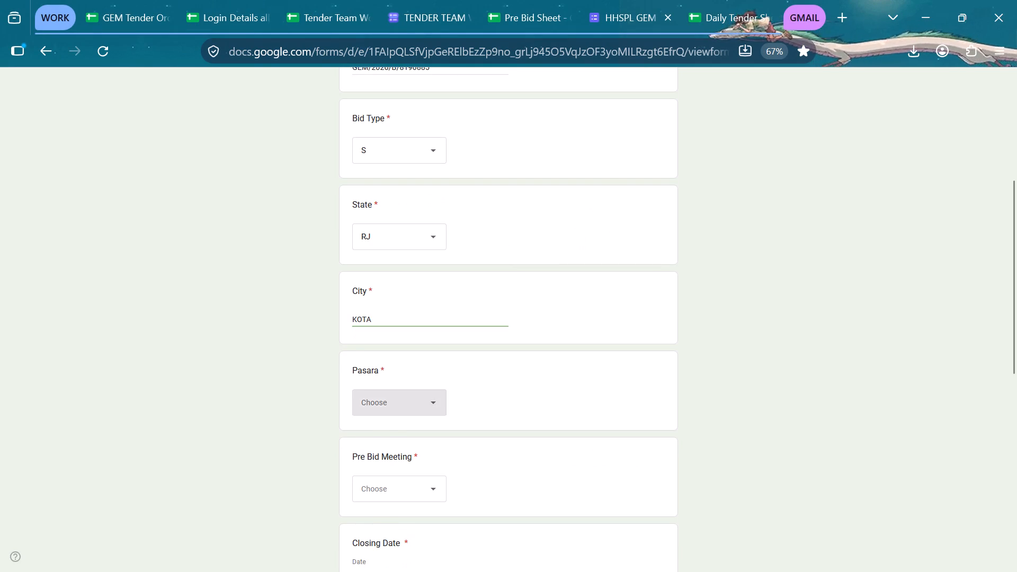
key("Tab")
key("n")
Look up the bid's end date in the GeM listing and set the form's Closing Date to 16/11/2026.
key("alt+Tab")
scroll(483, 229, "up", 3)
left_click(206, 0)
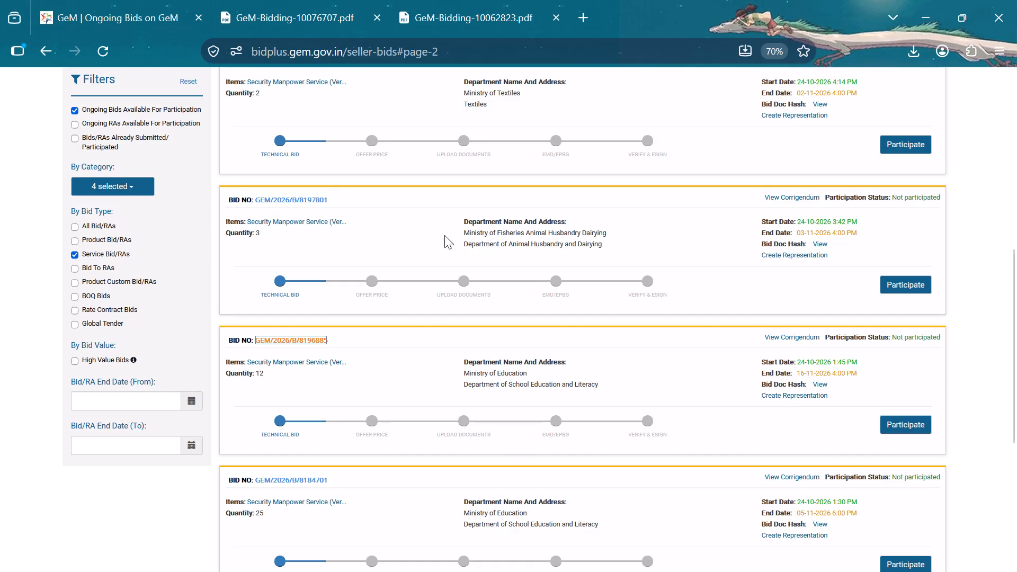
key("alt+Tab")
key("Tab")
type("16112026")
Look up the bid's quantity in the GeM listing and enter 12 as the form's Quantity.
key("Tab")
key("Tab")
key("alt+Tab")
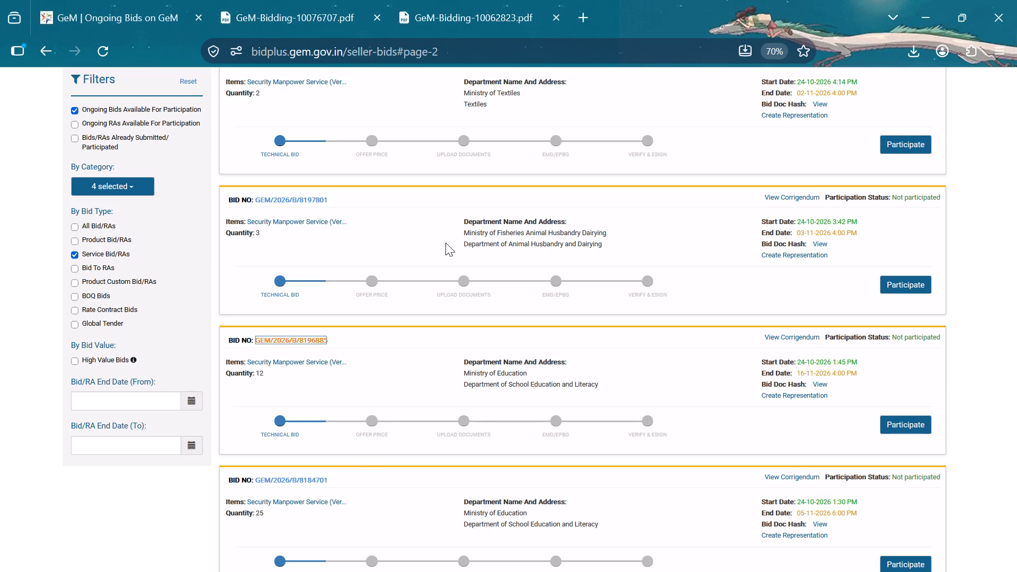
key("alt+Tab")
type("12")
Submit the form response for bid GEM/2026/B/8196885, leaving Service Charge, Payment Status and Other Comment blank.
scroll(445, 243, "down", 13)
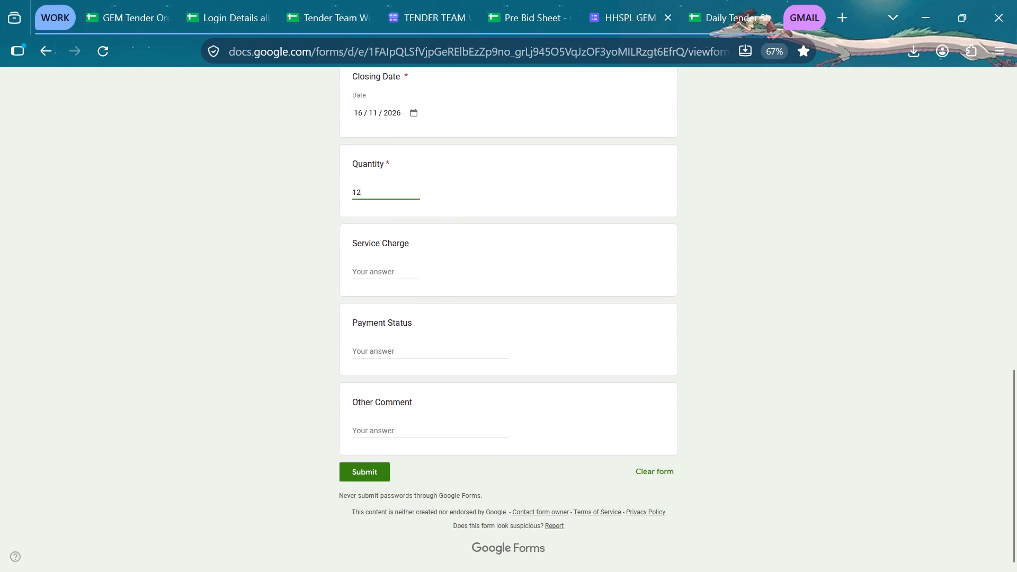
left_click(363, 473)
Return to page 1 of the GeM bid listing and close the two open bid documents.
key("alt+Tab")
scroll(374, 315, "up", 2)
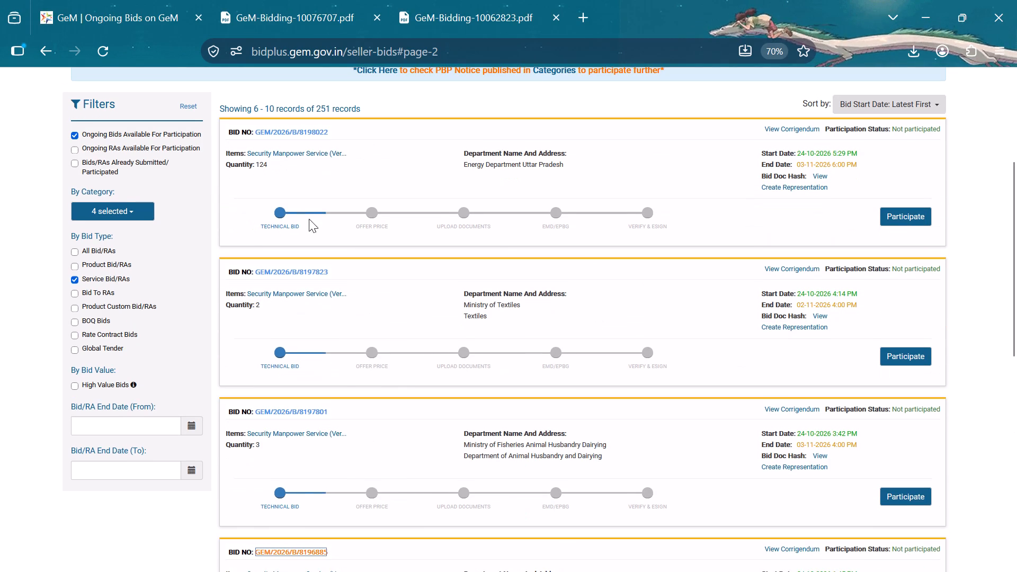
scroll(309, 169, "down", 6)
left_click(256, 328)
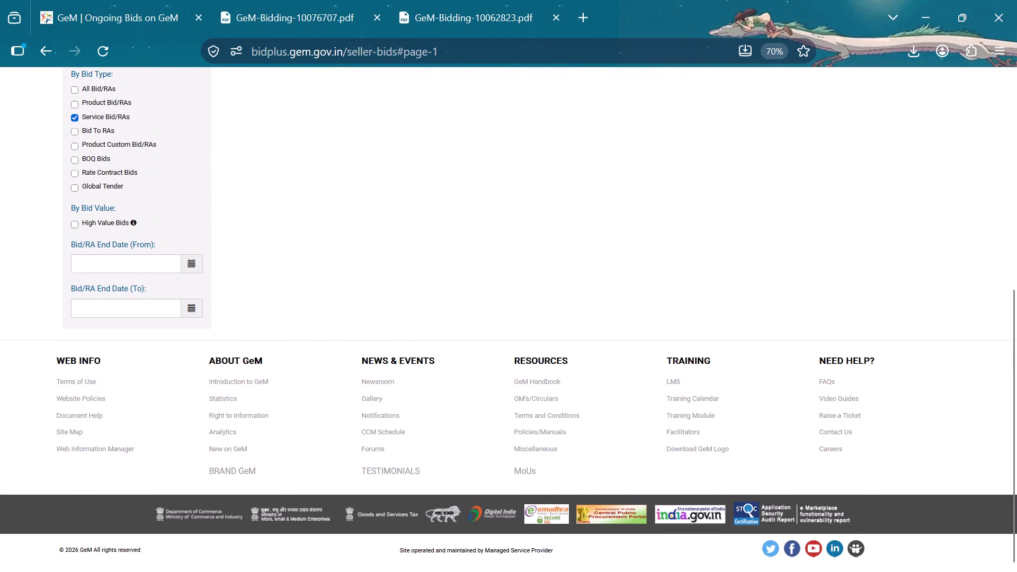
double_click(379, 23)
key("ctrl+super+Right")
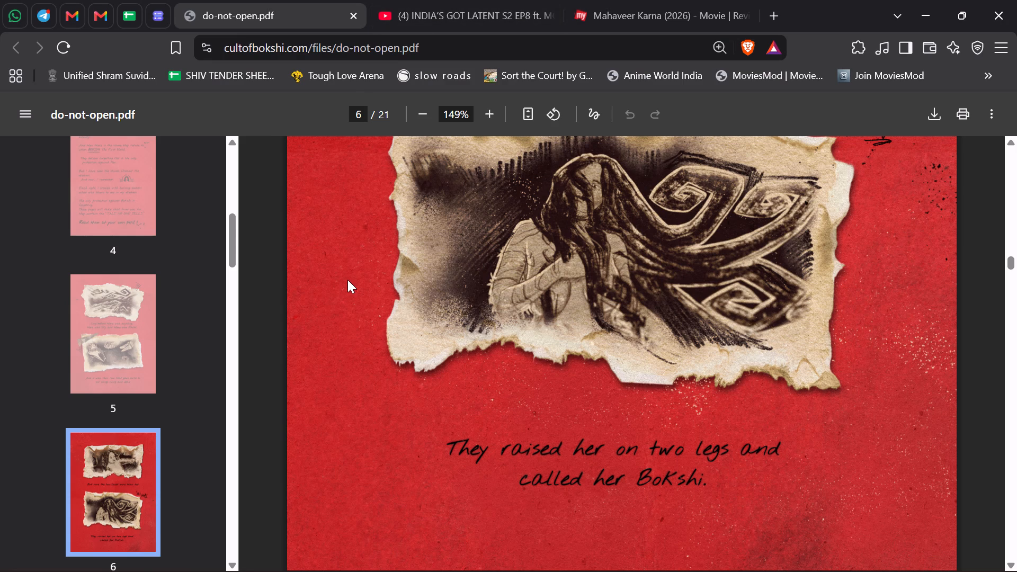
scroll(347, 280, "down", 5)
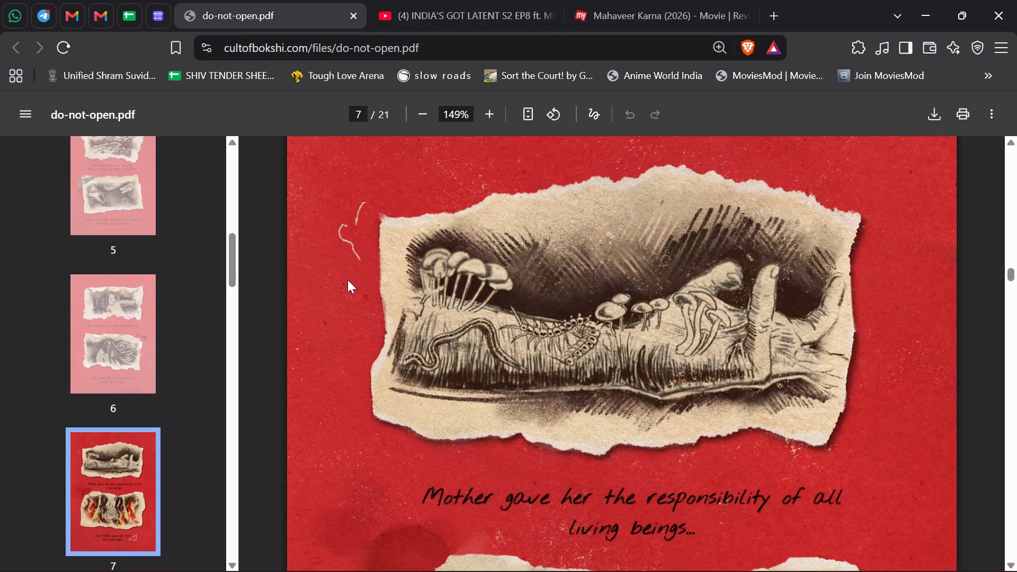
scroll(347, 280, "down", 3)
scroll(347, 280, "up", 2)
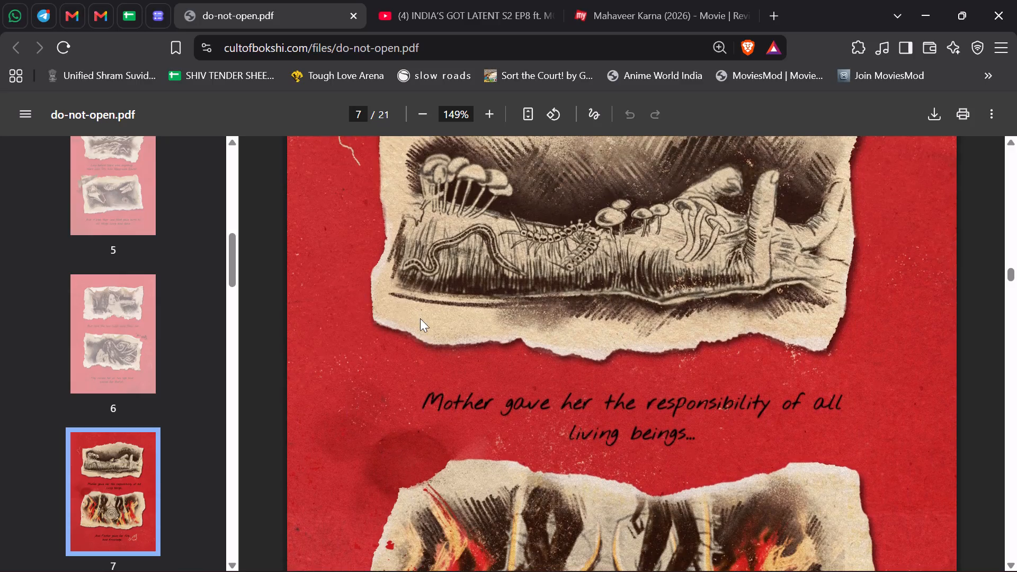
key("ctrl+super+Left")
In the category filter, replace Hiring Of Multimedia Creative with Manpower Outsourcing Services, Hiring Of Professionals For Cl..., Healthcare Resource Outsourcing and Facility Management Service.
scroll(326, 332, "down", 2)
scroll(326, 332, "up", 1)
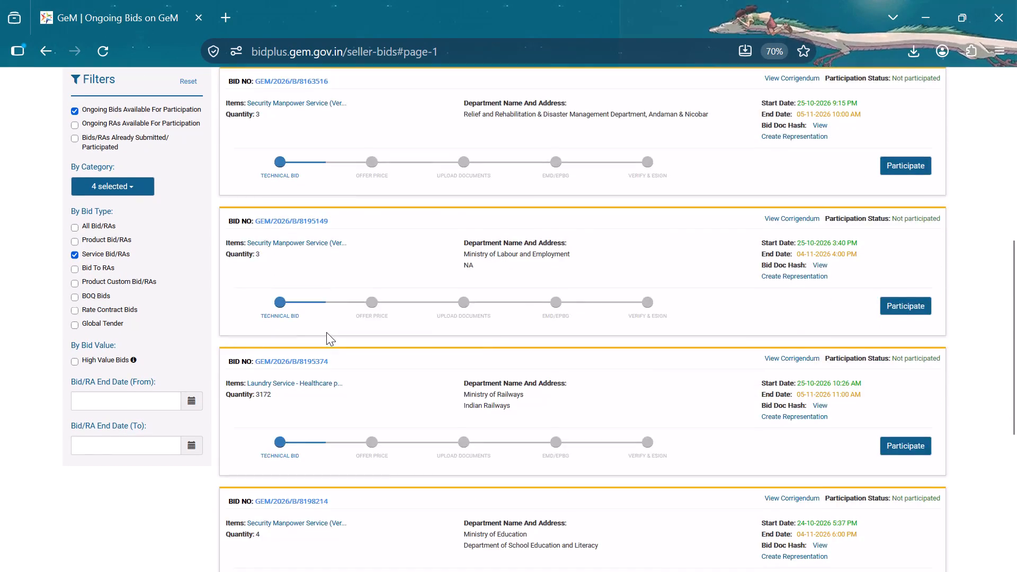
scroll(326, 332, "up", 2)
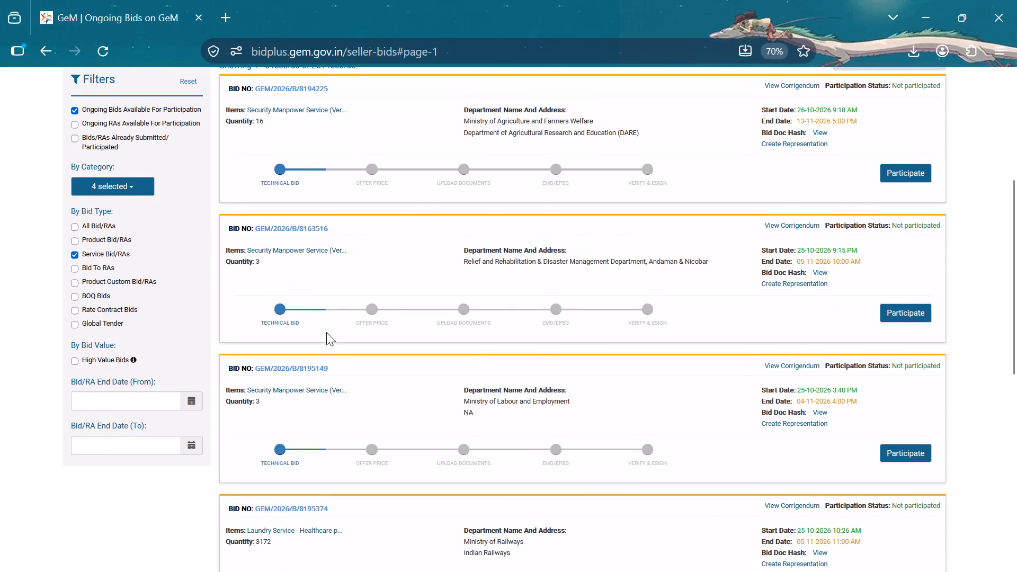
left_click(103, 184)
scroll(103, 184, "up", 3)
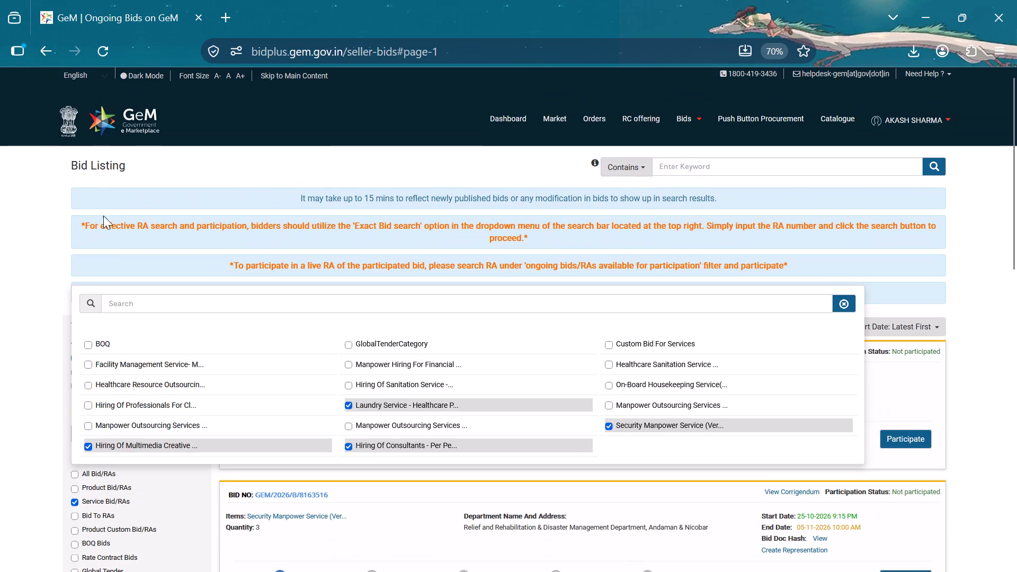
left_click(123, 423)
left_click(127, 442)
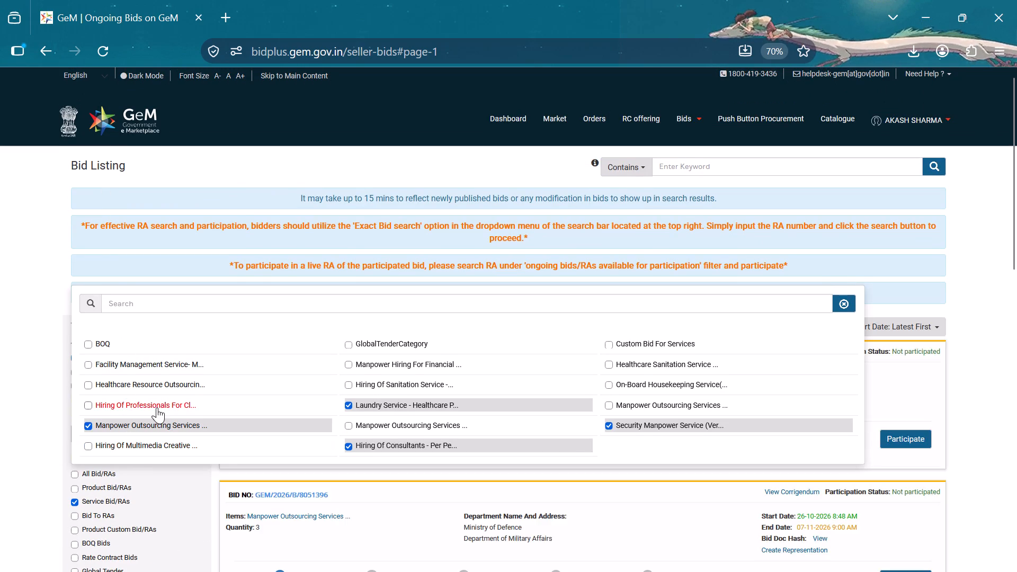
left_click(157, 407)
left_click(158, 385)
left_click(159, 364)
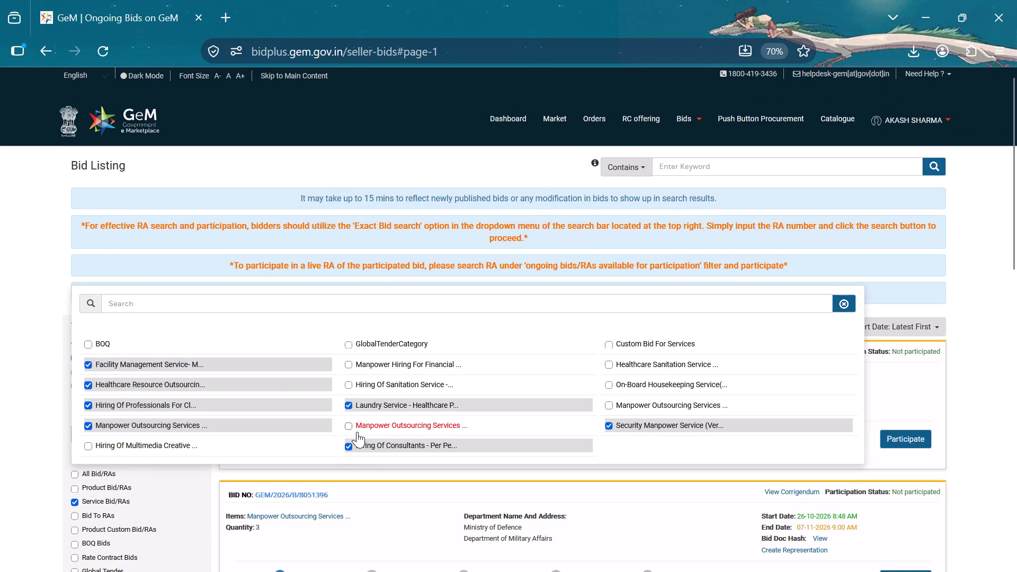
Replace the Hiring Of Consultants and Laundry Service categories with the middle Manpower Outsourcing Services, Hiring Of Sanitation Service and Manpower Hiring For Financial.
left_click(358, 440)
left_click(359, 419)
left_click(359, 405)
left_click(359, 385)
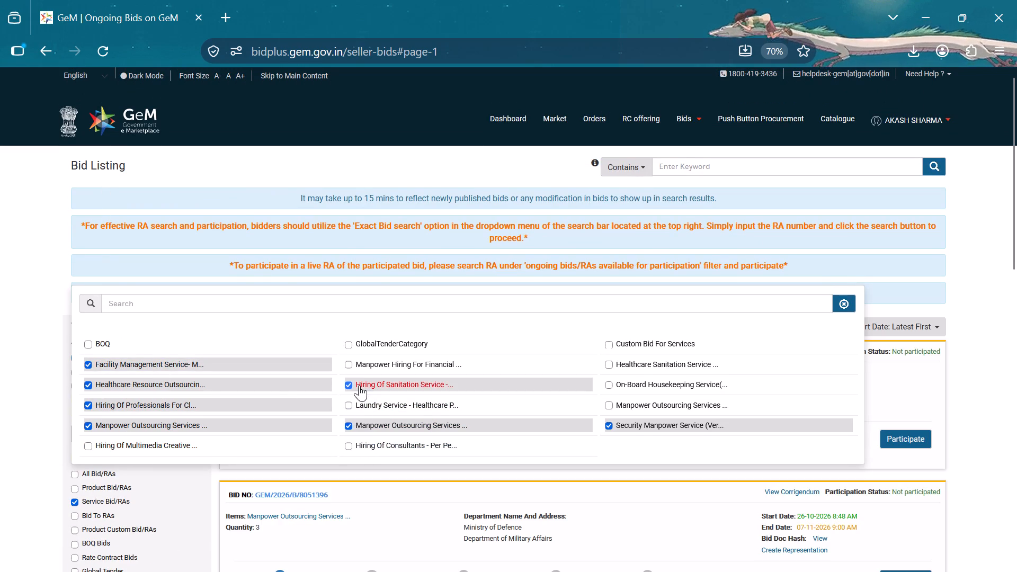
left_click(359, 368)
Replace the Security Manpower Service category with the remaining Manpower Outsourcing Services, On-Board Housekeeping Service and Healthcare Sanitation Service, and close the category filter.
left_click(634, 424)
left_click(638, 406)
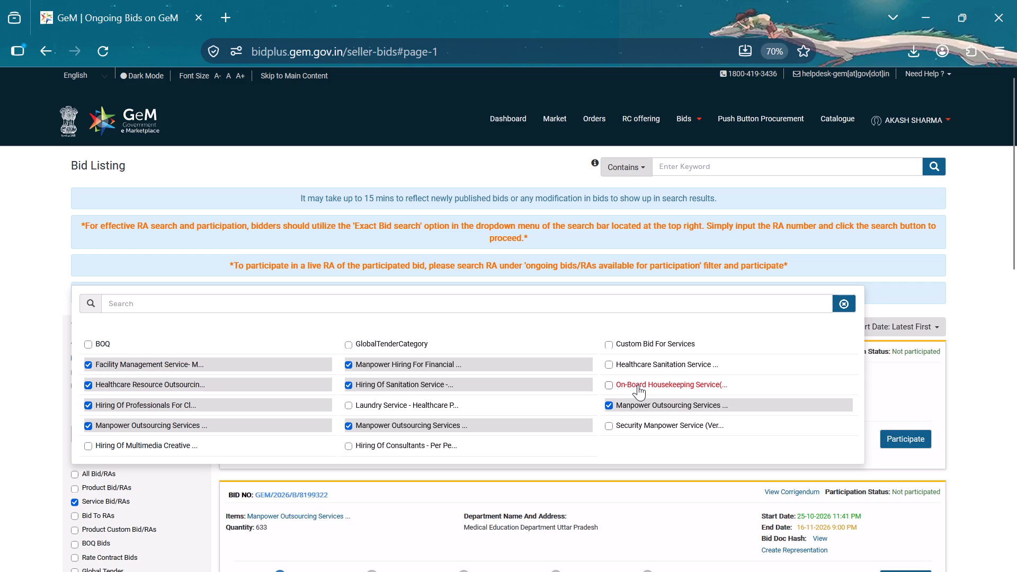
left_click(638, 385)
left_click(639, 363)
left_click(997, 258)
Sort the bid listing by Bid Start Date: Latest First.
left_click(907, 325)
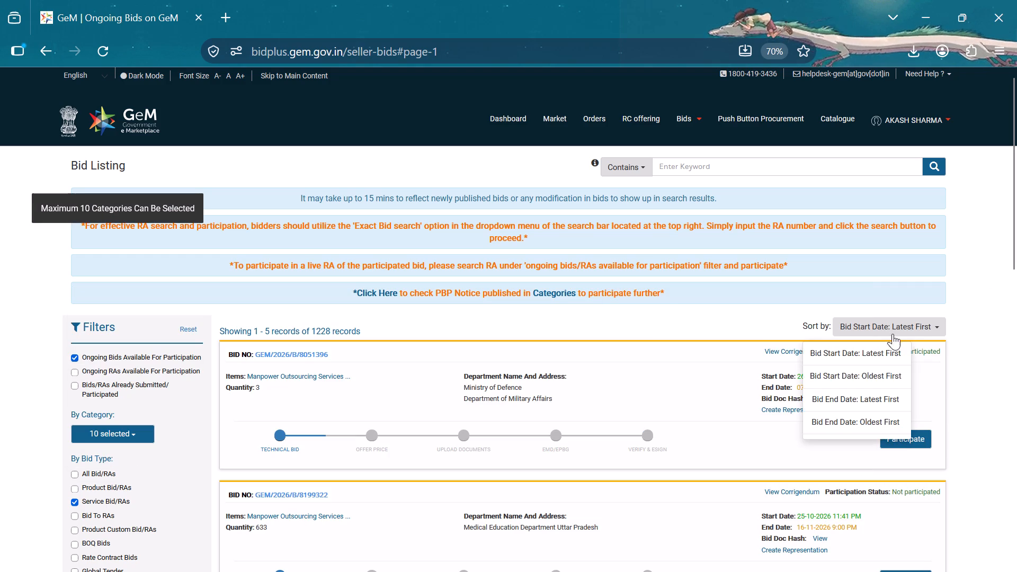
left_click(871, 349)
Examine the bids and their start dates across the filtered listing, sampling pages 1, 5, 7, 9, 11, 13 and 15.
scroll(655, 319, "down", 6)
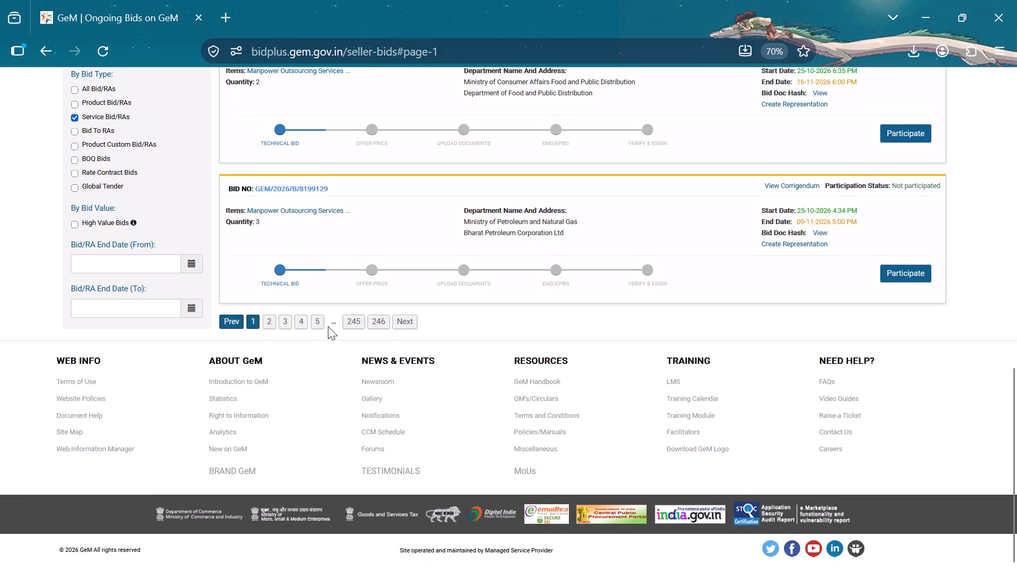
left_click(321, 323)
scroll(321, 323, "up", 1)
scroll(321, 323, "down", 8)
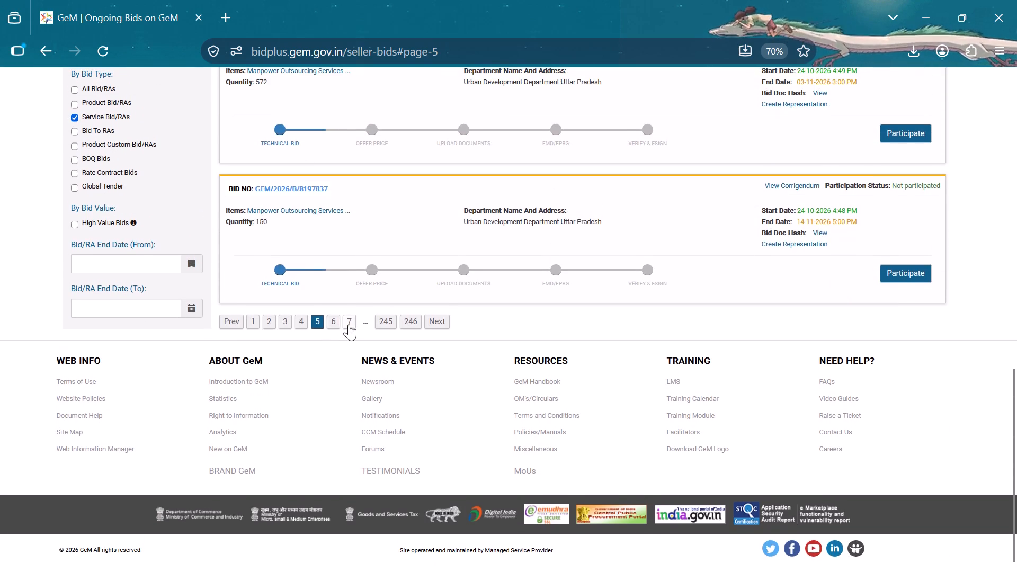
left_click(349, 324)
scroll(349, 324, "down", 6)
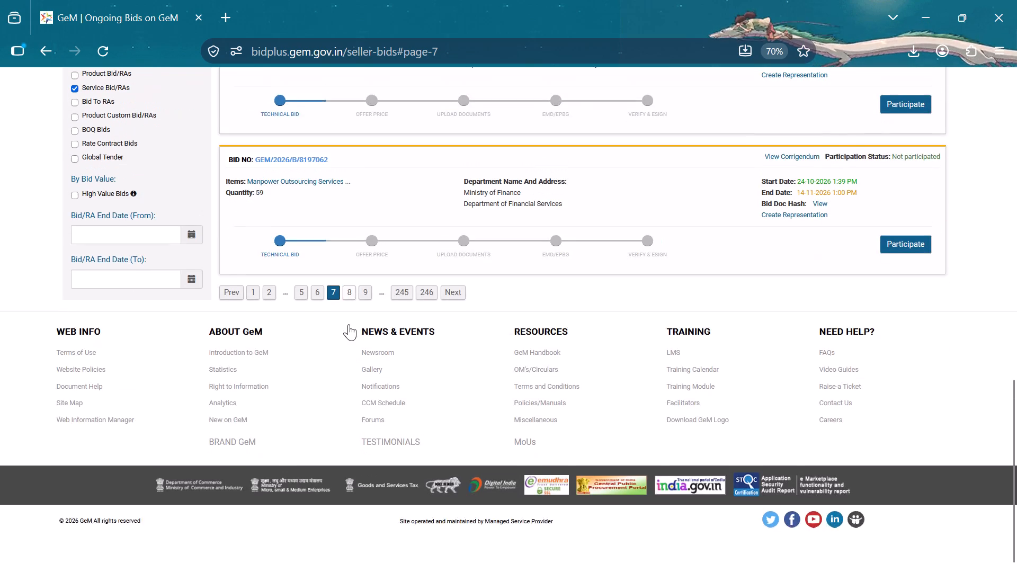
left_click(370, 327)
scroll(370, 327, "up", 1)
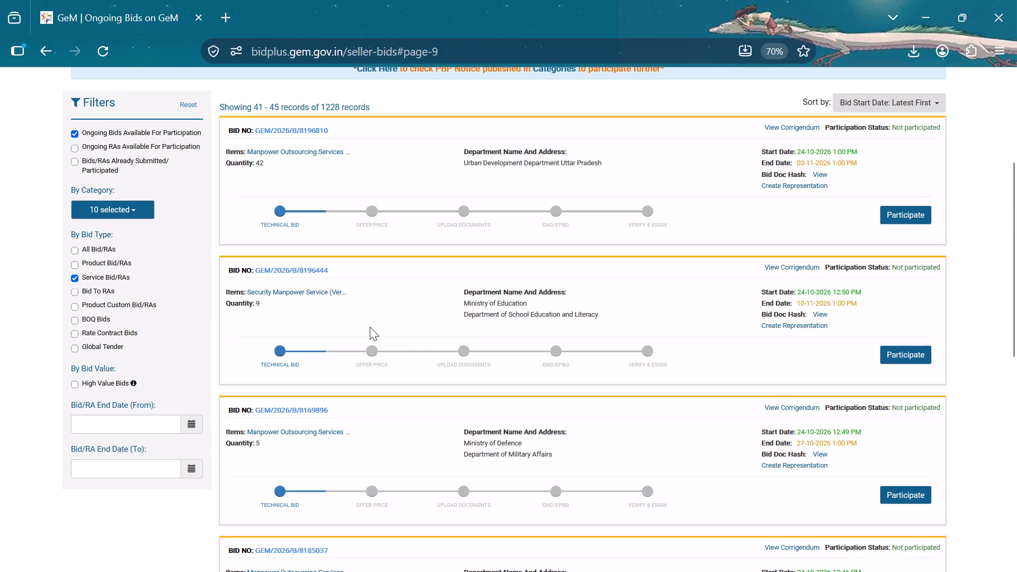
scroll(370, 327, "down", 5)
left_click(370, 326)
left_click(370, 326)
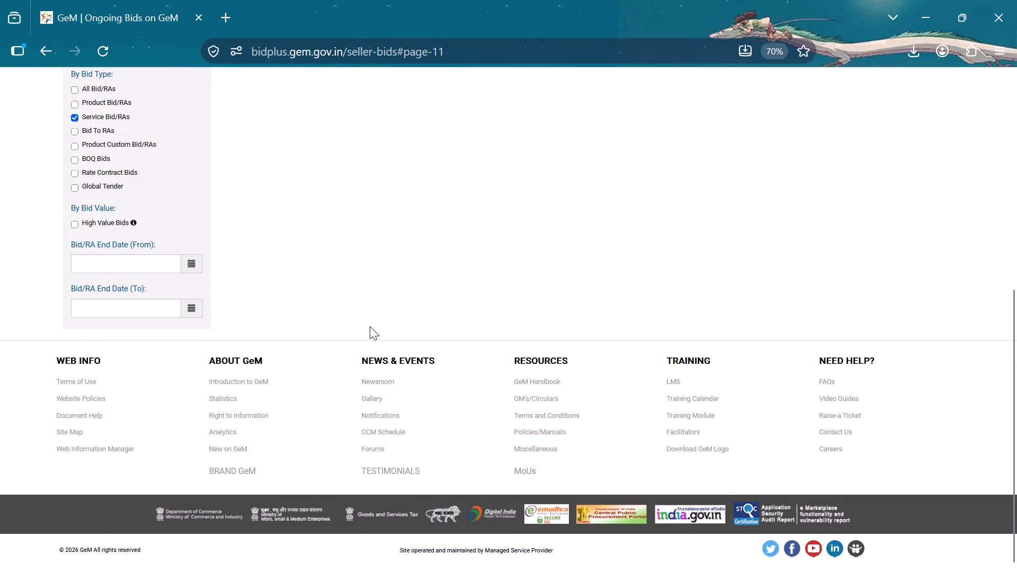
scroll(370, 326, "down", 7)
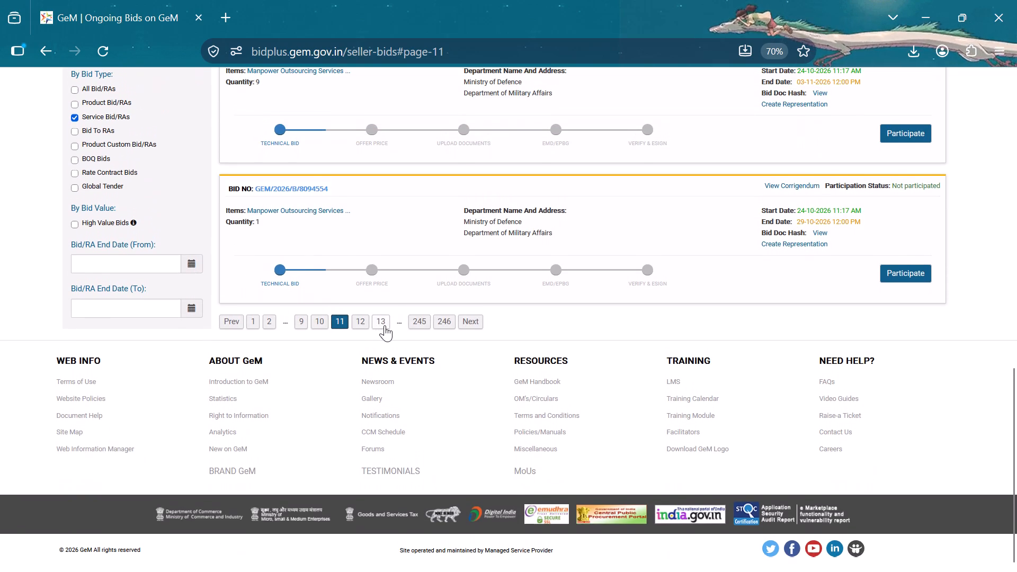
left_click(385, 325)
scroll(385, 325, "down", 2)
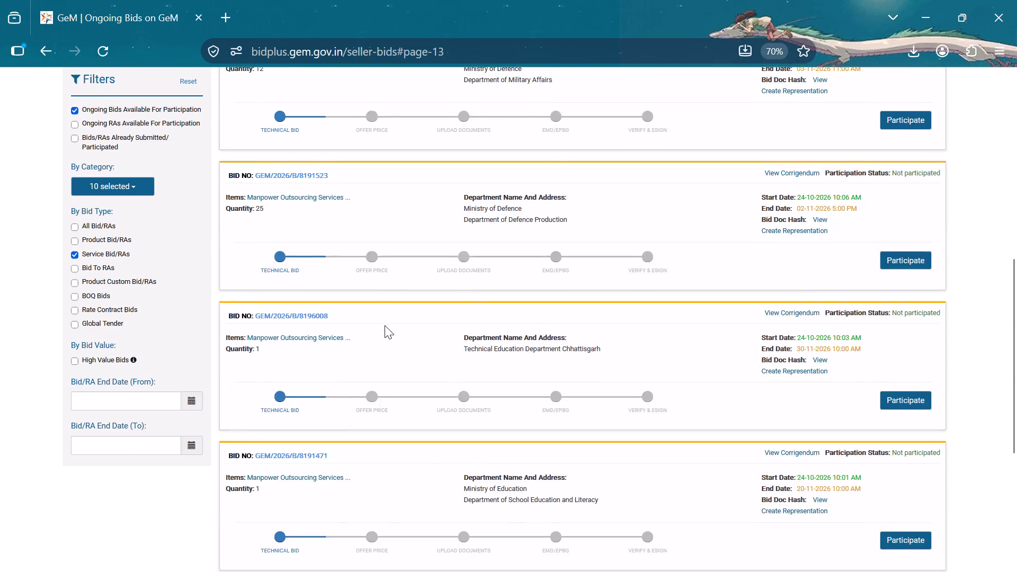
scroll(385, 325, "down", 2)
left_click(385, 325)
scroll(385, 325, "down", 1)
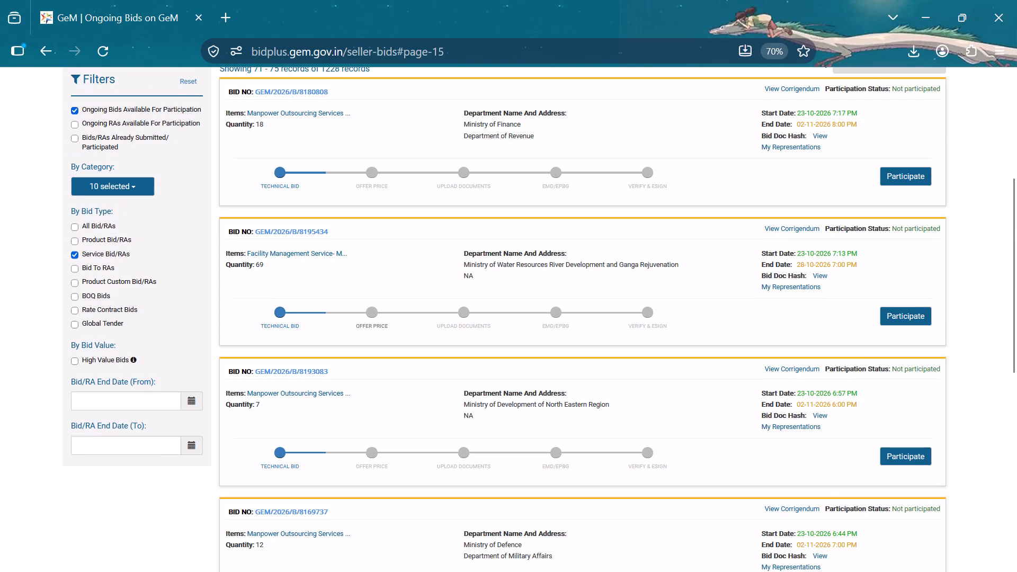
scroll(385, 325, "down", 1)
left_click(324, 318)
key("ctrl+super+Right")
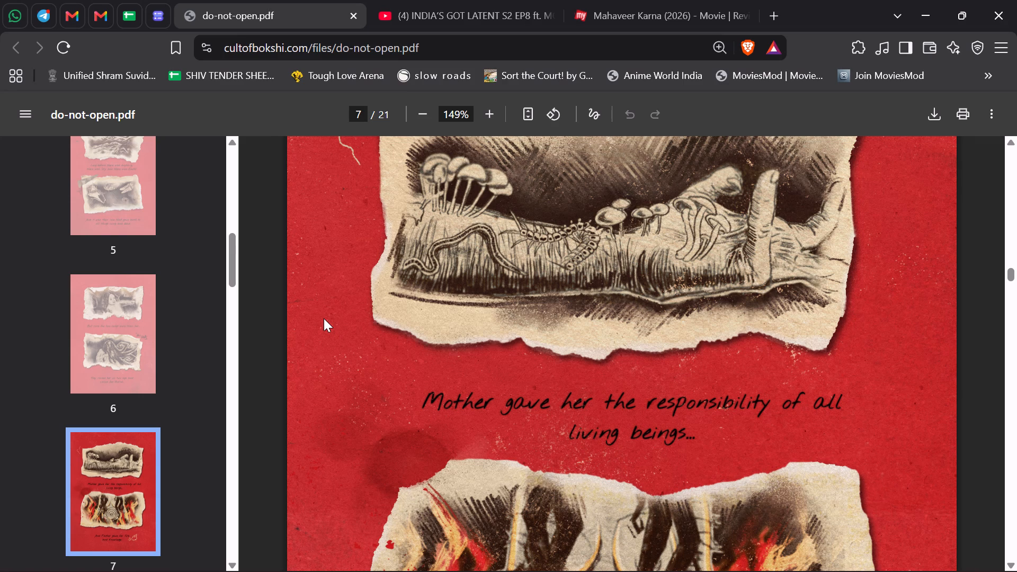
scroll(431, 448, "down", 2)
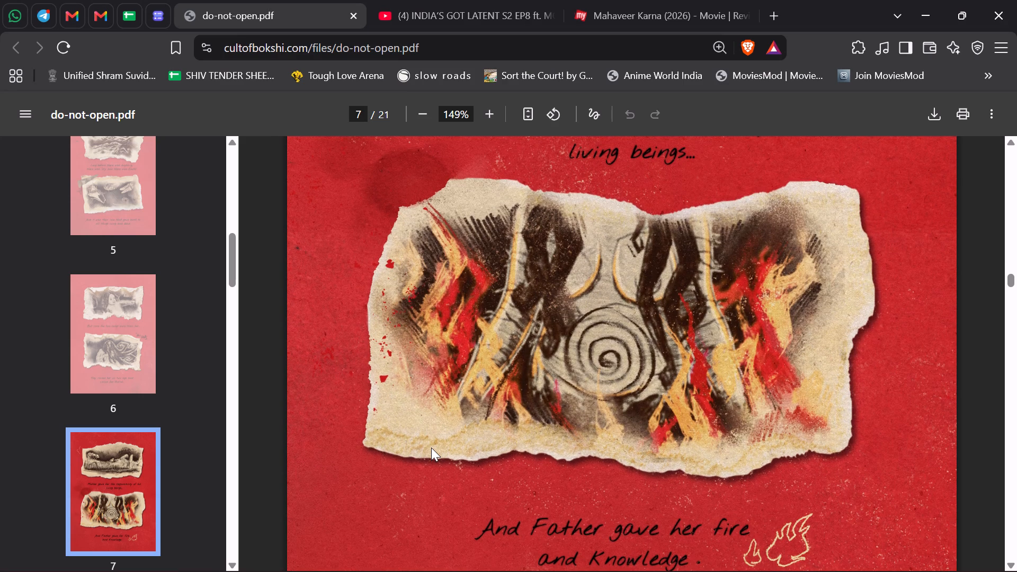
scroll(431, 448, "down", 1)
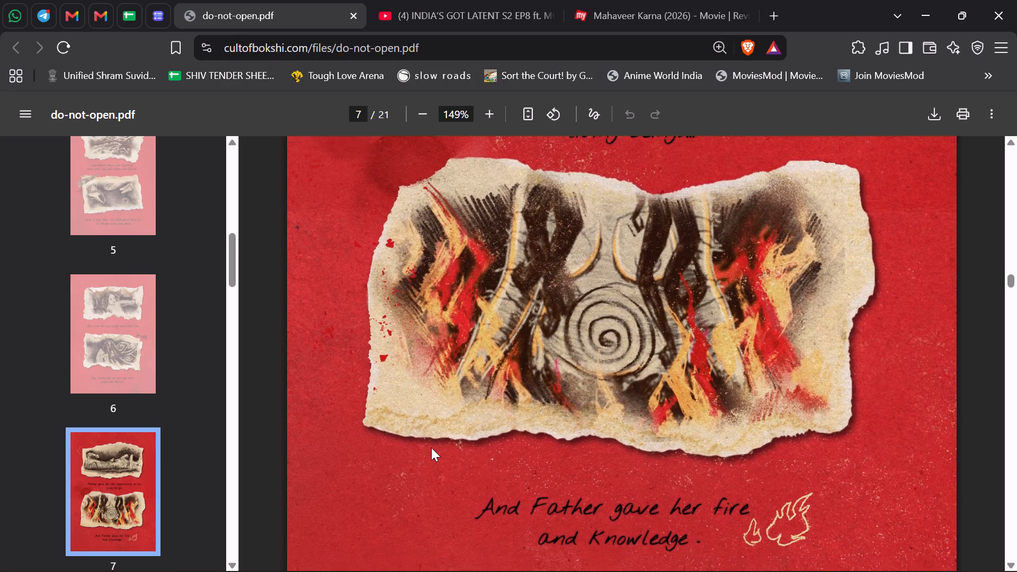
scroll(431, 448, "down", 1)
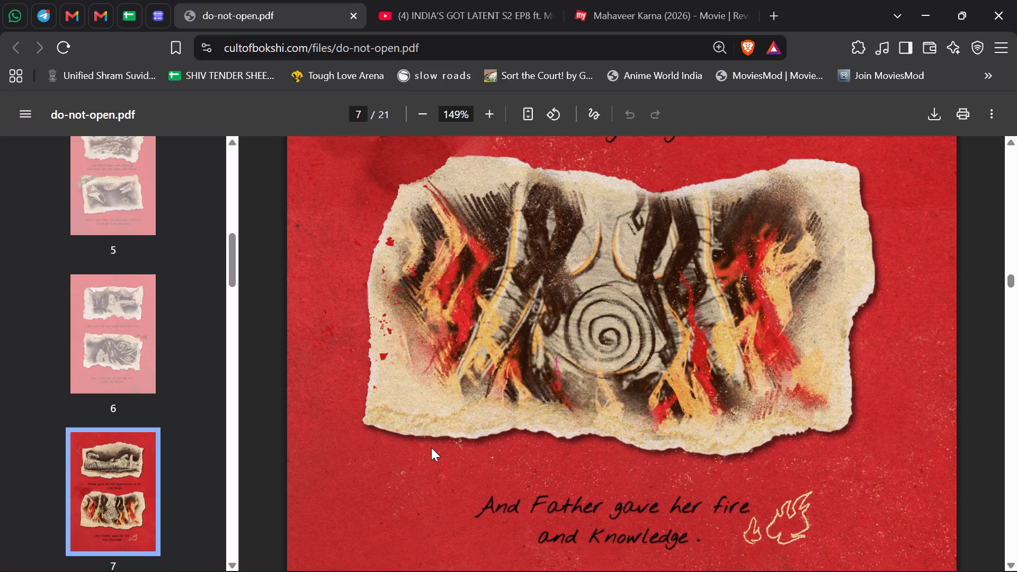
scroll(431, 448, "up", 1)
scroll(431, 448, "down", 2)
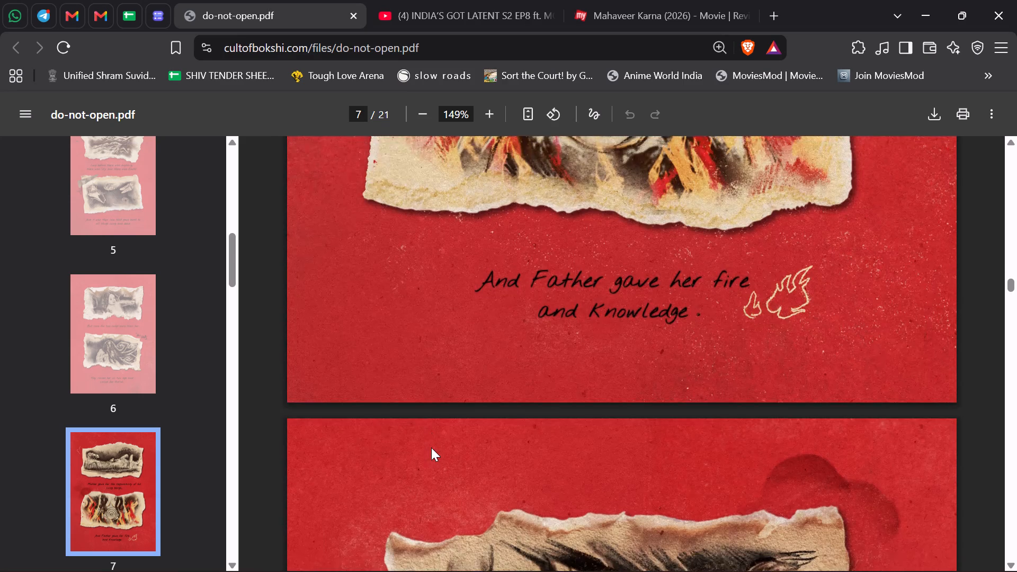
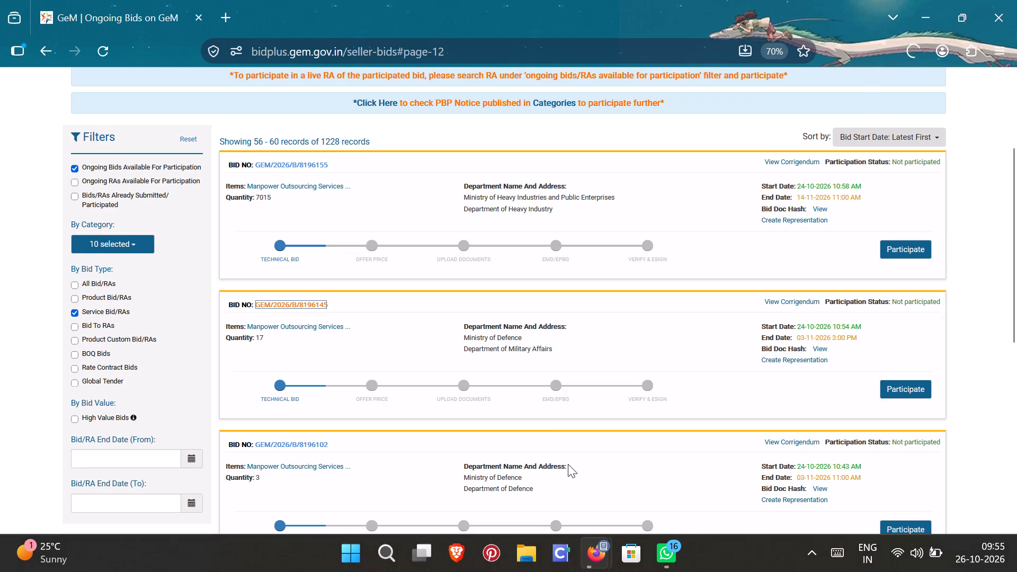
Review the bid document for GEM/2026/B/8196145 down to the consignee table and search the web for its location, Poonch.
scroll(537, 513, "down", 2)
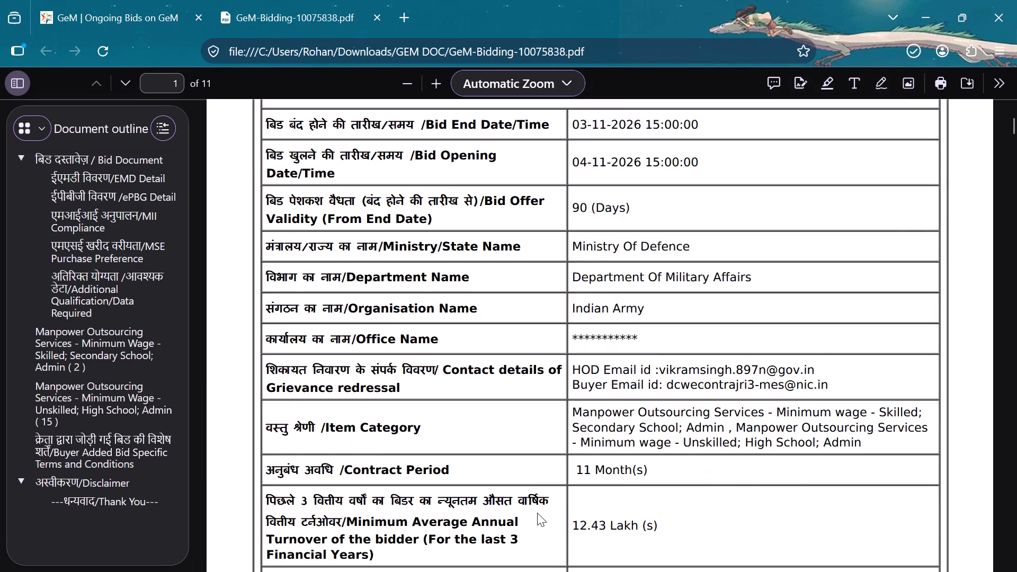
scroll(537, 513, "down", 20)
scroll(537, 513, "down", 15)
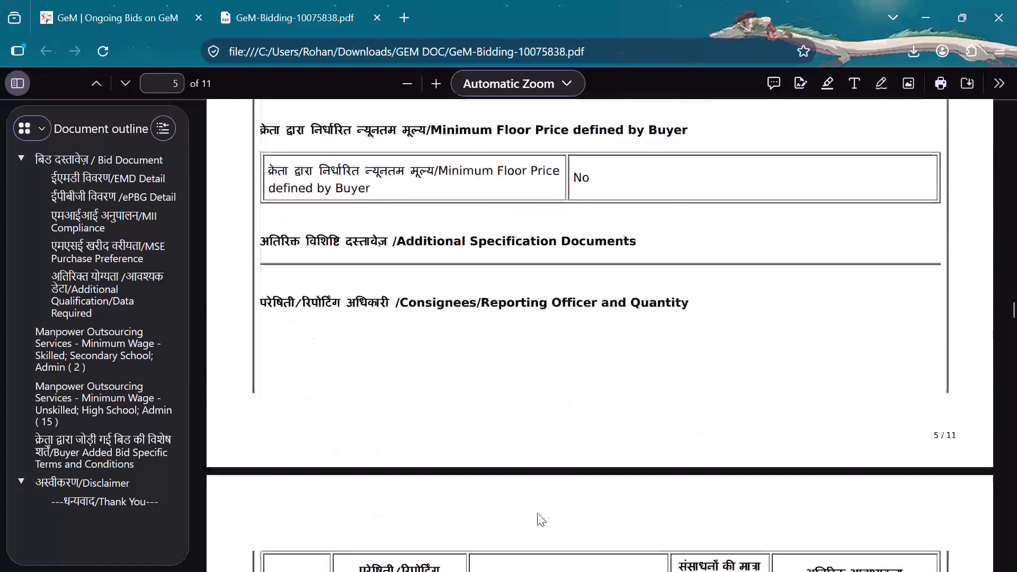
scroll(537, 513, "down", 11)
double_click(543, 409)
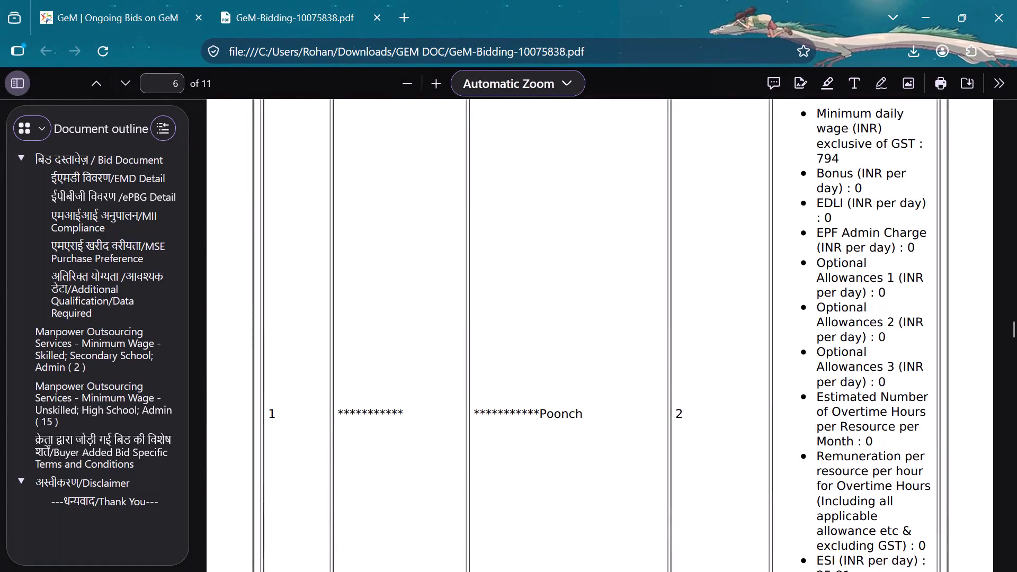
right_click(543, 409)
left_click(609, 270)
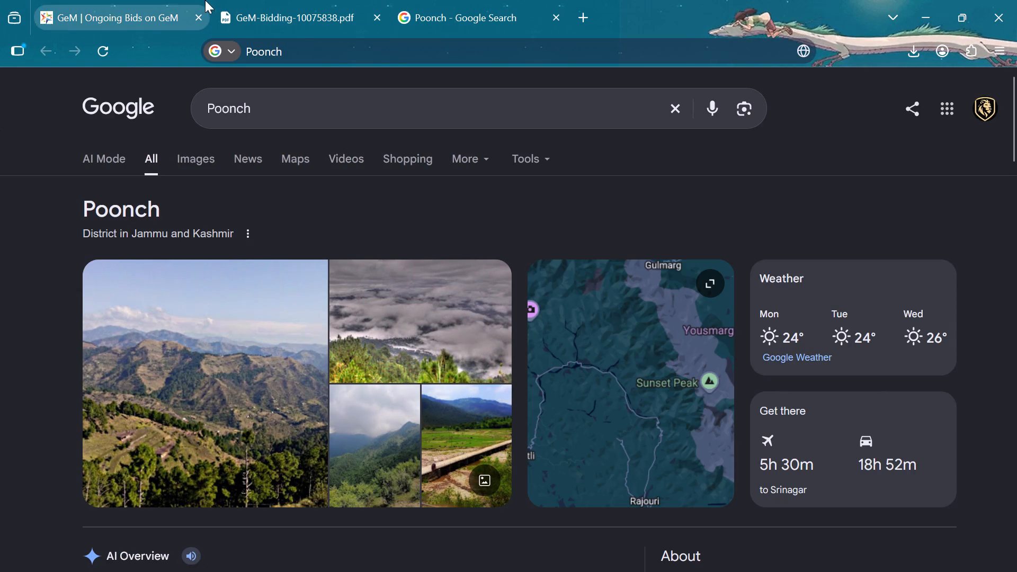
left_click(164, 0)
left_click(290, 0)
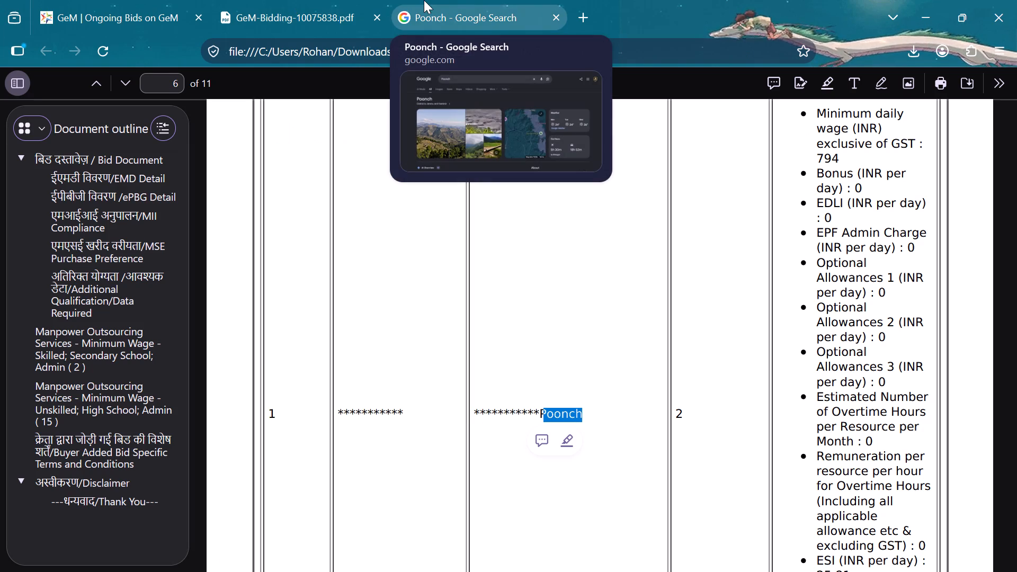
Check the same bid's value, EMD and eligibility terms, view its scope of work file 1792817964.pdf, and close the extra tabs.
key("ctrl+Up")
scroll(459, 391, "down", 9)
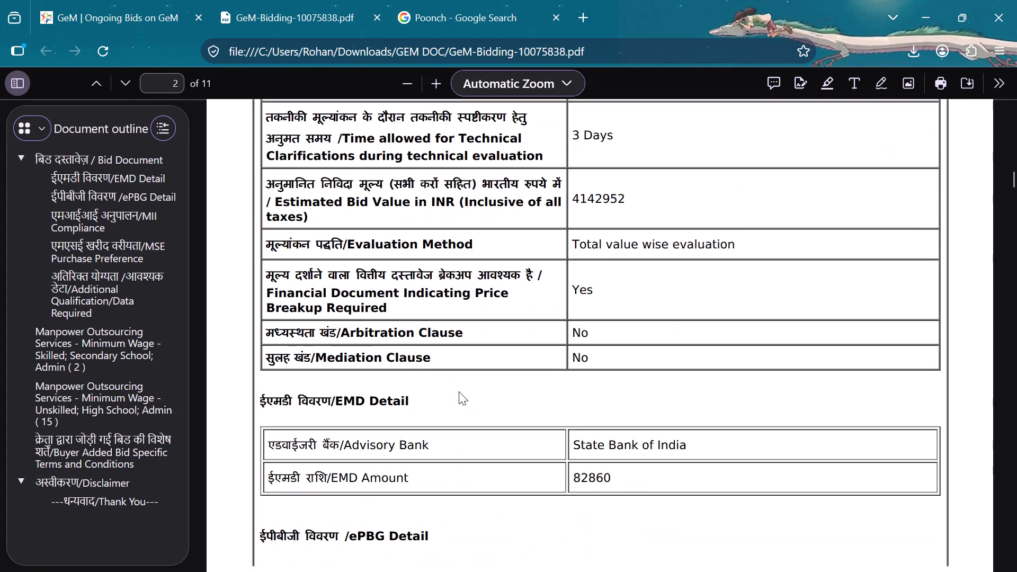
scroll(459, 391, "down", 4)
scroll(611, 298, "down", 17)
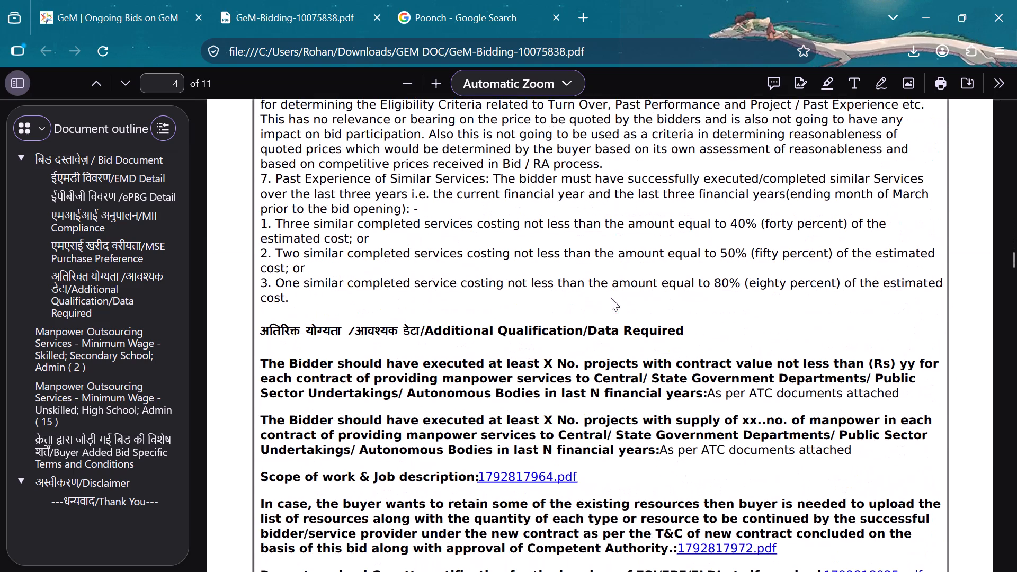
left_click(517, 476)
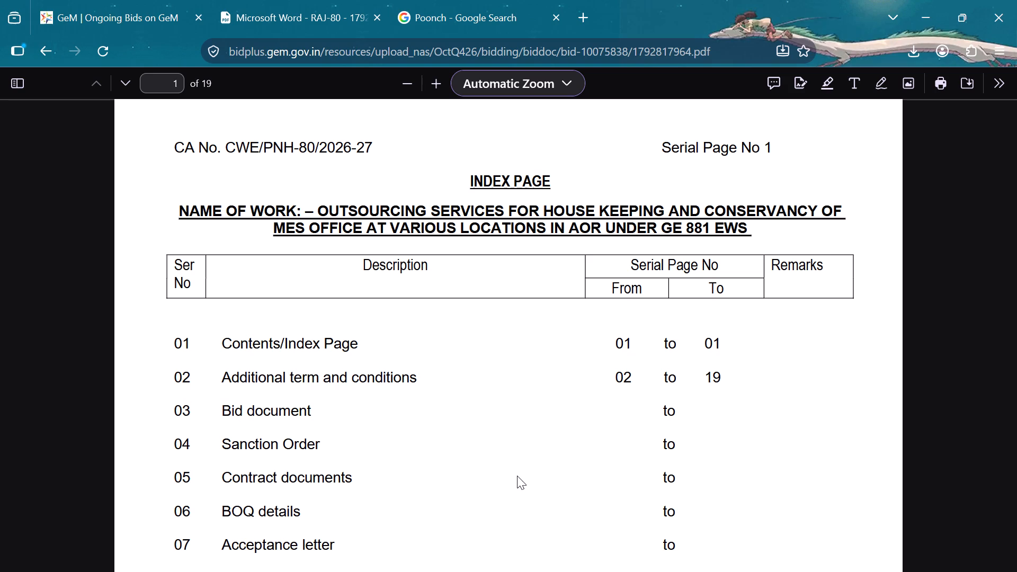
double_click(381, 11)
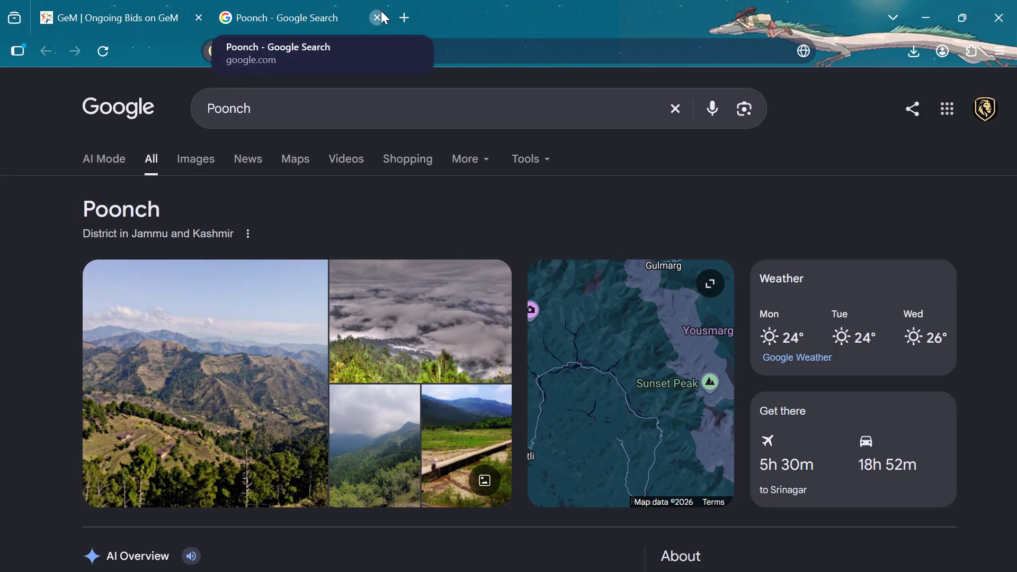
Download the bid document for GEM/2026/B/8196155 from the listing.
left_click(309, 161)
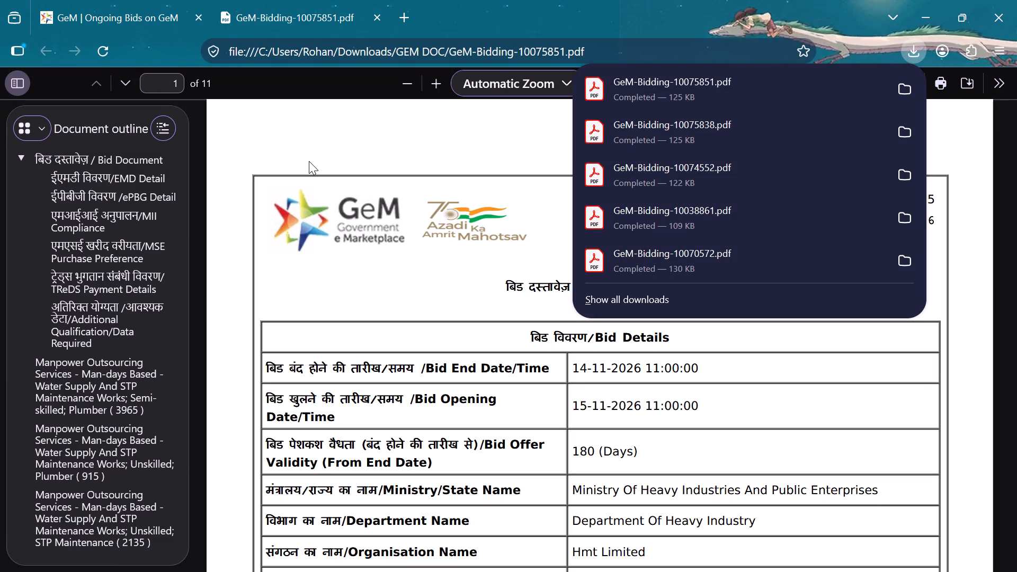
left_click(388, 235)
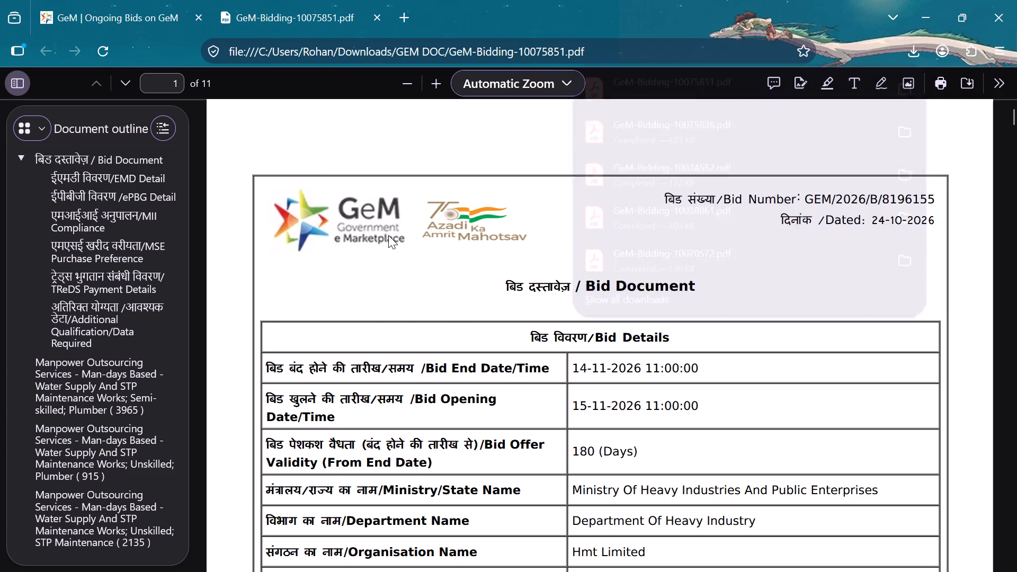
Examine the downloaded bid document's estimated value, consignee details, item category, contract period and turnover and experience requirements.
scroll(388, 235, "down", 2)
scroll(439, 305, "down", 12)
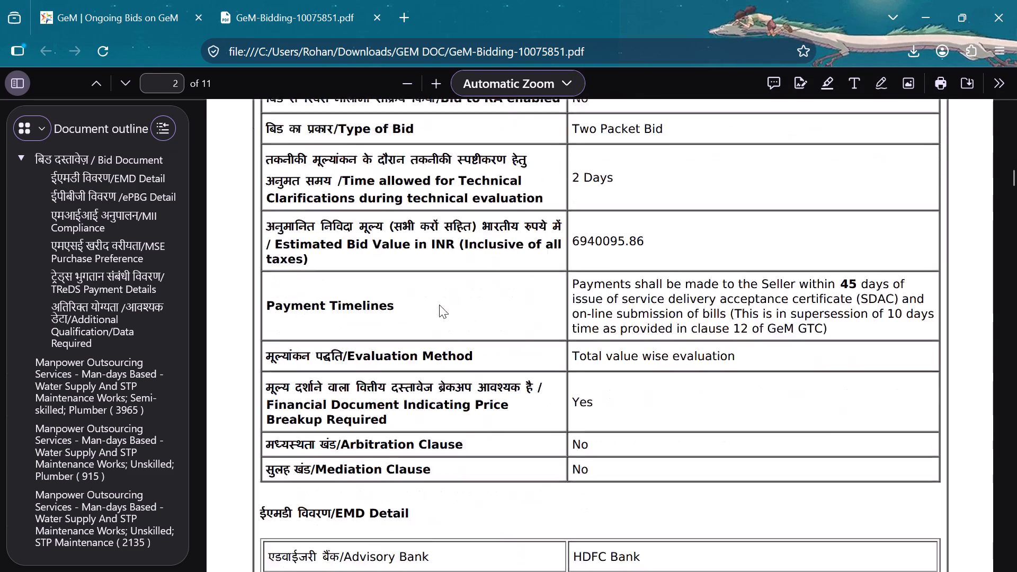
scroll(439, 305, "down", 20)
scroll(439, 305, "down", 6)
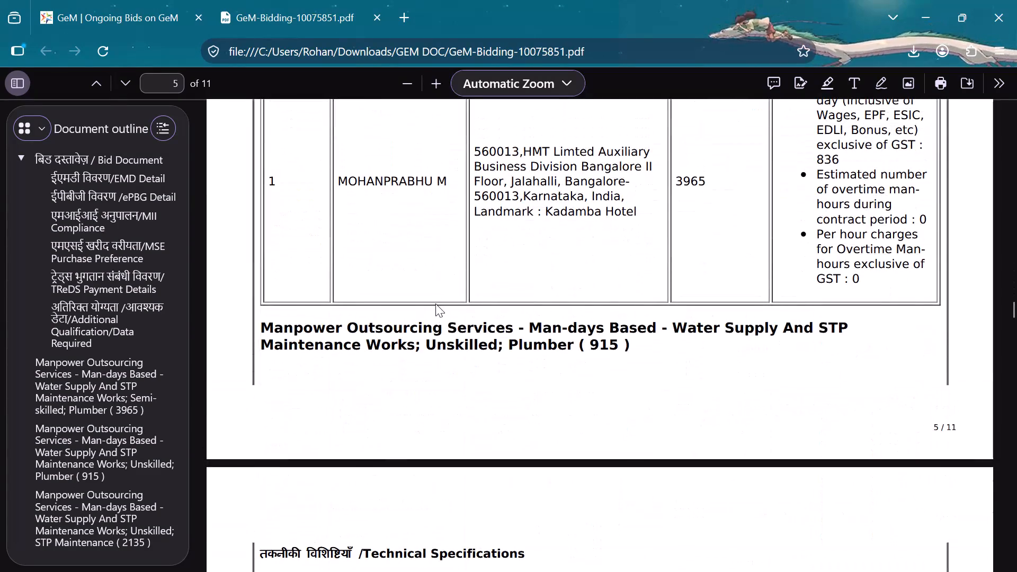
left_click(72, 0)
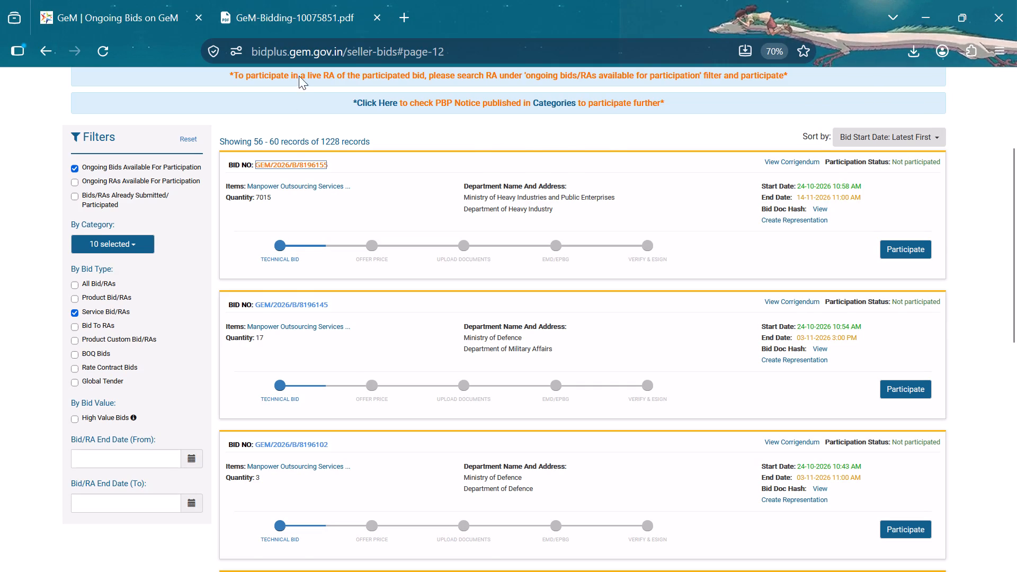
left_click(320, 0)
key("ctrl+Up")
scroll(393, 269, "down", 3)
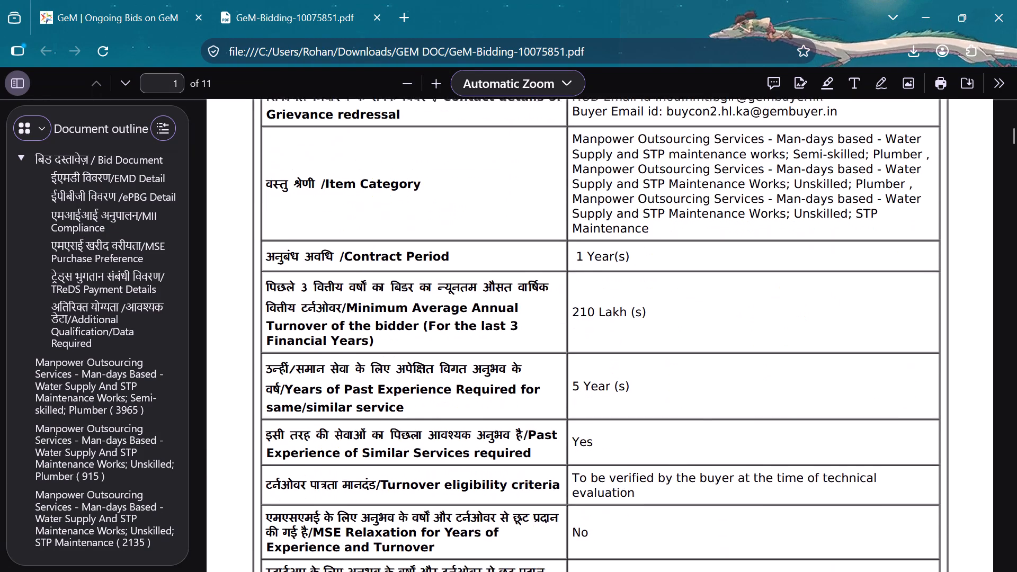
scroll(393, 269, "down", 1)
Divide the bid's quantity of 7015 by 312 in Calculator, and close it.
left_click(140, 0)
type("ca")
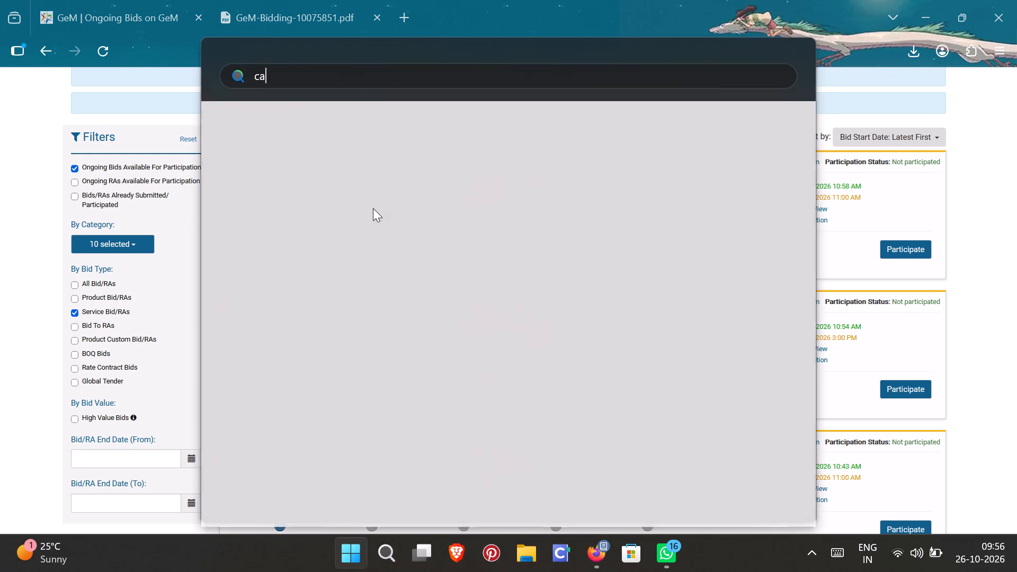
left_click(343, 194)
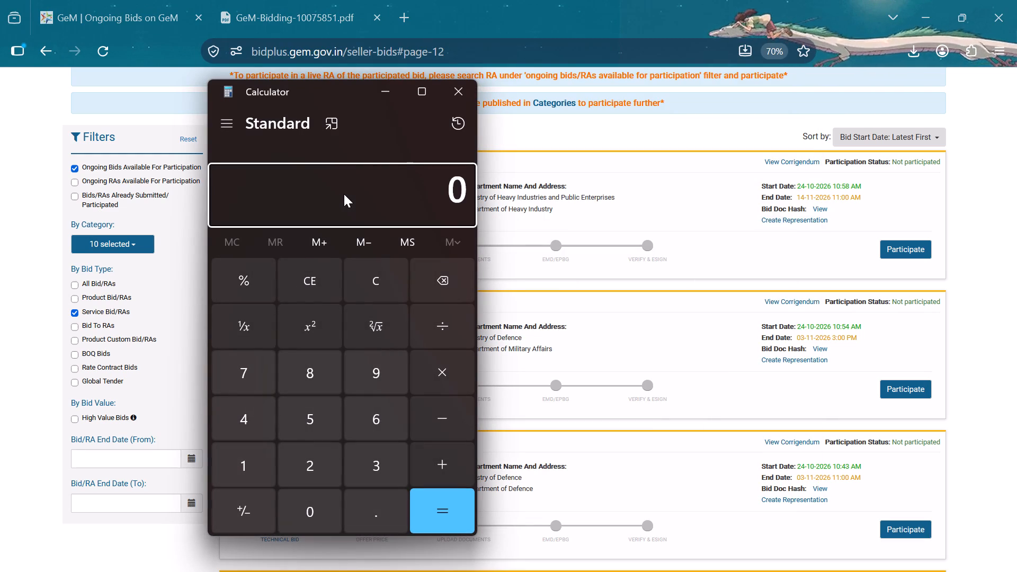
key("alt+Tab")
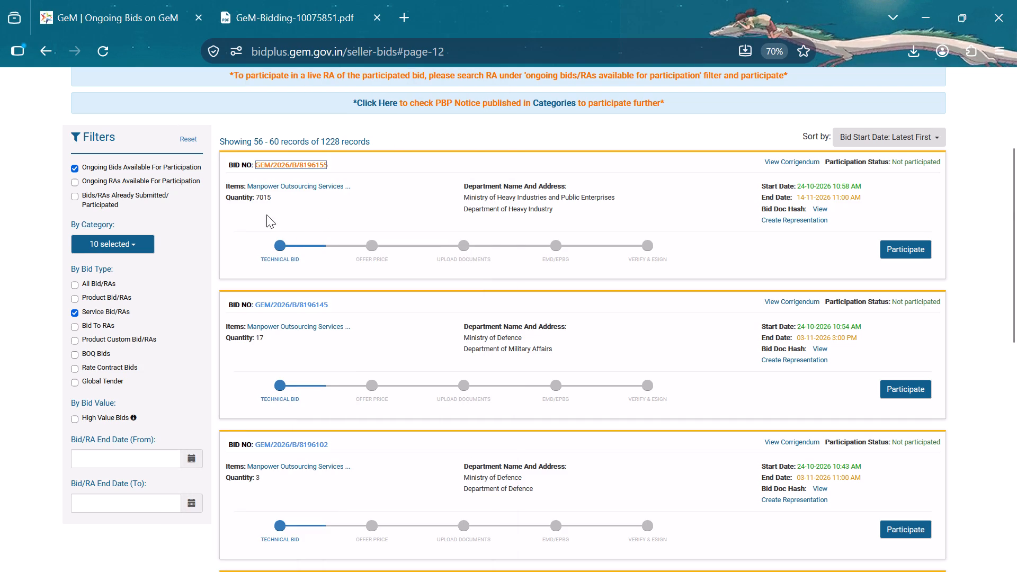
double_click(265, 205)
double_click(265, 200)
key("ctrl+c")
key("ctrl+c")
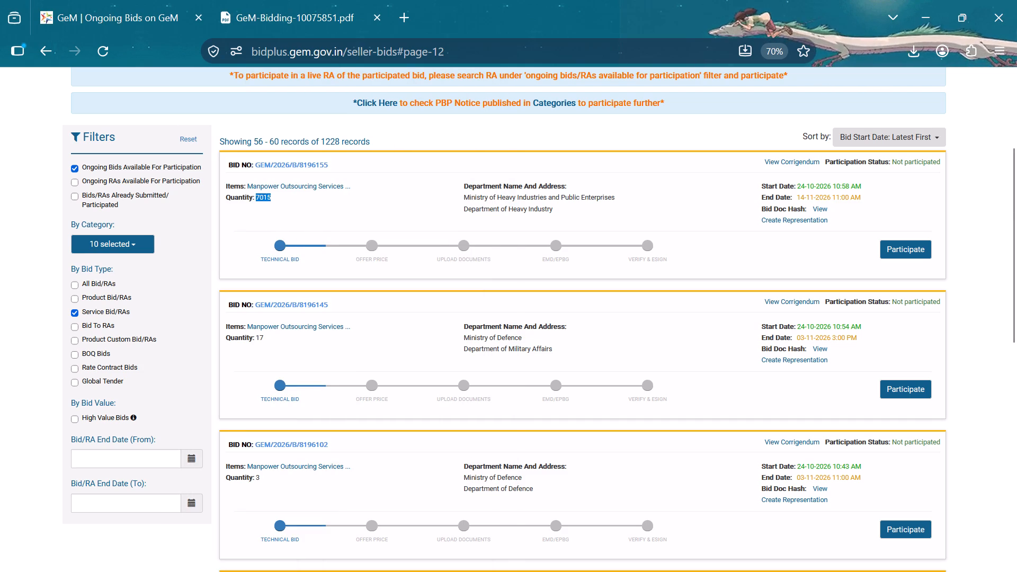
key("alt+Tab")
key("ctrl+v")
key("slash")
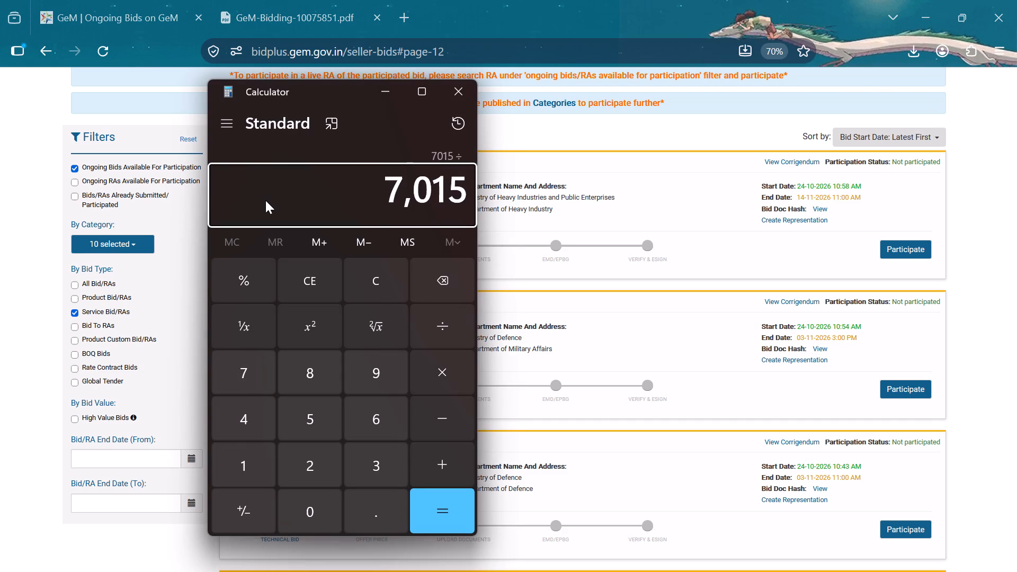
type("312")
key("Return")
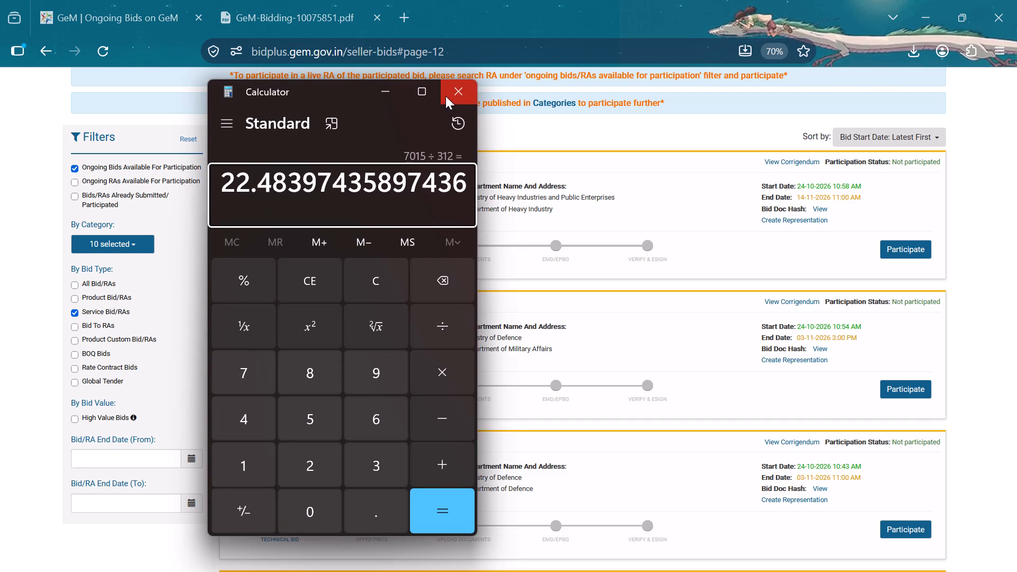
left_click(445, 96)
Find the consignee address in the bid document, search the web for postal code 560013, and return to the document.
left_click(347, 1)
scroll(450, 237, "down", 9)
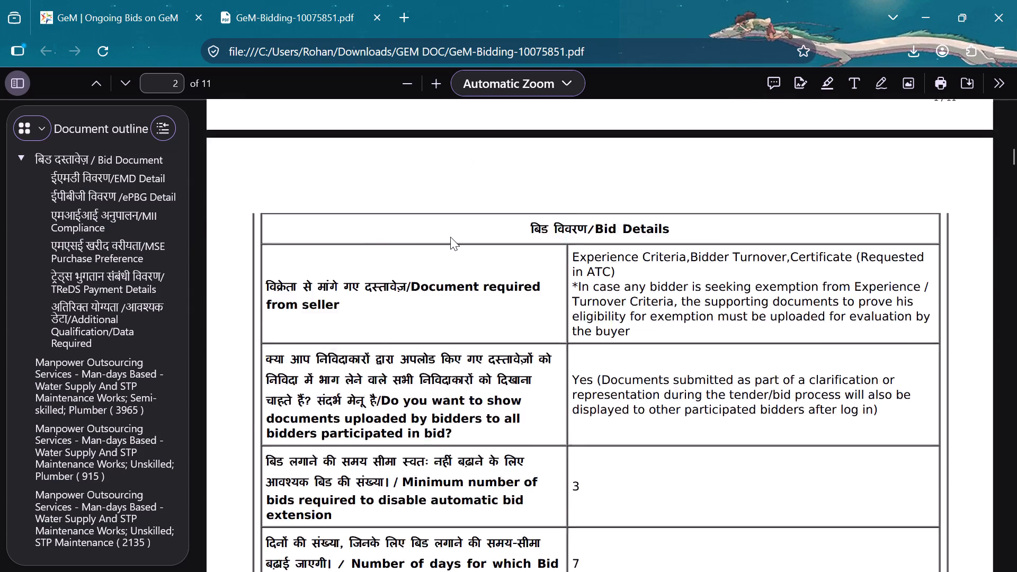
scroll(450, 237, "down", 20)
scroll(450, 237, "down", 17)
scroll(450, 237, "up", 1)
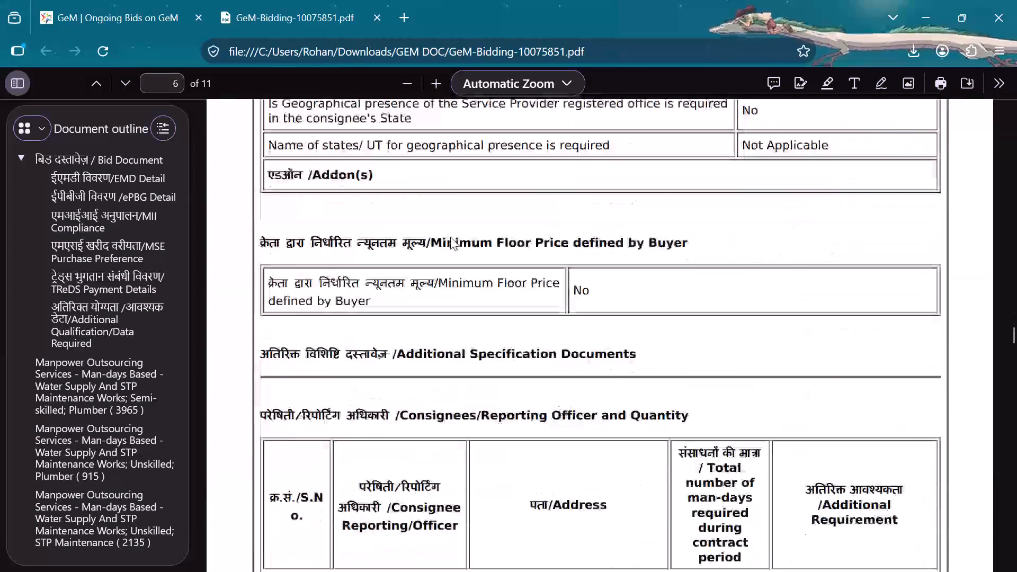
scroll(450, 237, "up", 1)
scroll(450, 237, "down", 6)
right_click(450, 237)
double_click(502, 266)
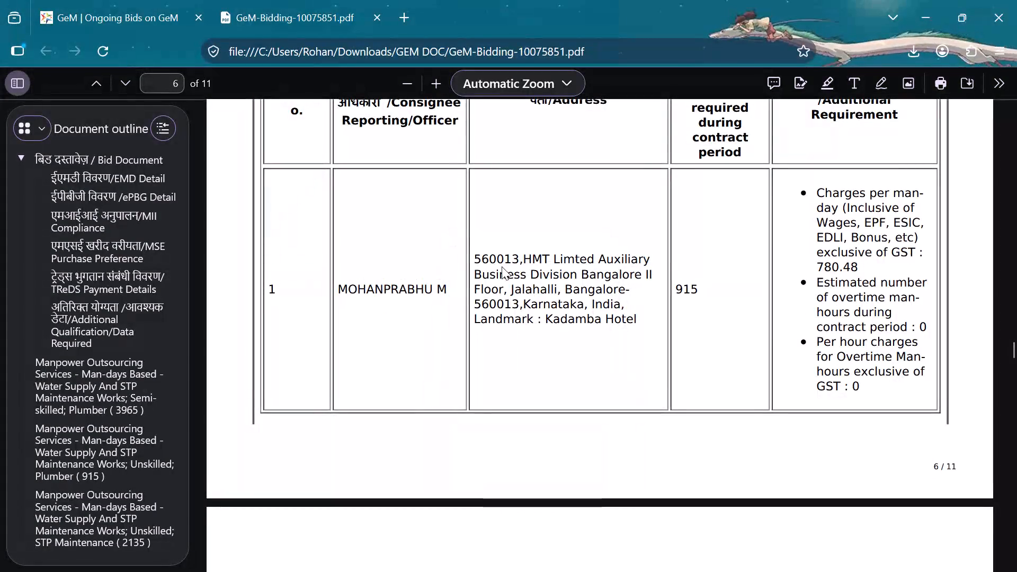
double_click(502, 263)
right_click(502, 263)
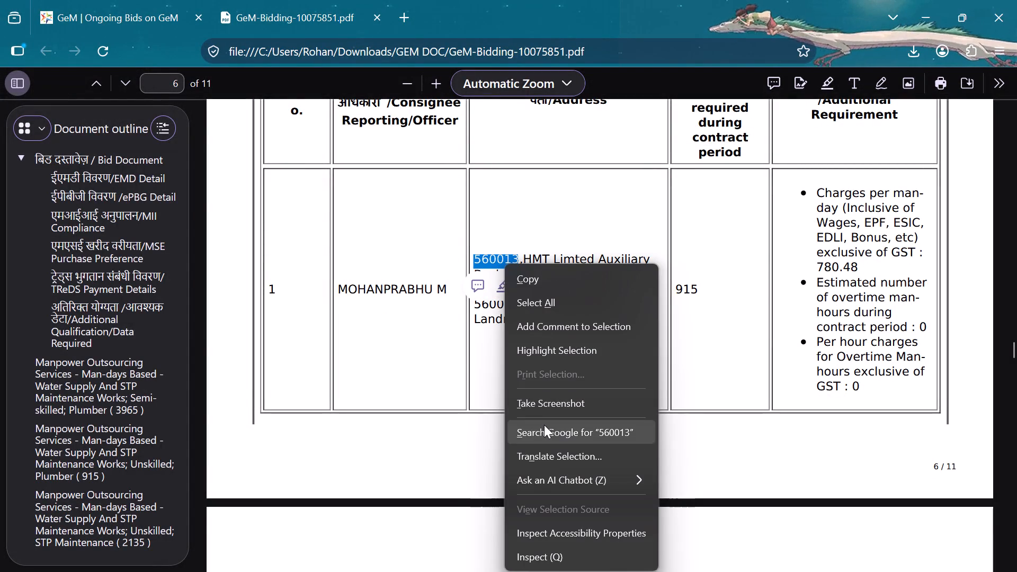
left_click(544, 425)
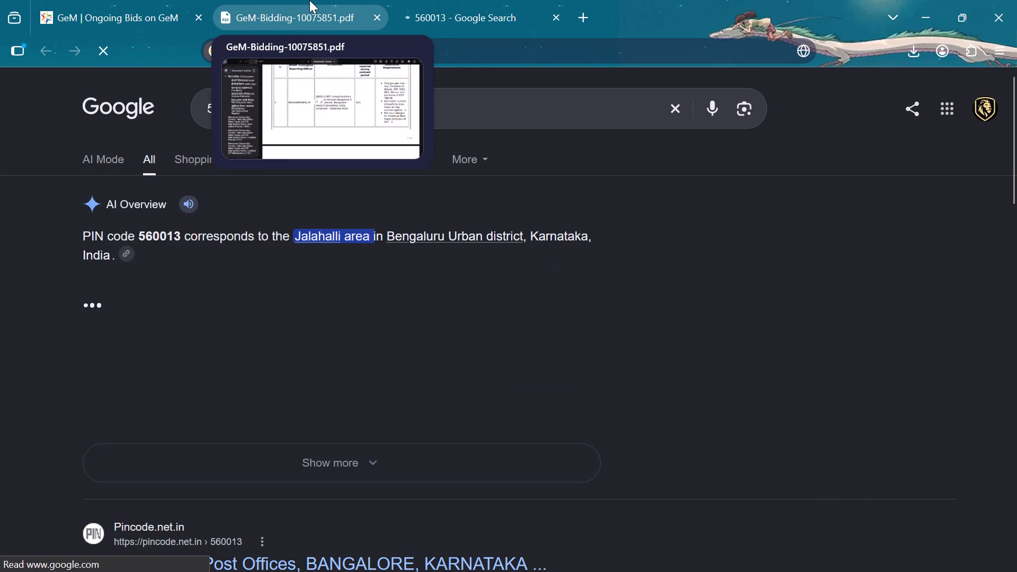
left_click(309, 0)
Start another HHSPL GEM Tender form response with GEM Id GEM/2026/B/8196155, copied from the bid document, and Bid Type M.
key("ctrl+Up")
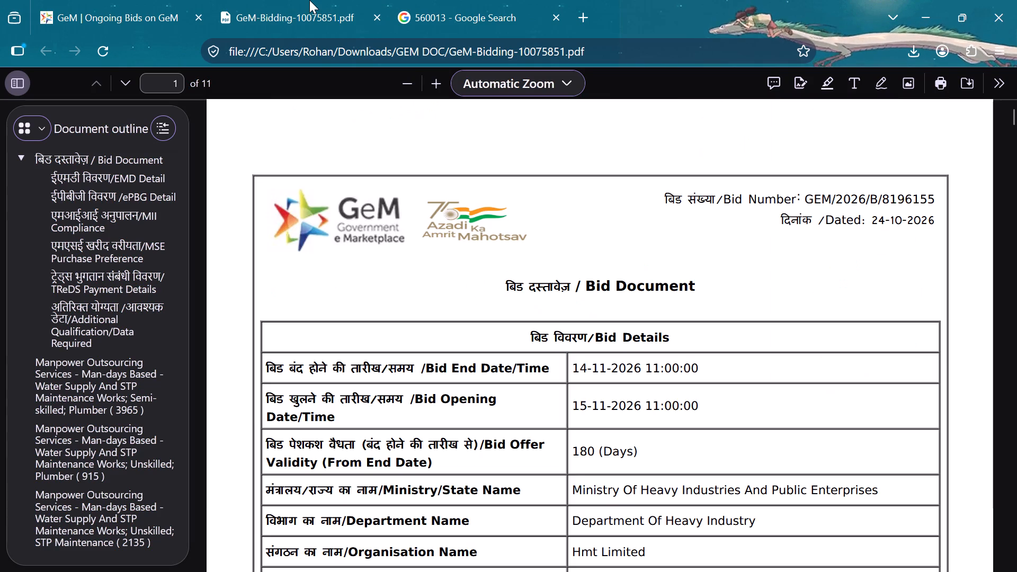
double_click(813, 198)
key("ctrl+shift+Right")
key("ctrl+shift+Right")
key("ctrl+shift+Right")
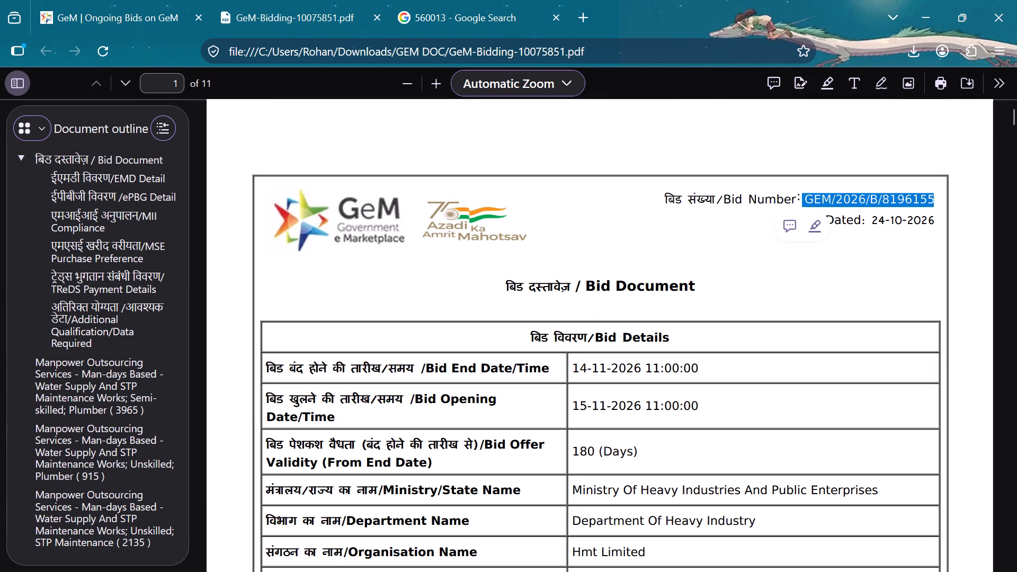
key("ctrl+c")
scroll(719, 414, "down", 11)
key("alt+Tab")
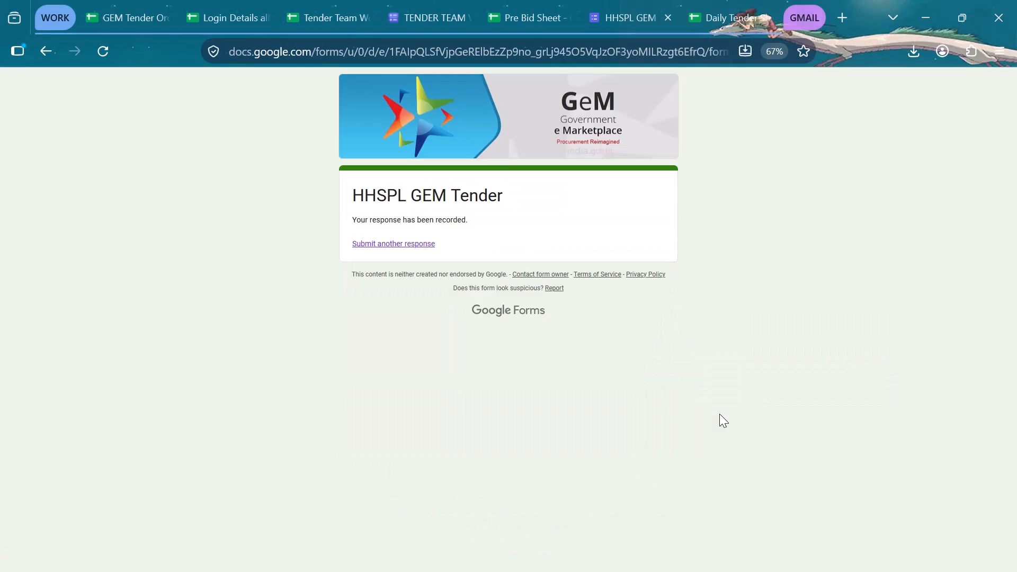
left_click(397, 243)
key("alt+Tab")
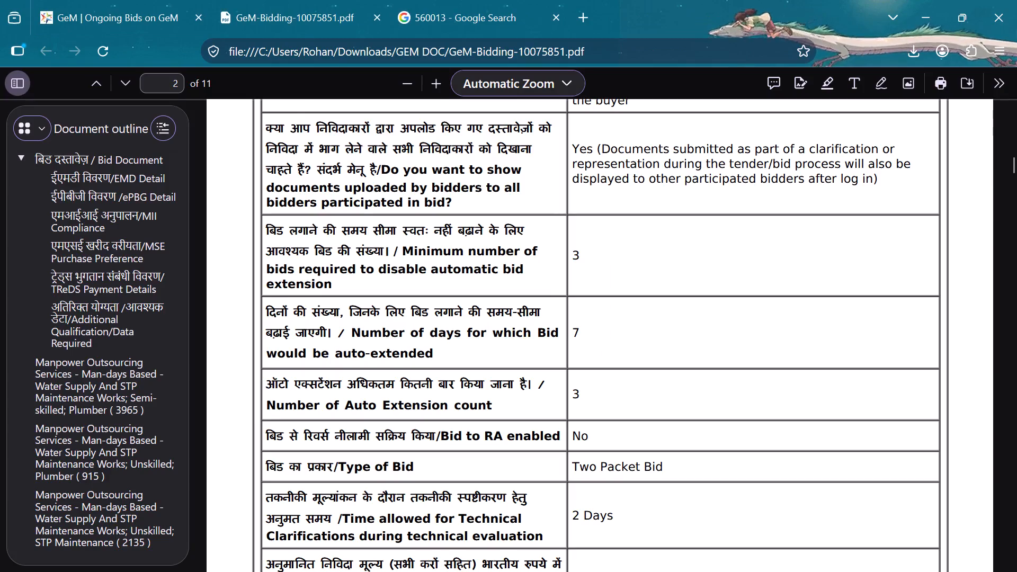
key("alt+Tab")
left_click(385, 321, "ctrl")
key("ctrl+v")
key("Tab")
key("m")
key("Tab")
Set the form's State to KA and fill City with BANGALORE, copied from the postal code search results.
key("alt+Tab")
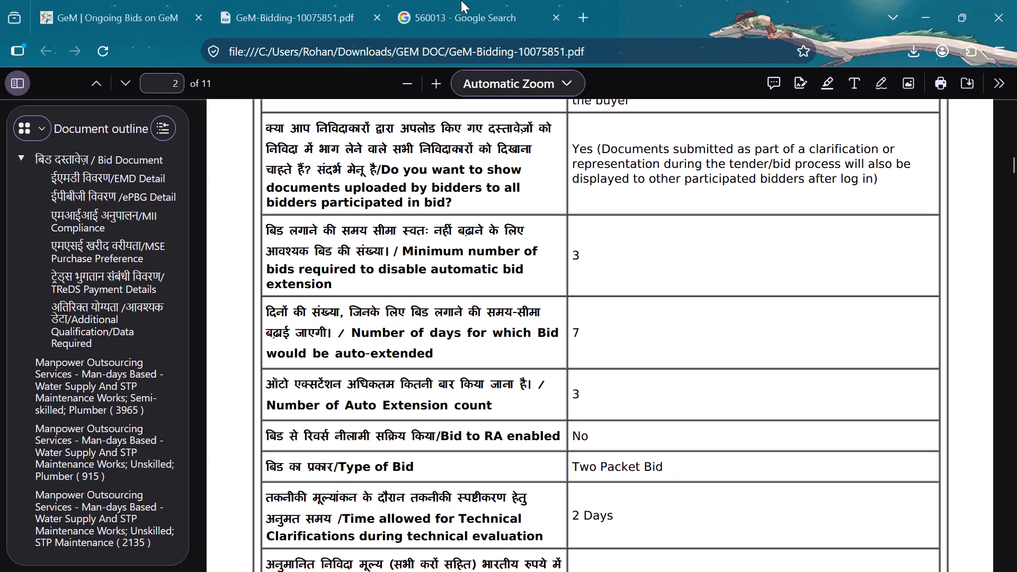
left_click(487, 0)
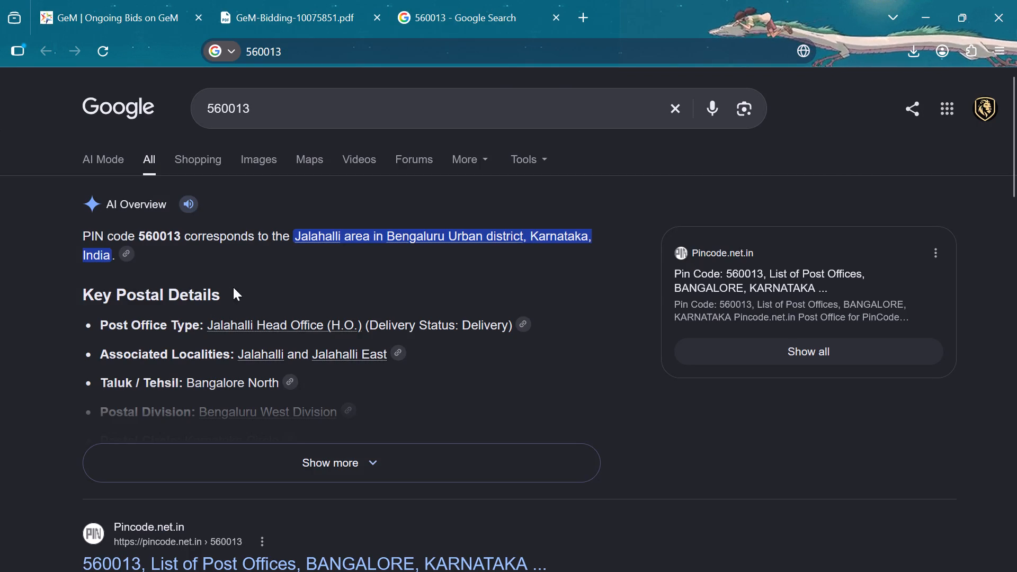
scroll(263, 344, "down", 2)
double_click(189, 320)
key("ctrl+c")
key("alt+Tab")
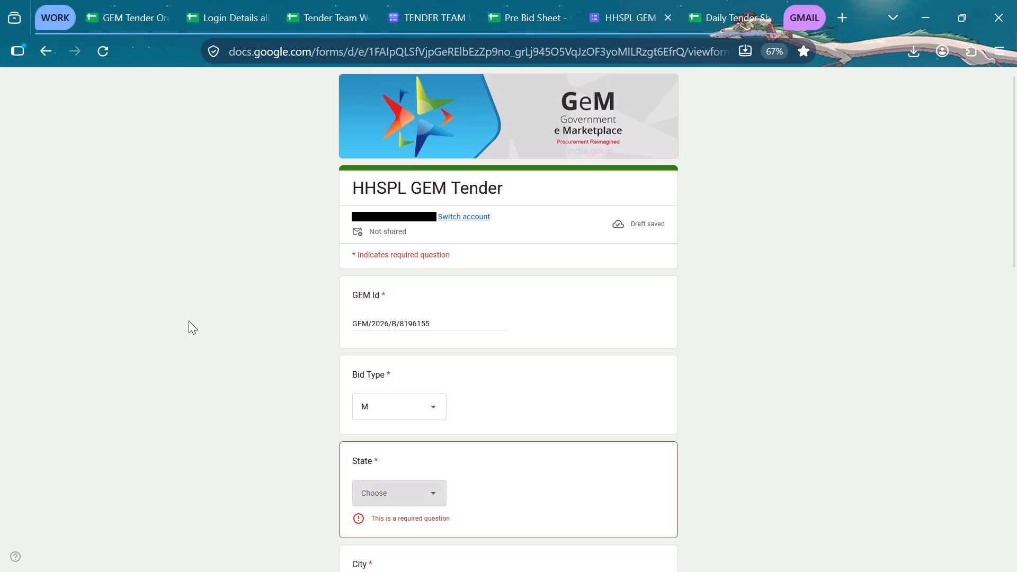
key("k")
key("Tab")
key("ctrl+v")
Set both Pasara and Pre Bid Meeting to N in the form.
key("Tab")
key("n")
key("Tab")
key("n")
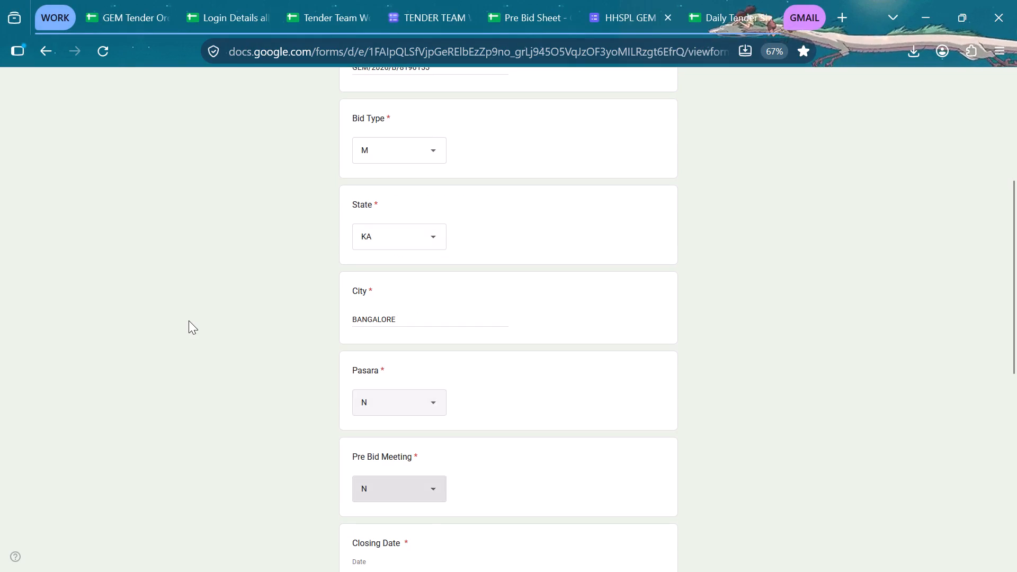
Check the bid's end date in the GeM listing and enter 14-11-2026 as the form's Closing Date.
key("alt+Tab")
left_click(104, 0)
key("alt+Tab")
key("Tab")
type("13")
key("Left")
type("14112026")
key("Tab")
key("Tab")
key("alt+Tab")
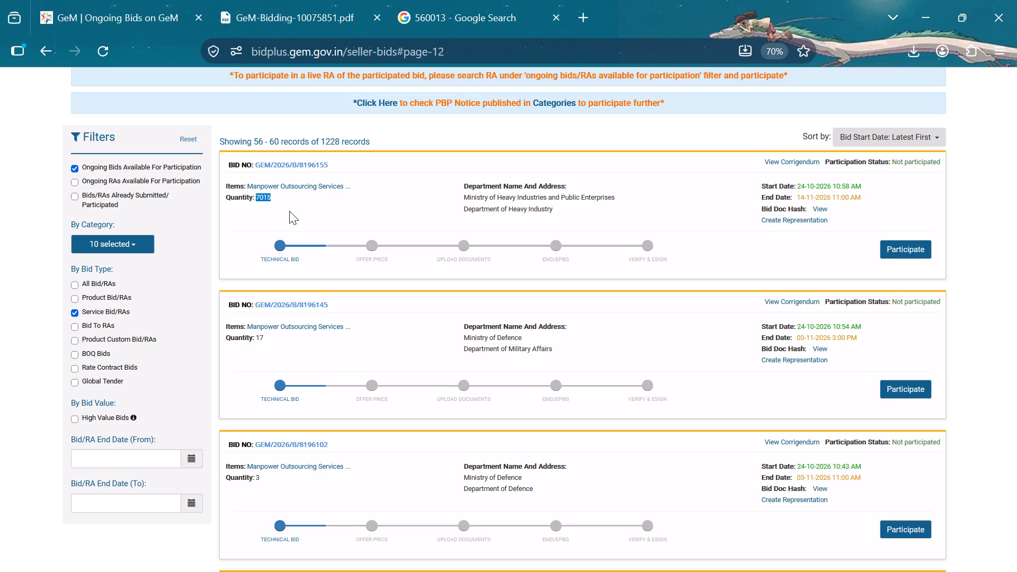
Enter 7015 as the form's Quantity and submit the response for bid GEM/2026/B/8196155.
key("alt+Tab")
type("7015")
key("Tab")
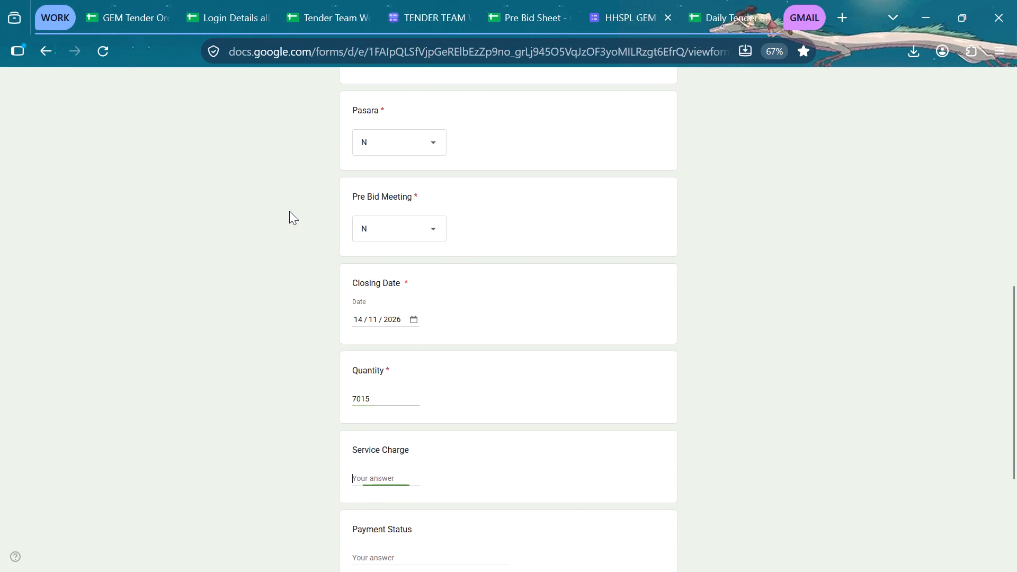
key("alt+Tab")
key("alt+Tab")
scroll(398, 316, "down", 3)
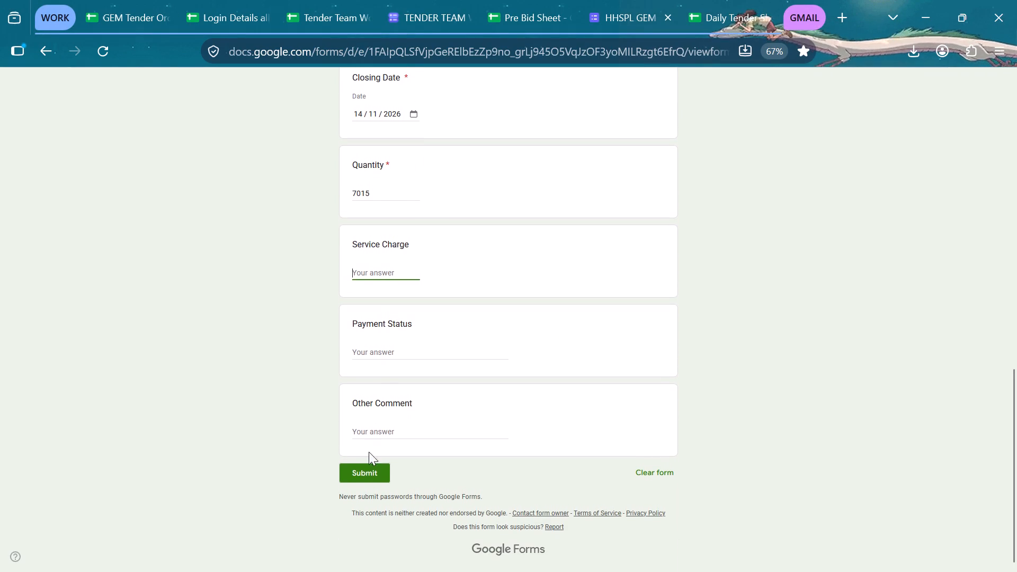
left_click(366, 469)
Close the logged bid's document and the postal code search in the GeM browser window.
key("alt+Tab")
left_click(319, 0)
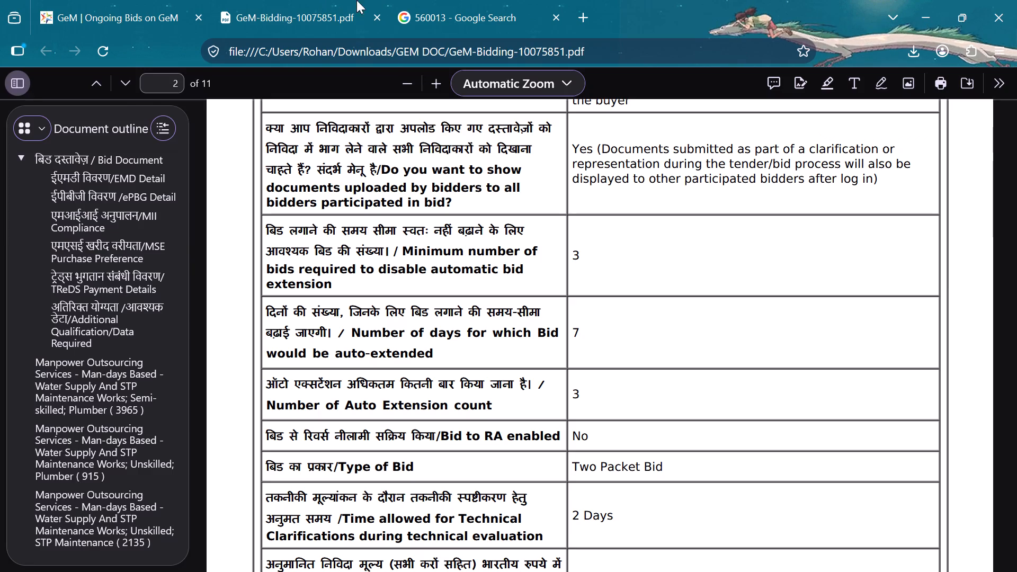
left_click(392, 0)
left_click(371, 0)
left_click(393, 17)
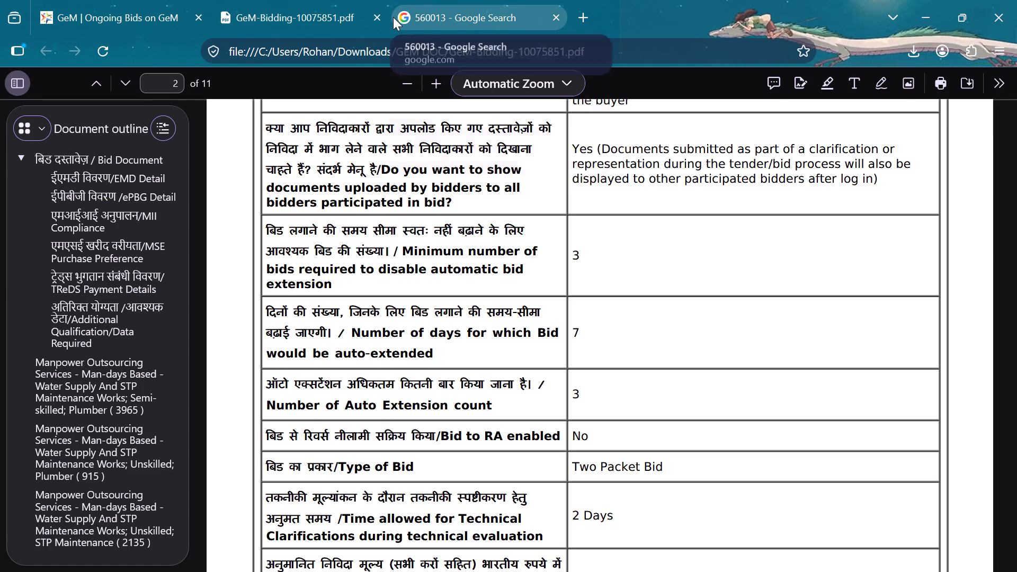
left_click(393, 17)
left_click(387, 16)
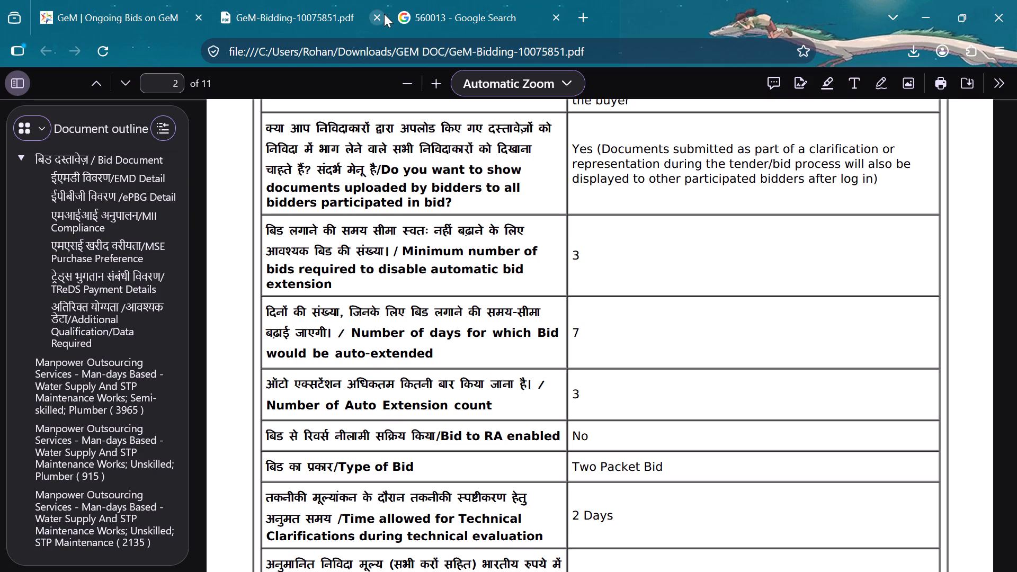
left_click(384, 14)
left_click(384, 14)
Go to page 11 of the GeM bid listing and look through its bids.
scroll(406, 190, "down", 7)
left_click(324, 321)
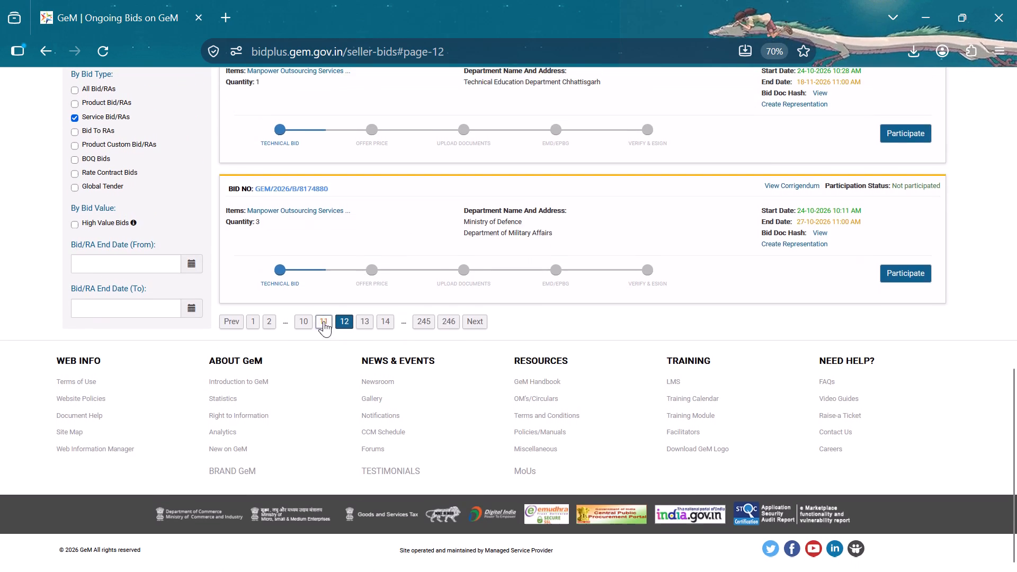
scroll(324, 321, "down", 1)
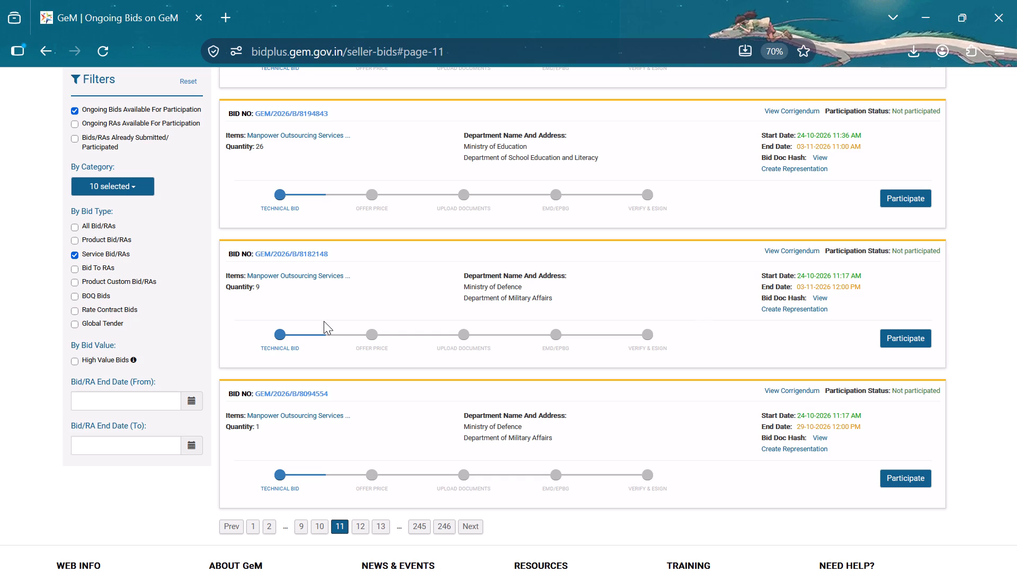
scroll(325, 325, "up", 1)
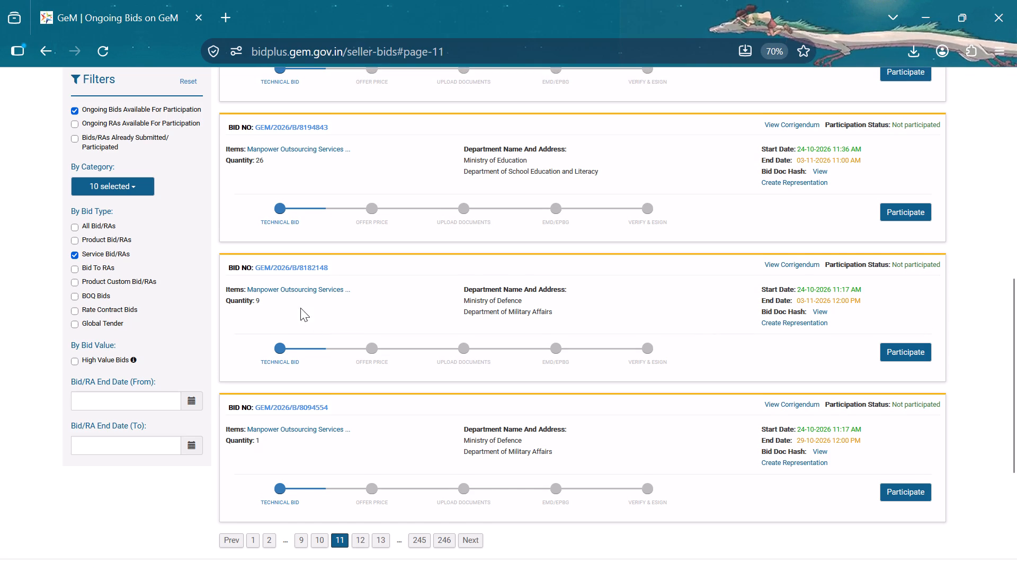
Download bid document GEM/2026/B/8182148, examine its details and scope of work attachment, and close it.
left_click(293, 269)
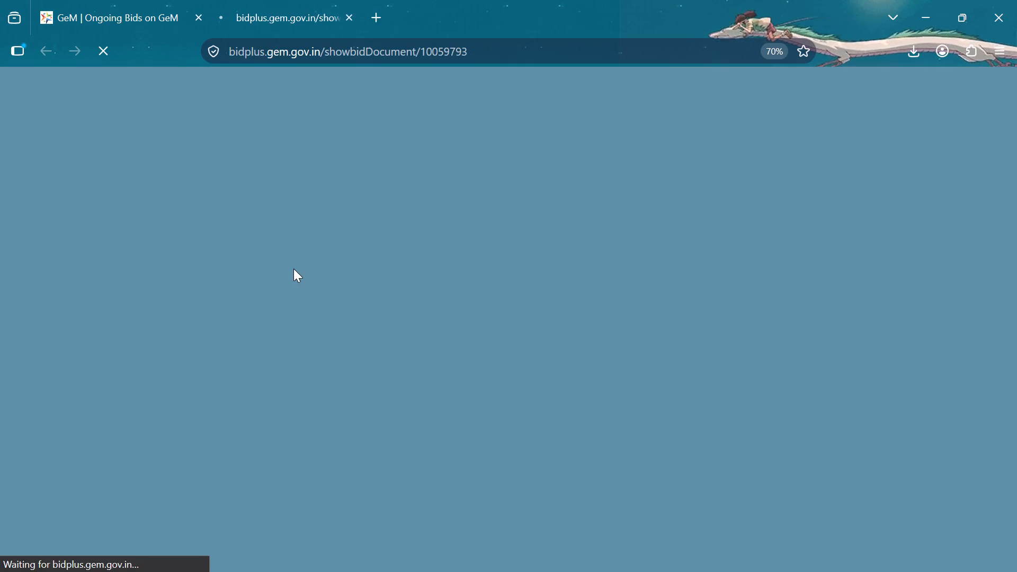
left_click(407, 330)
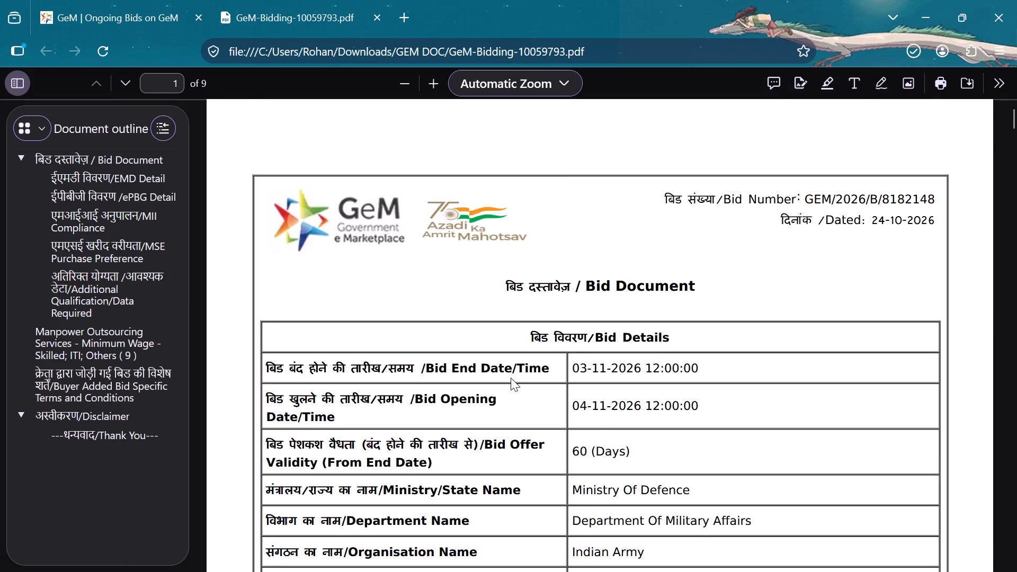
scroll(511, 378, "down", 17)
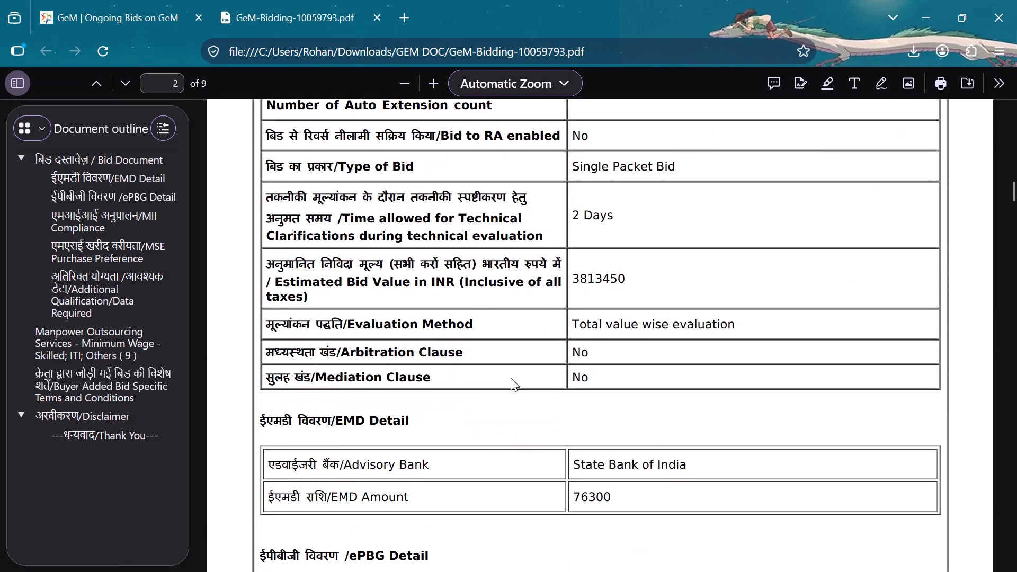
scroll(511, 378, "down", 18)
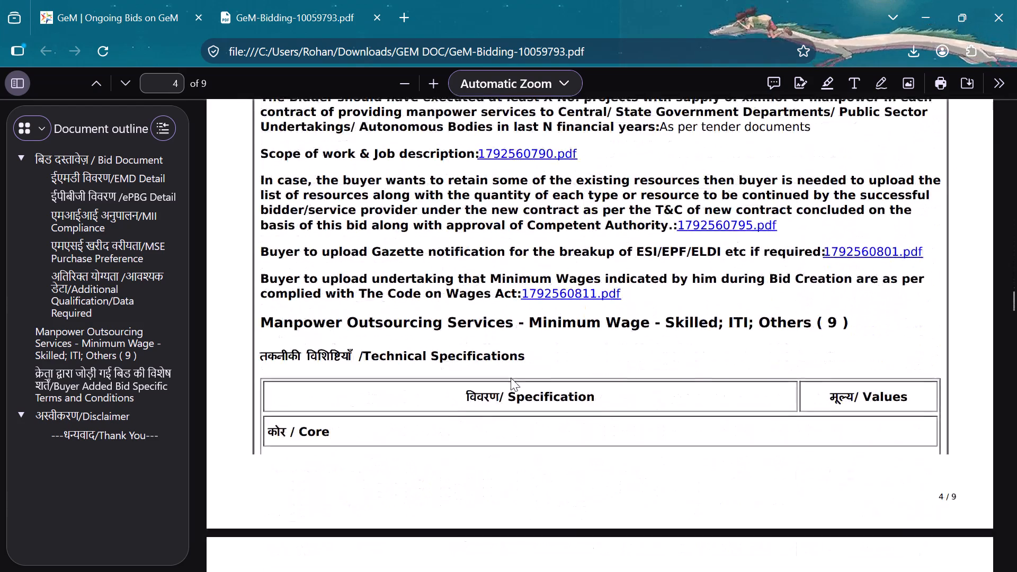
left_click(503, 154)
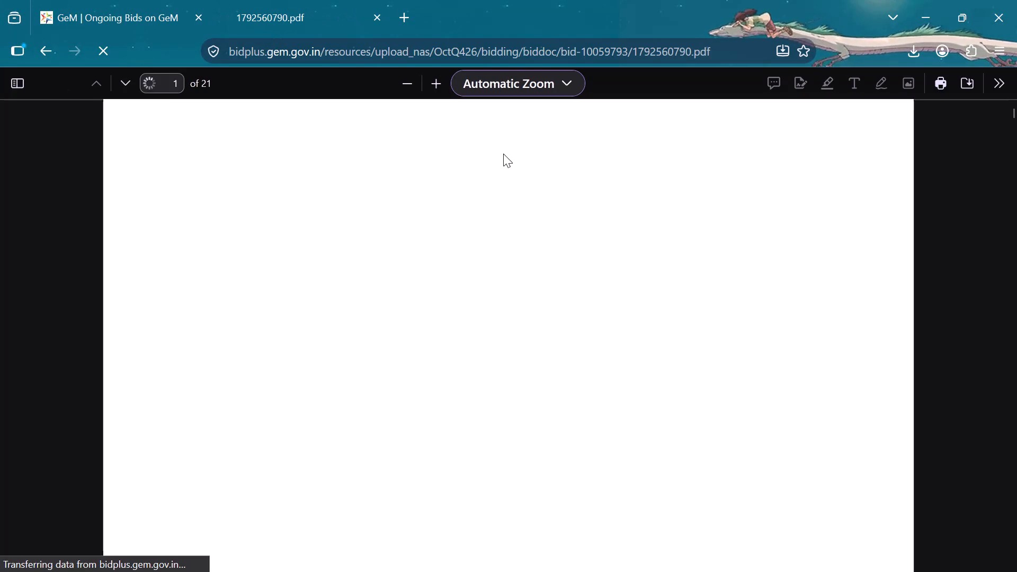
left_click(376, 17)
Download and open the Ministry of Education bid document GEM/2026/B/8194843 from the listing.
scroll(368, 188, "up", 1)
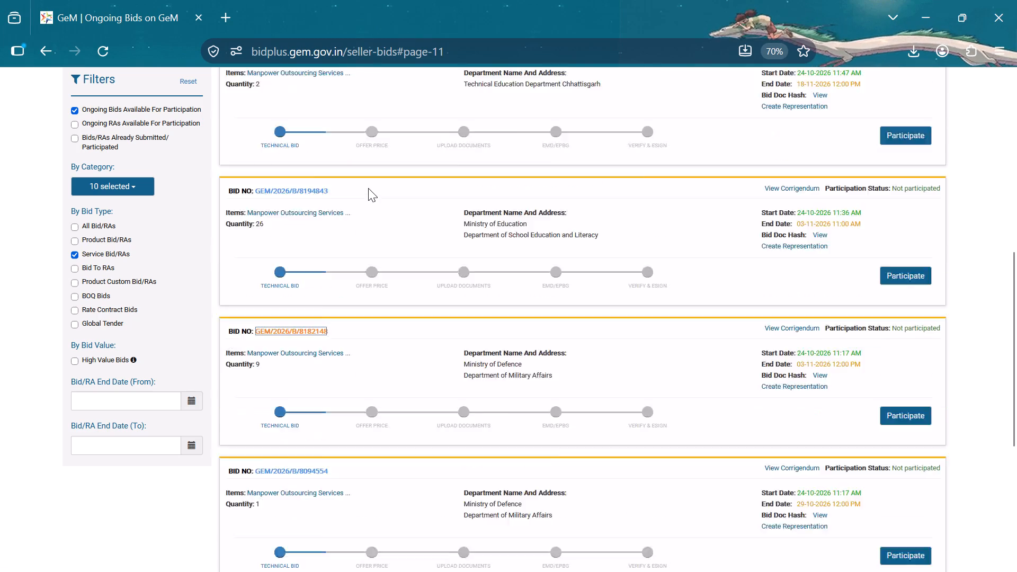
scroll(368, 188, "up", 1)
scroll(349, 273, "up", 1)
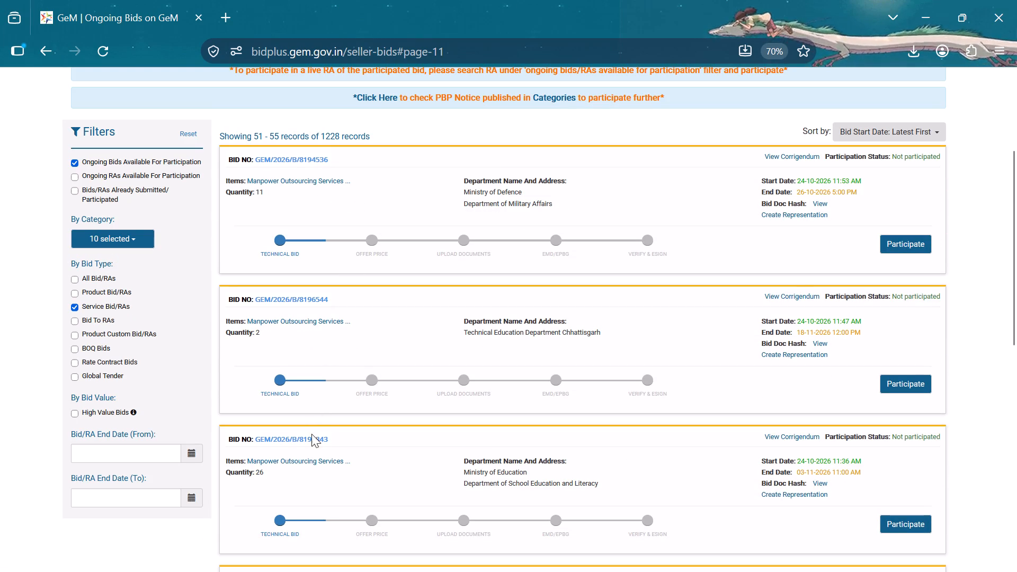
left_click(312, 435)
left_click(486, 311)
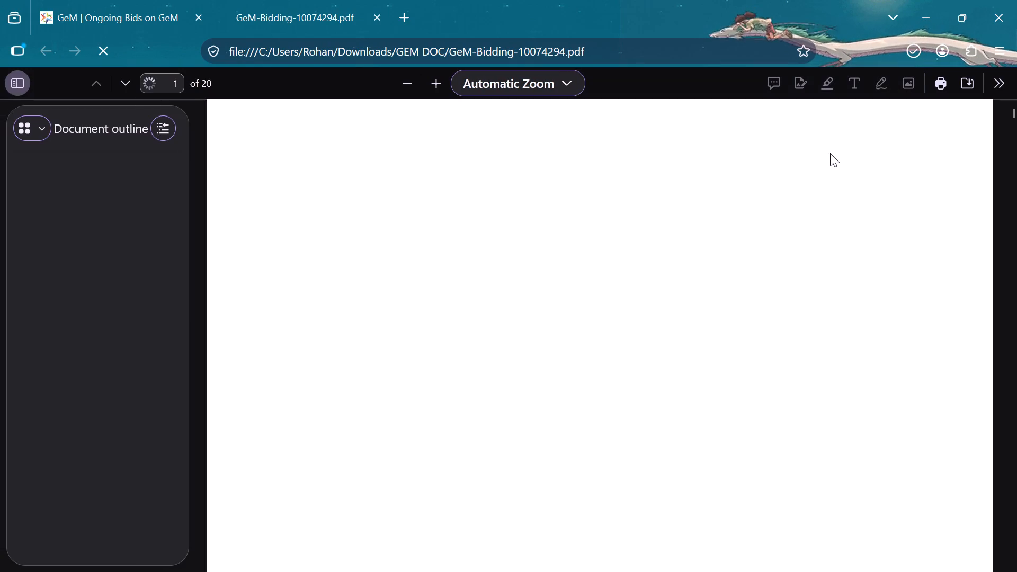
Start another HHSPL GEM Tender form response with GEM Id GEM/2026/B/8194843, copied from the bid document, and Bid Type M.
double_click(814, 198)
key("ctrl+shift+Right")
key("ctrl+shift+Right")
key("ctrl+shift+Right")
key("ctrl+c")
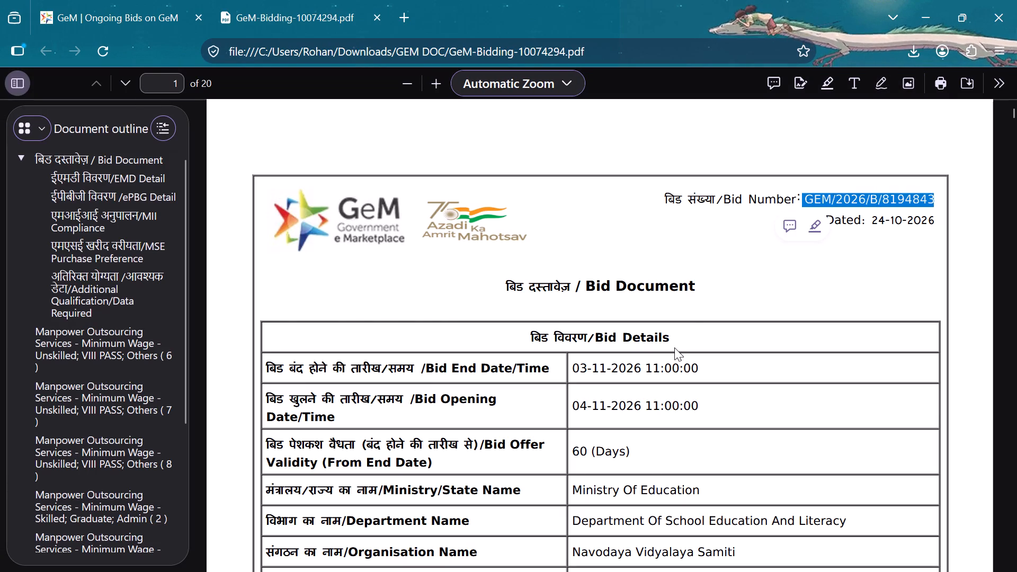
scroll(674, 347, "down", 12)
key("alt+Tab")
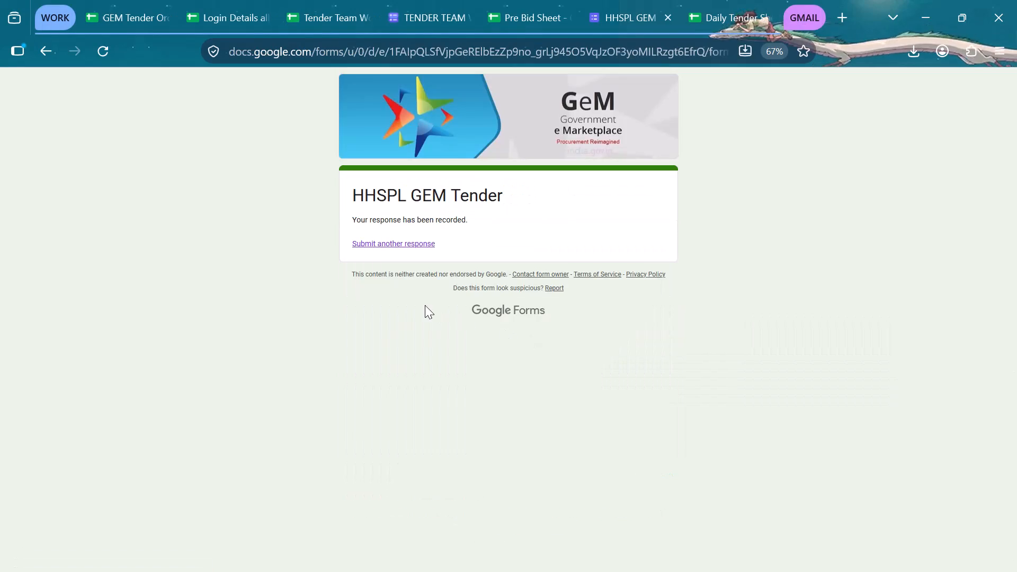
left_click(380, 242)
key("alt+Tab")
key("alt+Tab")
left_click(365, 325, "ctrl")
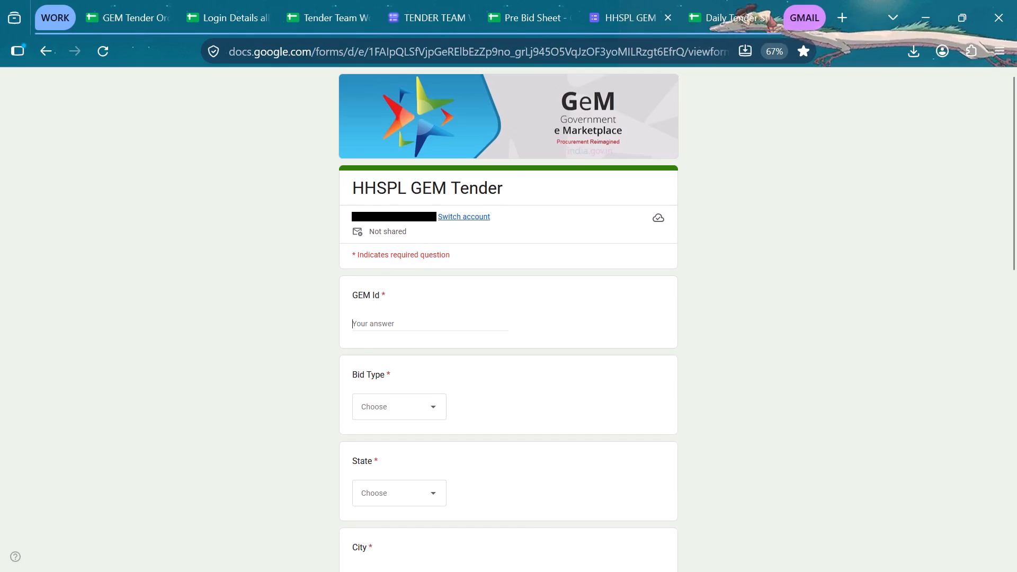
key("ctrl+v")
key("Tab")
key("m")
Set the form's State to GJ and fill City with VALSAD, copied from the consignee address in the bid document.
key("alt+Tab")
scroll(365, 325, "down", 20)
scroll(365, 325, "down", 17)
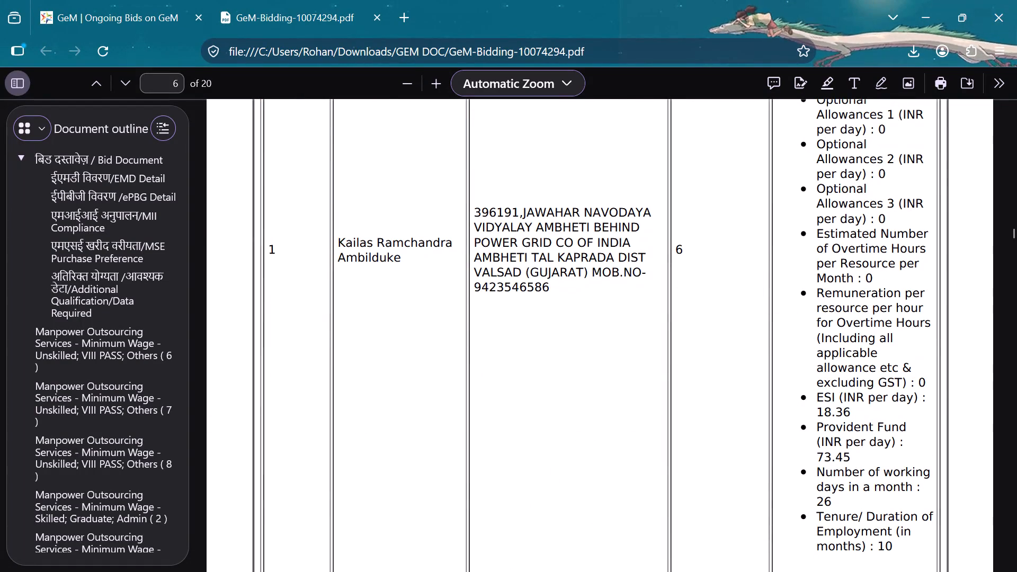
double_click(484, 270)
key("ctrl+c")
key("alt+Tab")
key("Tab")
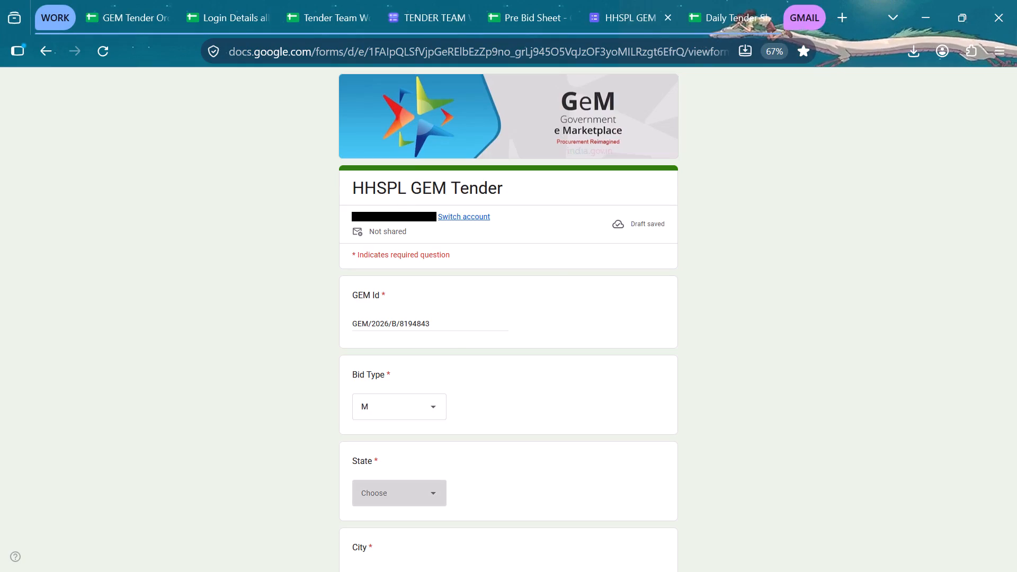
type("gj")
key("Tab")
key("ctrl+v")
Set both Pasara and Pre Bid Meeting to N in the form.
key("Tab")
key("n")
key("Tab")
key("n")
Check the bid's end date in the GeM listing and enter 03-11-2026 as the form's Closing Date.
key("alt+Tab")
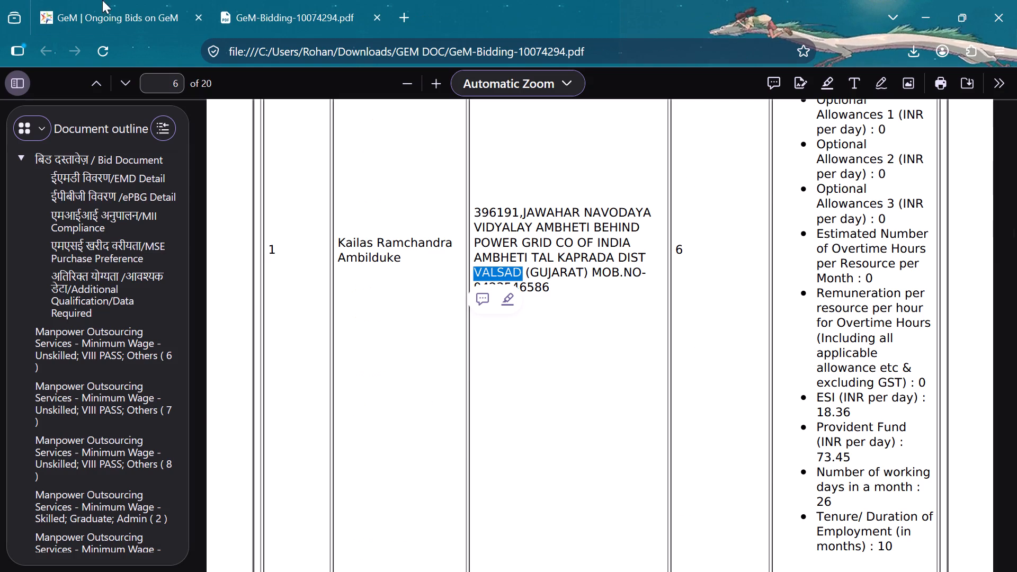
left_click(89, 0)
key("alt+Tab")
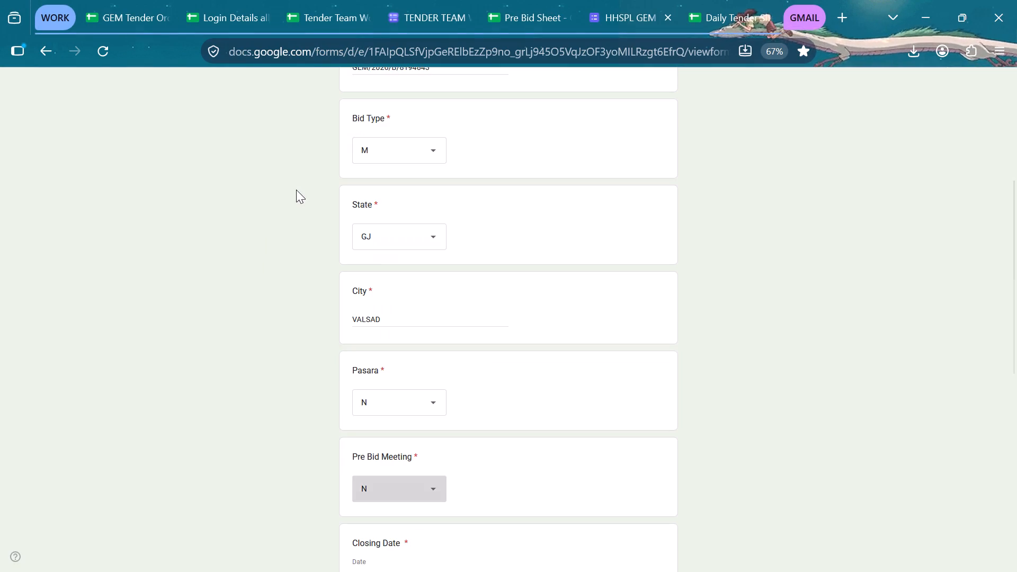
key("Tab")
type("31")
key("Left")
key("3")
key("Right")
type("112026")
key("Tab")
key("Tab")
Check the bid's quantity in the GeM listing, enter 26 as the form's Quantity and submit the response.
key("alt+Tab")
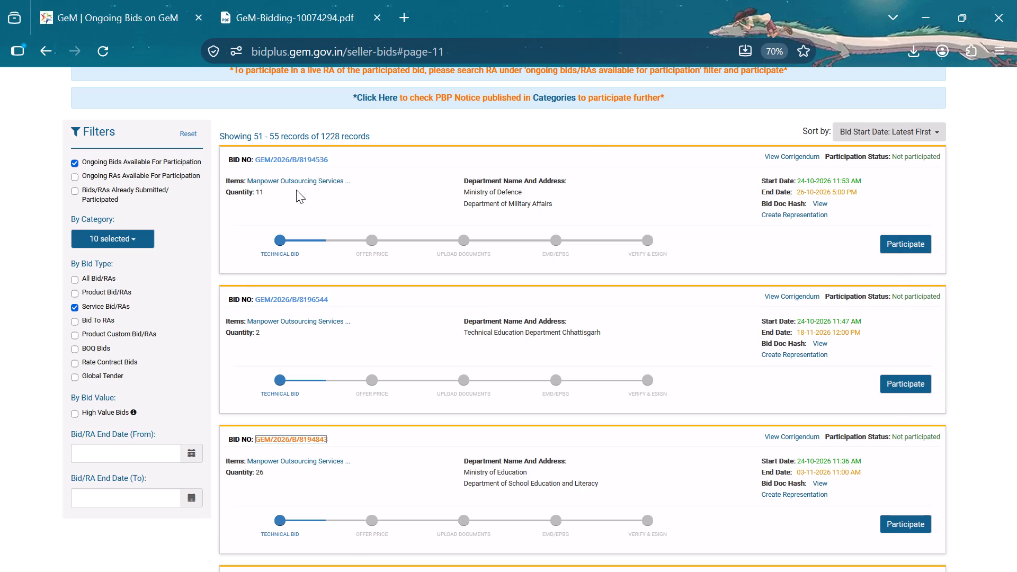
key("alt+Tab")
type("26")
scroll(296, 190, "down", 7)
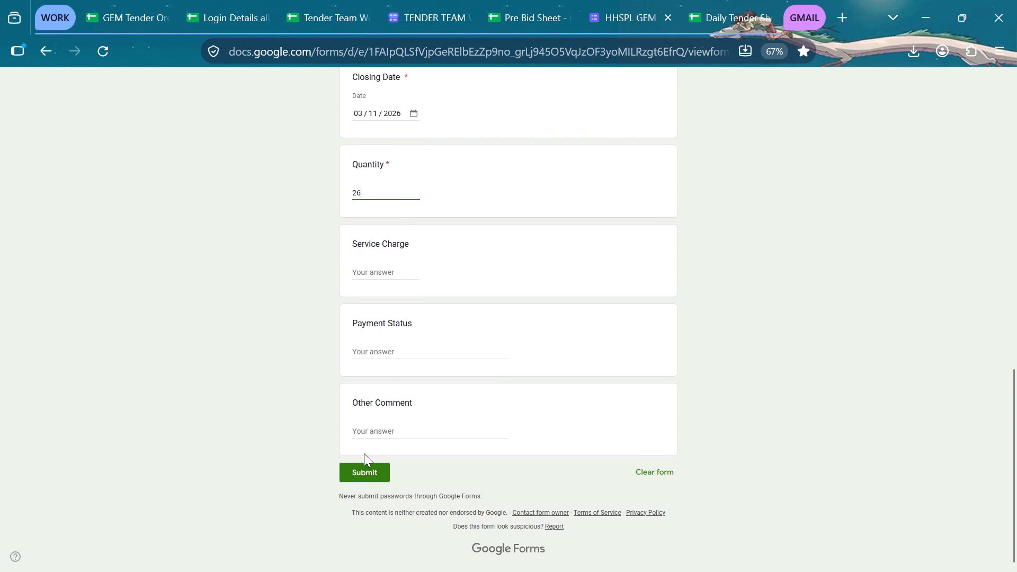
left_click(360, 464)
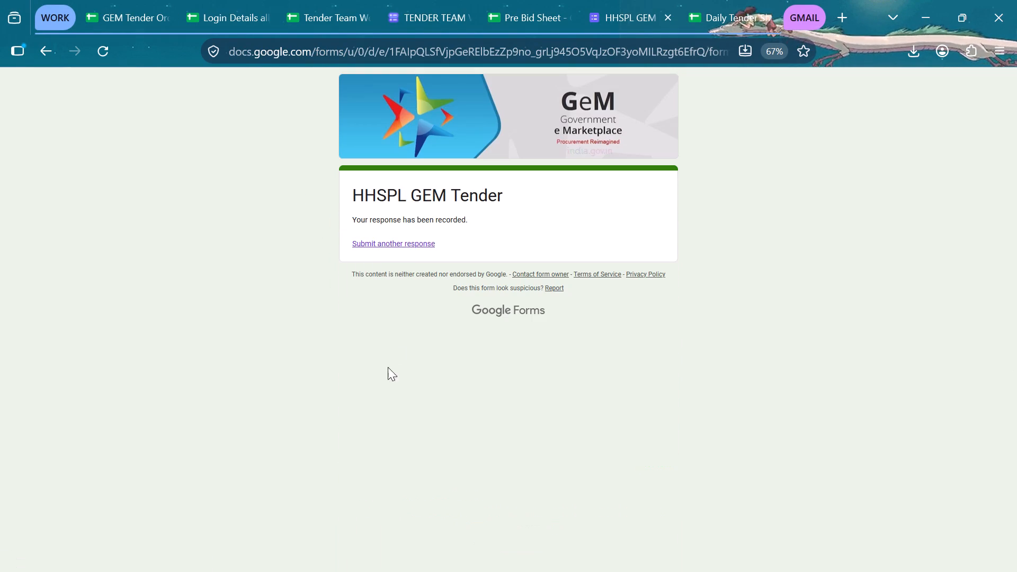
Open another blank HHSPL GEM Tender form response.
left_click(413, 241)
key("Tab")
Download bid document GEM/2026/B/8194536, examine its details and linked attachment, and close the open documents to return to the listing.
key("alt+Tab")
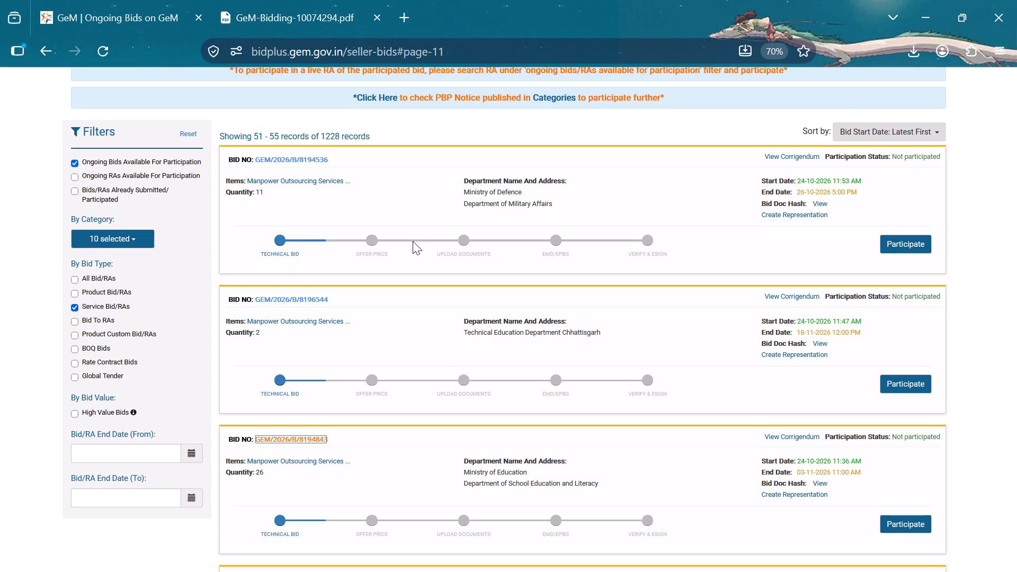
scroll(413, 241, "up", 1)
left_click(323, 174)
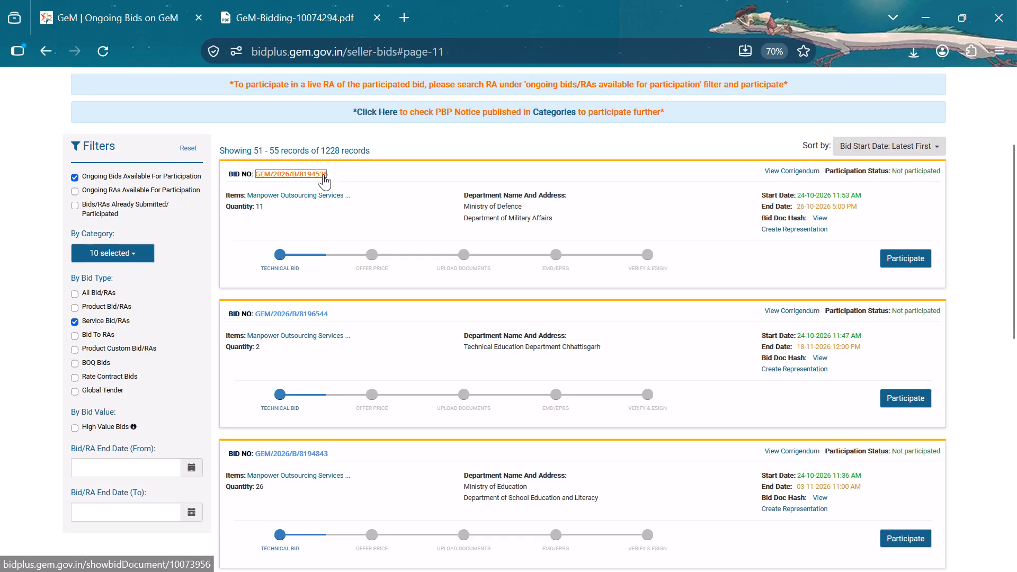
left_click(387, 310)
scroll(466, 364, "down", 1)
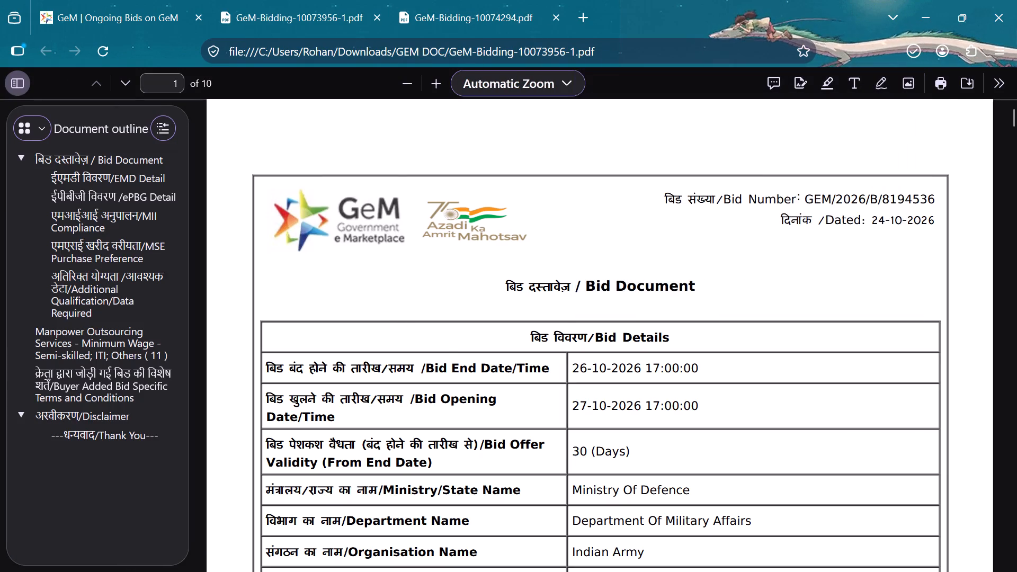
scroll(466, 364, "down", 20)
scroll(466, 364, "down", 4)
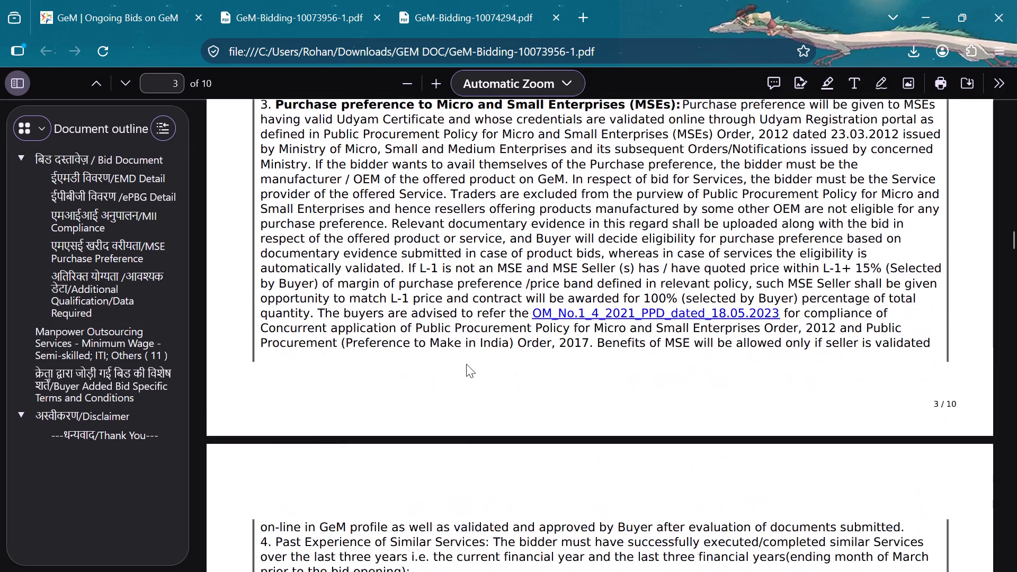
scroll(466, 364, "down", 5)
left_click(493, 386)
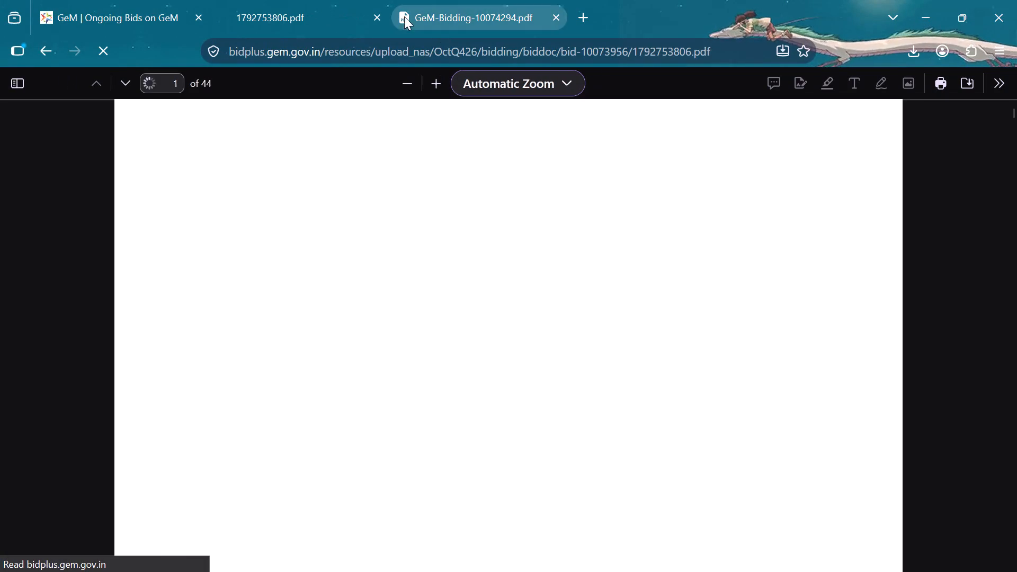
double_click(383, 16)
scroll(365, 223, "down", 6)
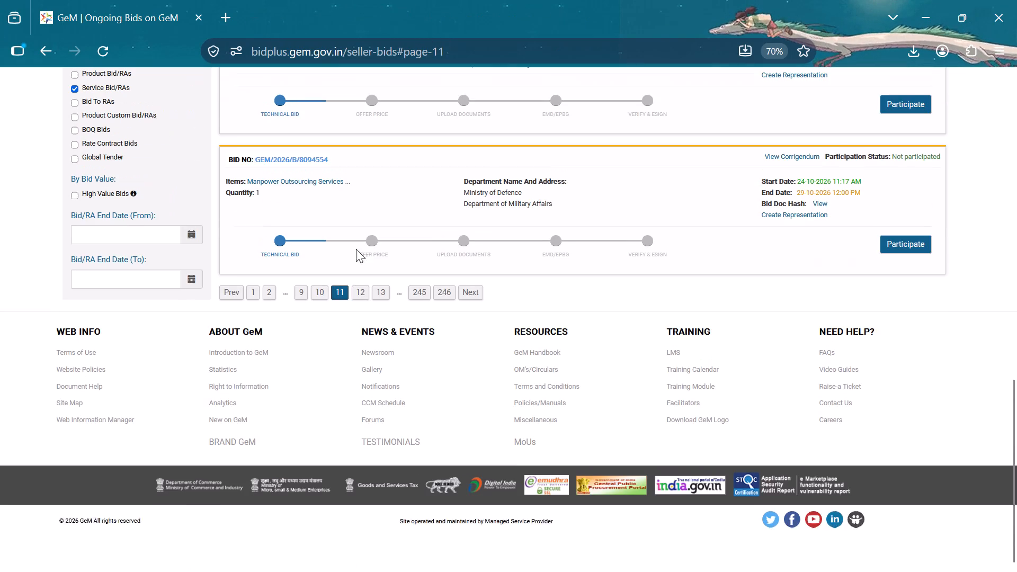
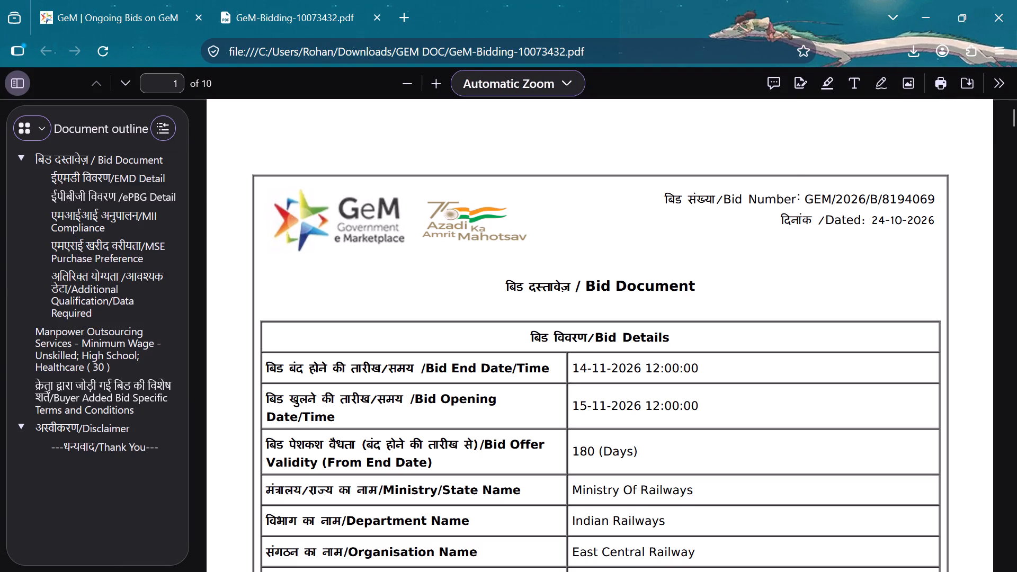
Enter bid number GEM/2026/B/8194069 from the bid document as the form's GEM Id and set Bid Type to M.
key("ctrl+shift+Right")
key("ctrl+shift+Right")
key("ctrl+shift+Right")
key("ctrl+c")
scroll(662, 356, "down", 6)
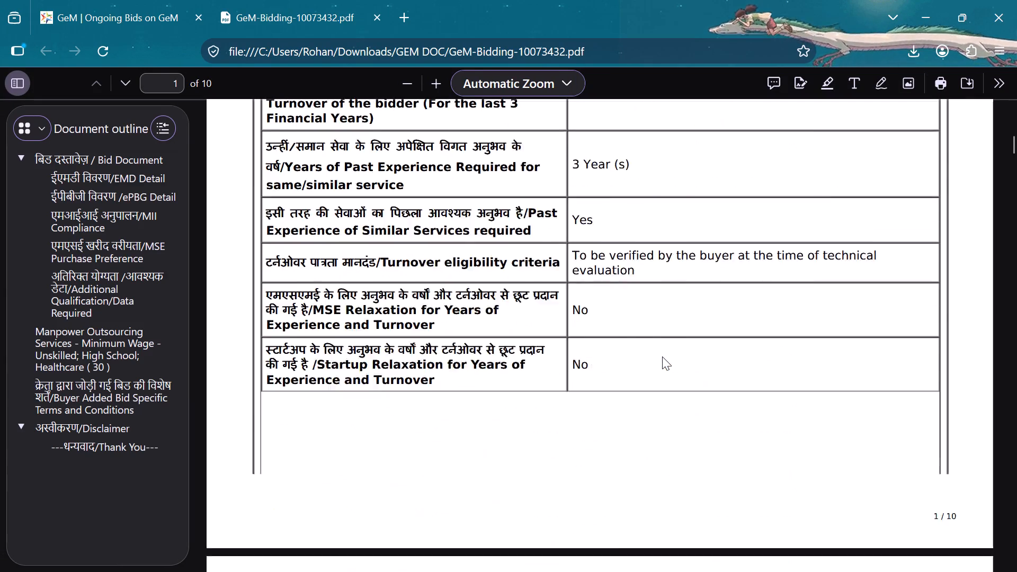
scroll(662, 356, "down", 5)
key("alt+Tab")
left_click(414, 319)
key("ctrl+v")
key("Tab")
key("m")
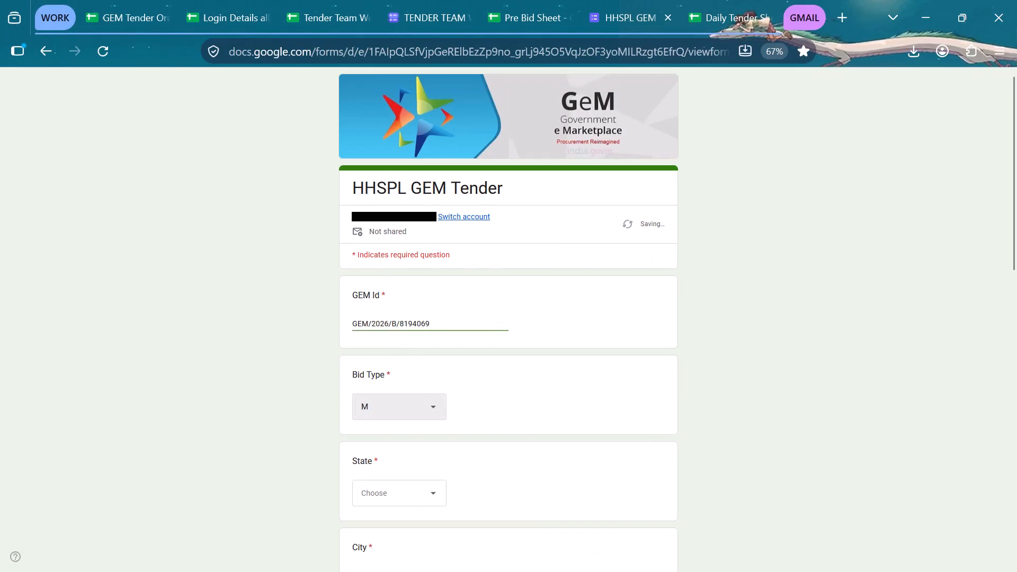
Check the consignee's address and pin code in bid document GEM/2026/B/8194069, then close the document.
key("alt+Tab")
scroll(414, 319, "down", 20)
scroll(414, 319, "down", 11)
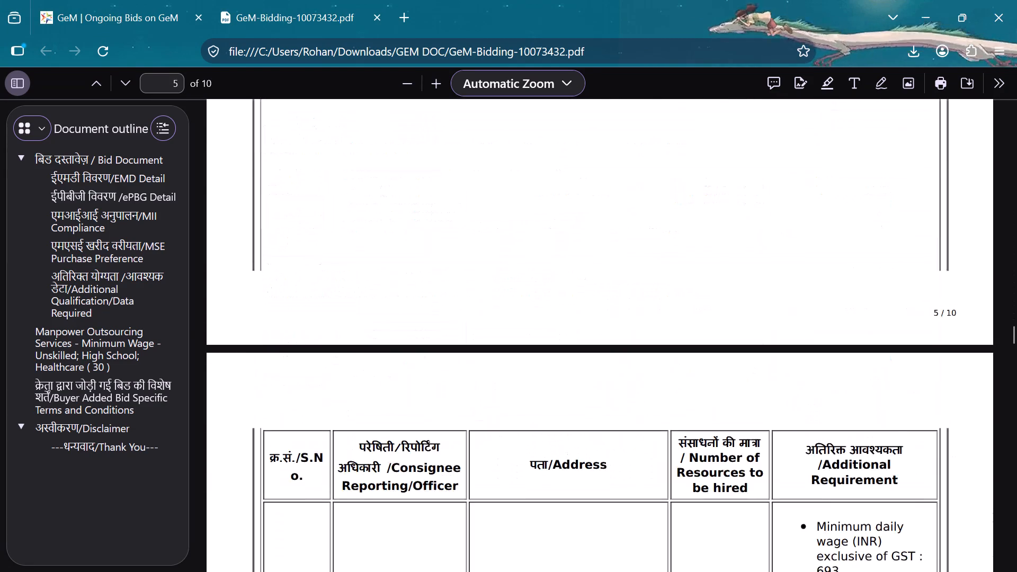
scroll(414, 319, "down", 3)
scroll(479, 403, "down", 2)
double_click(486, 281)
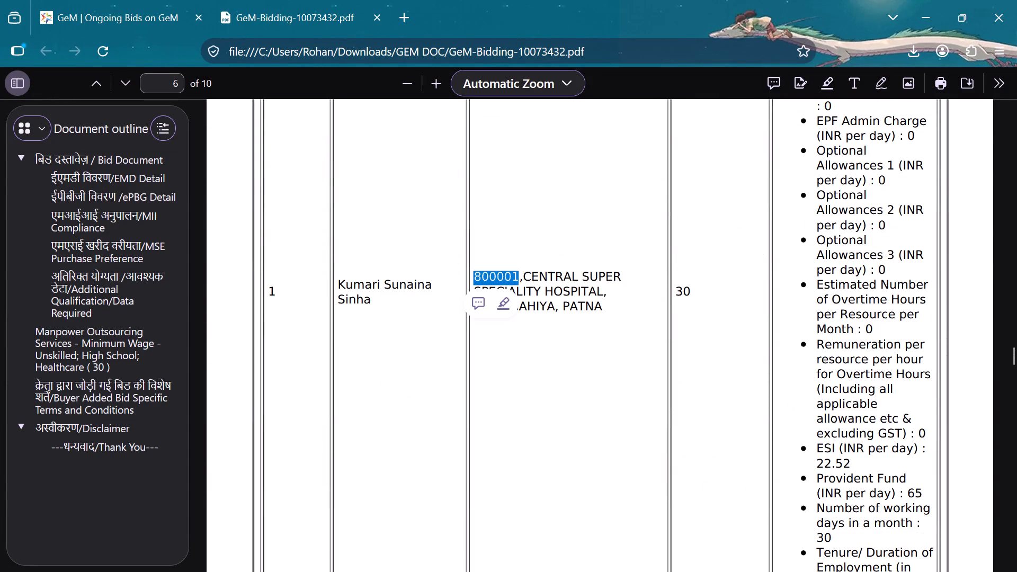
right_click(486, 281)
left_click(374, 17)
Download bid document GEM/2026/B/8060973 from the listing and copy its bid number.
scroll(336, 183, "up", 1)
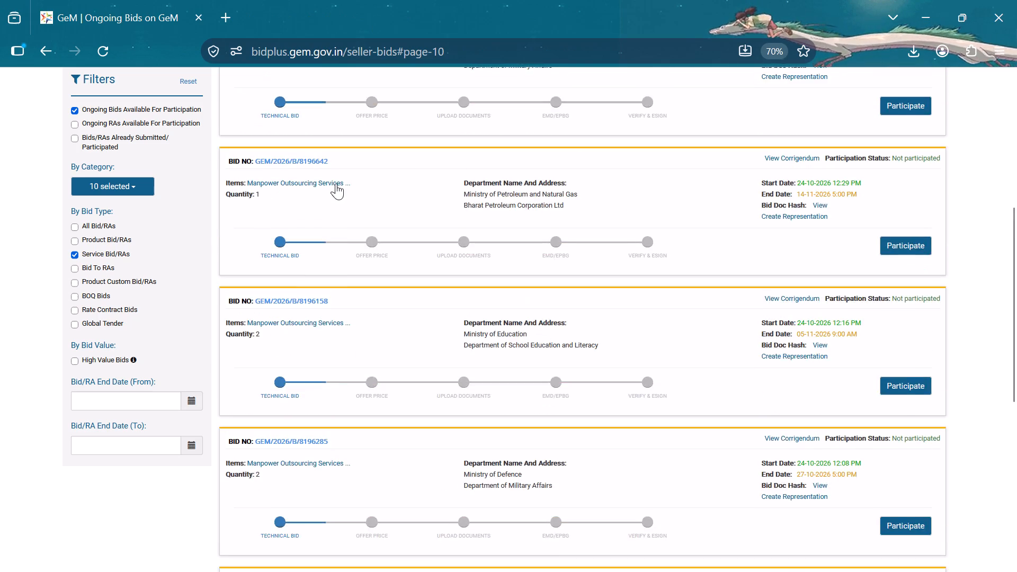
scroll(336, 183, "up", 2)
left_click(282, 166)
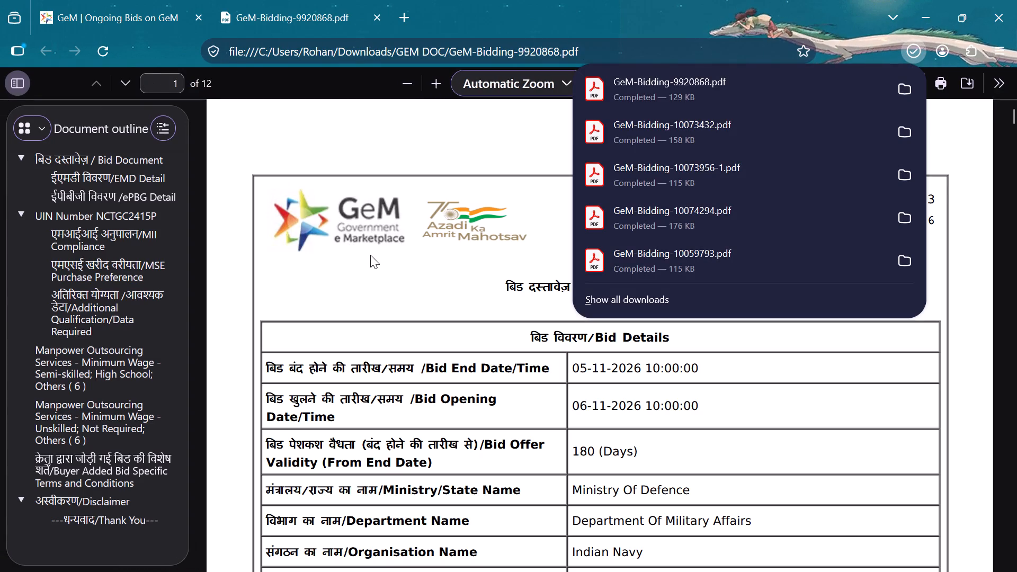
left_click(370, 255)
double_click(811, 205)
key("ctrl+shift+Right")
key("ctrl+shift+Right")
key("ctrl+shift+Right")
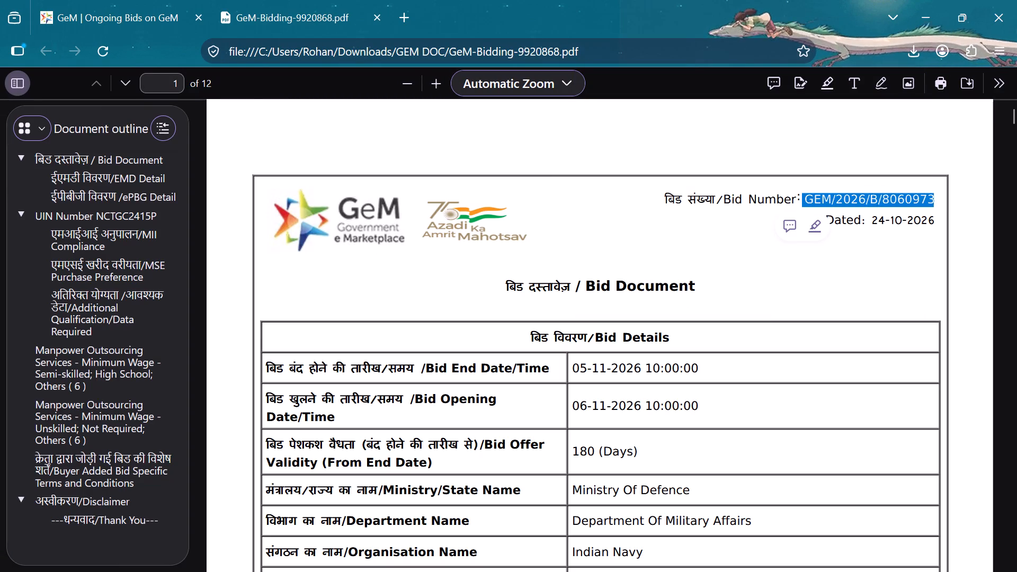
key("ctrl+c")
Examine the eligibility terms, scope-of-work attachment link and consignee locations in bid document GEM/2026/B/8060973.
scroll(709, 345, "down", 19)
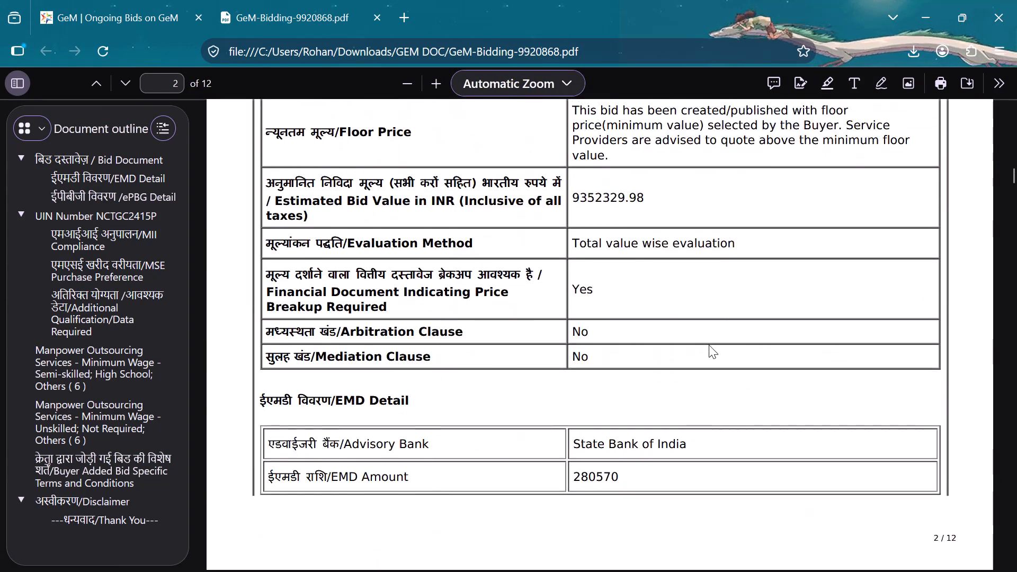
scroll(709, 345, "down", 6)
key("ctrl+c")
scroll(709, 345, "down", 3)
scroll(586, 454, "down", 5)
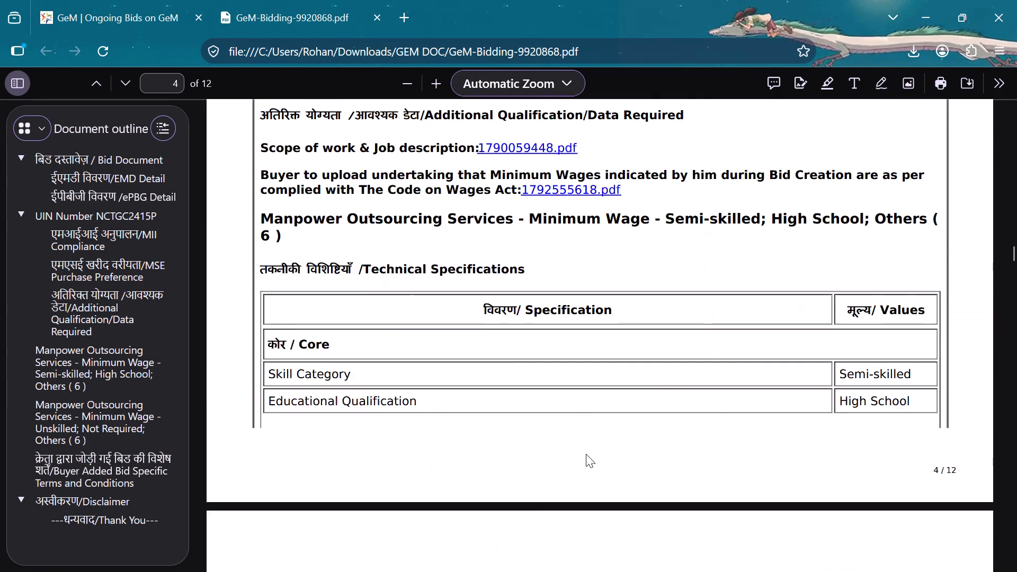
scroll(586, 454, "down", 2)
scroll(565, 407, "up", 2)
left_click(504, 270)
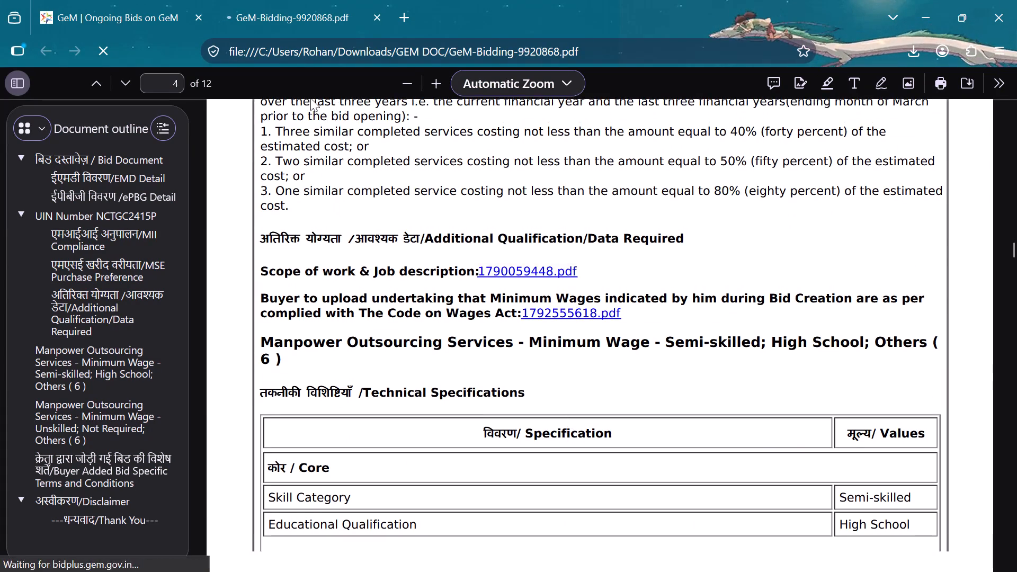
left_click(38, 52)
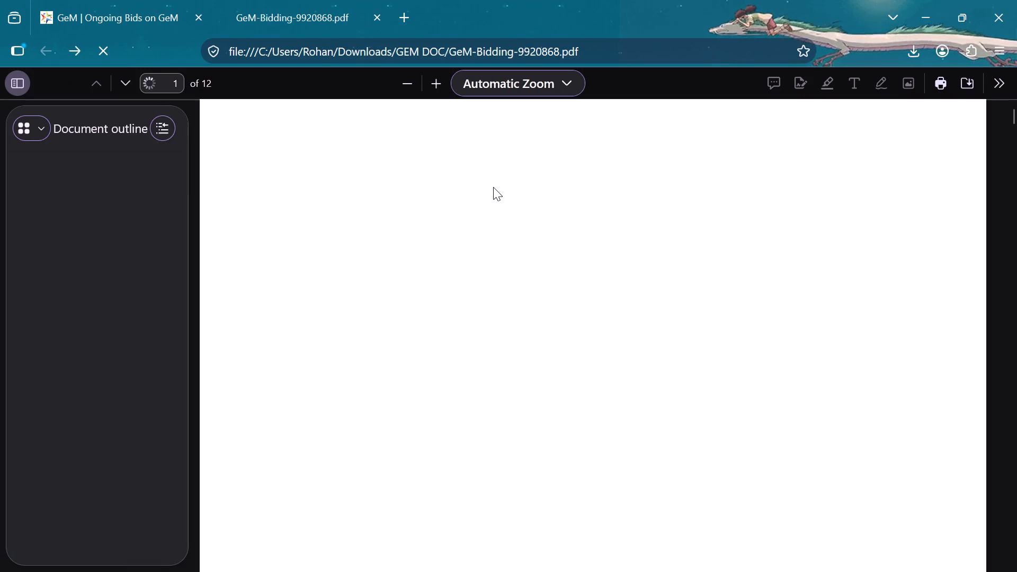
key("ctrl+Down")
scroll(493, 187, "up", 20)
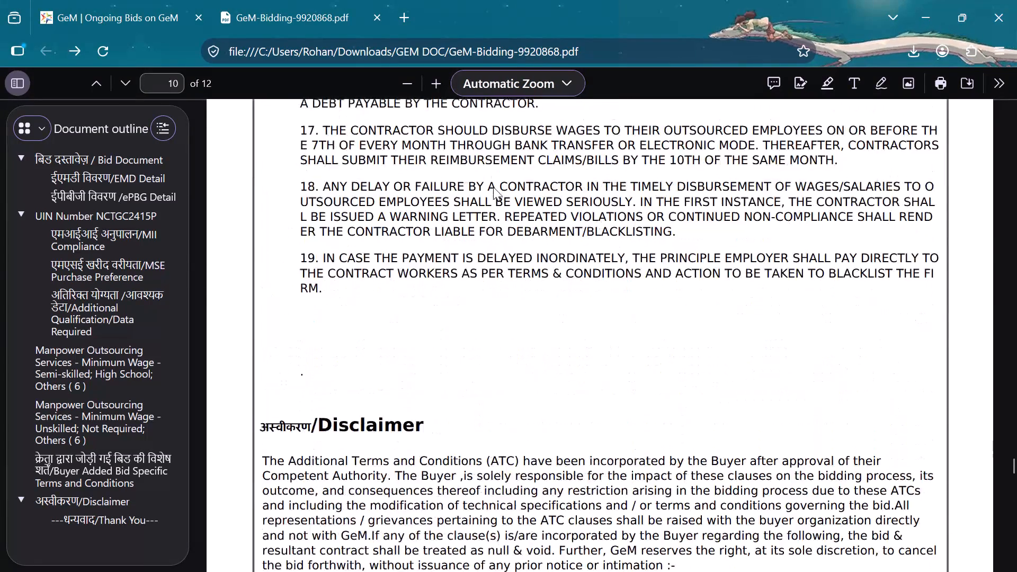
scroll(493, 187, "up", 20)
scroll(493, 187, "up", 2)
scroll(493, 187, "down", 5)
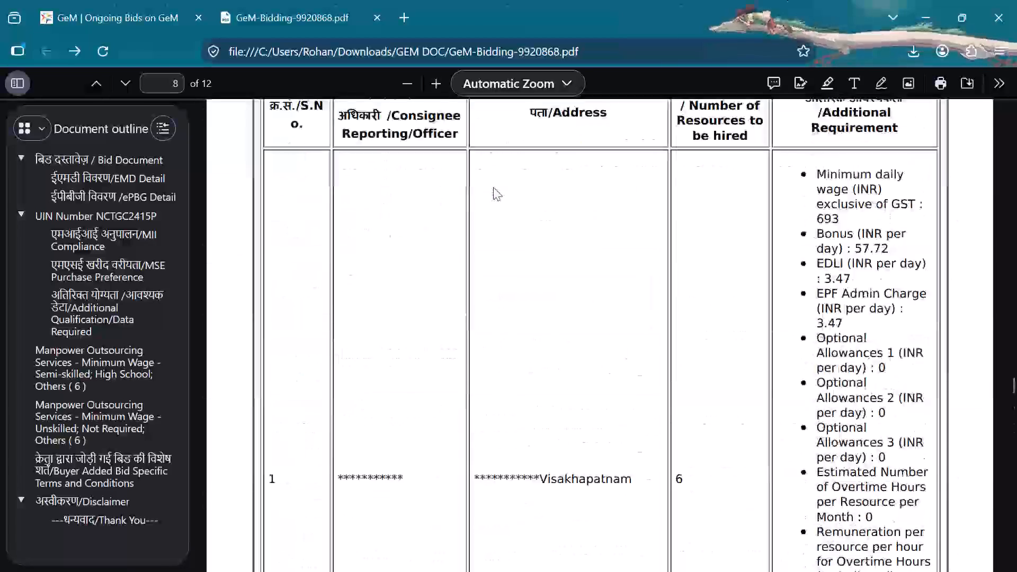
Move the GeM bid listing to results page 9 and close the GEM/2026/B/8060973 document.
left_click(86, 0)
scroll(343, 154, "down", 9)
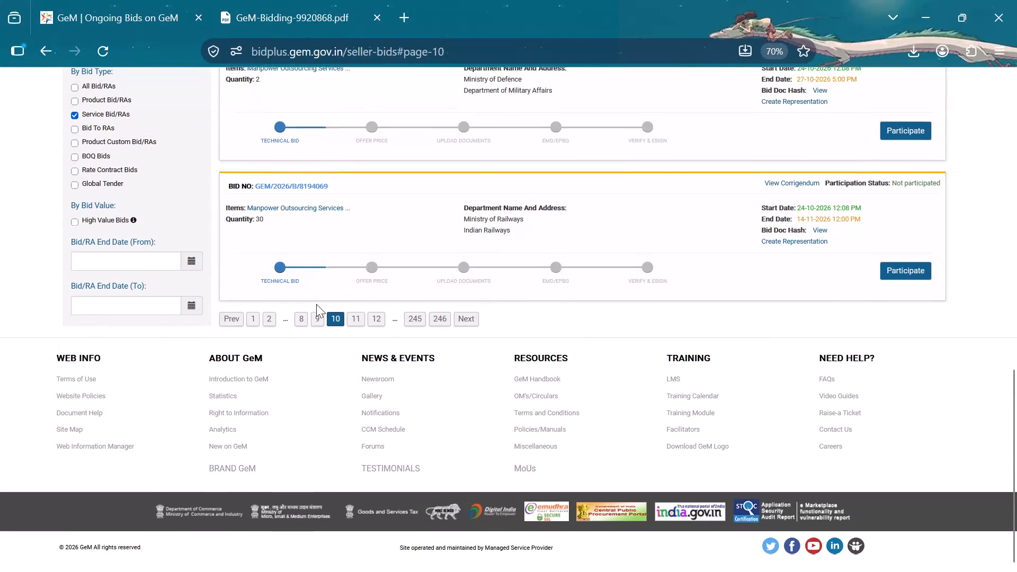
left_click(320, 326)
left_click(375, 17)
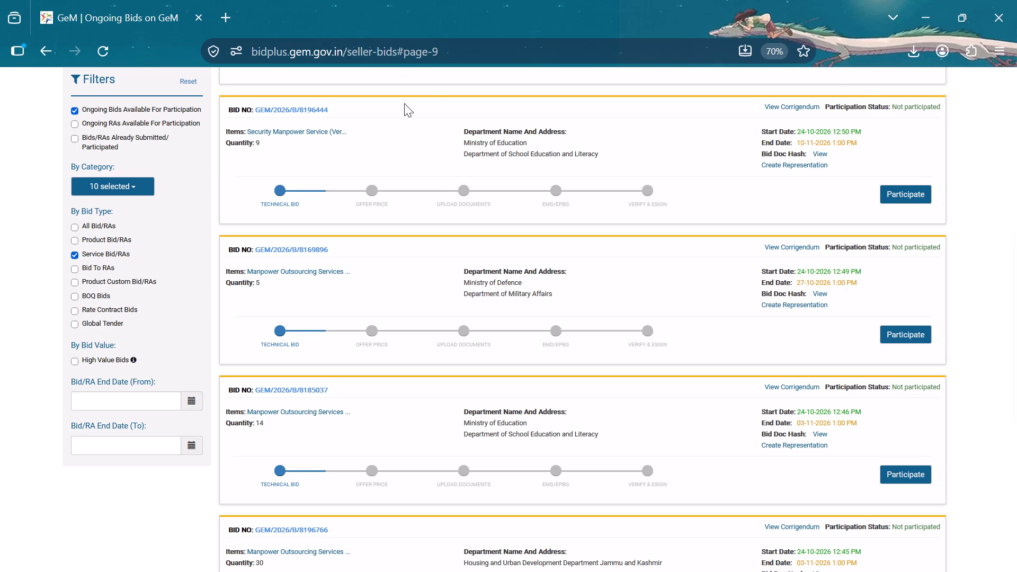
Download bid document GEM/2026/B/8196766 from the Jammu and Kashmir housing department's listing entry.
scroll(400, 260, "down", 2)
left_click_drag(353, 236, 325, 227)
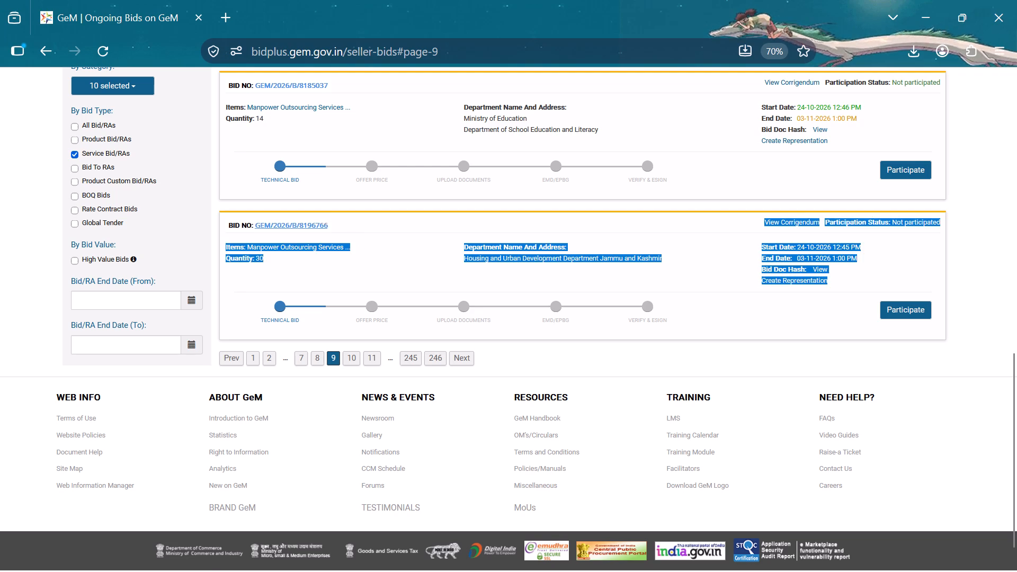
left_click_drag(325, 227, 324, 224)
left_click(324, 224)
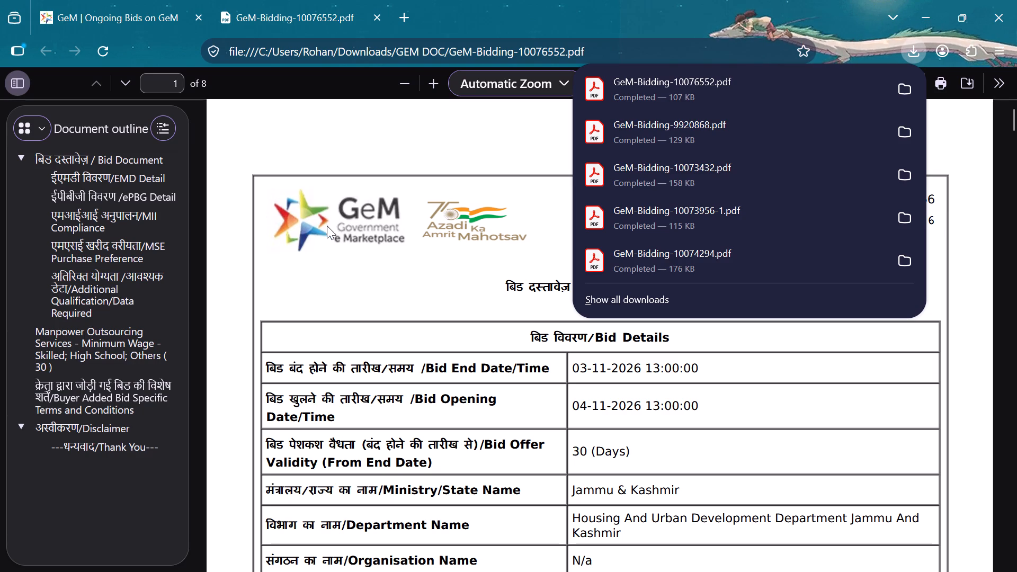
left_click(406, 302)
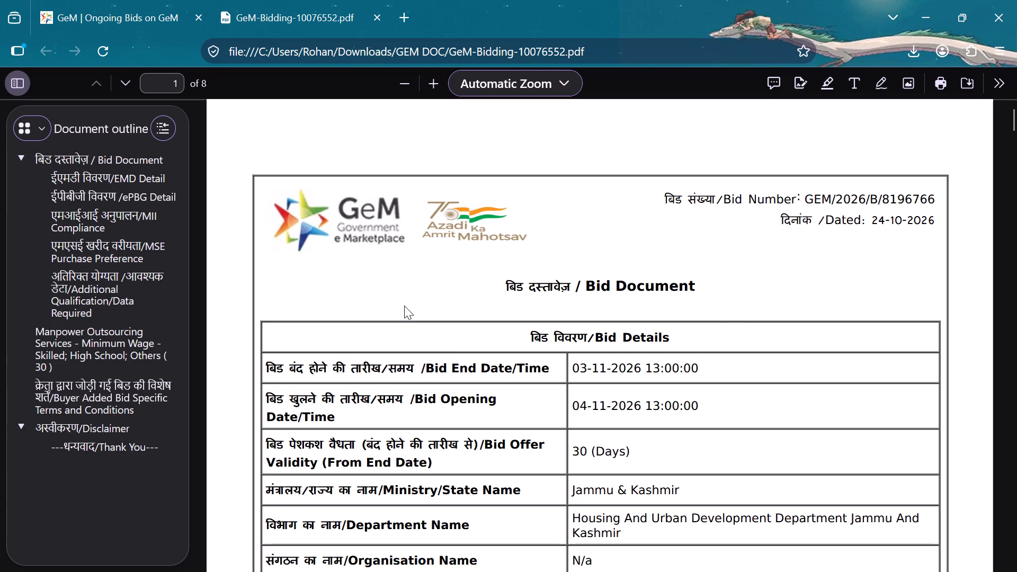
Copy bid number GEM/2026/B/8196766 from its document and replace the form's GEM Id with it.
double_click(817, 198)
key("ctrl+shift+Right")
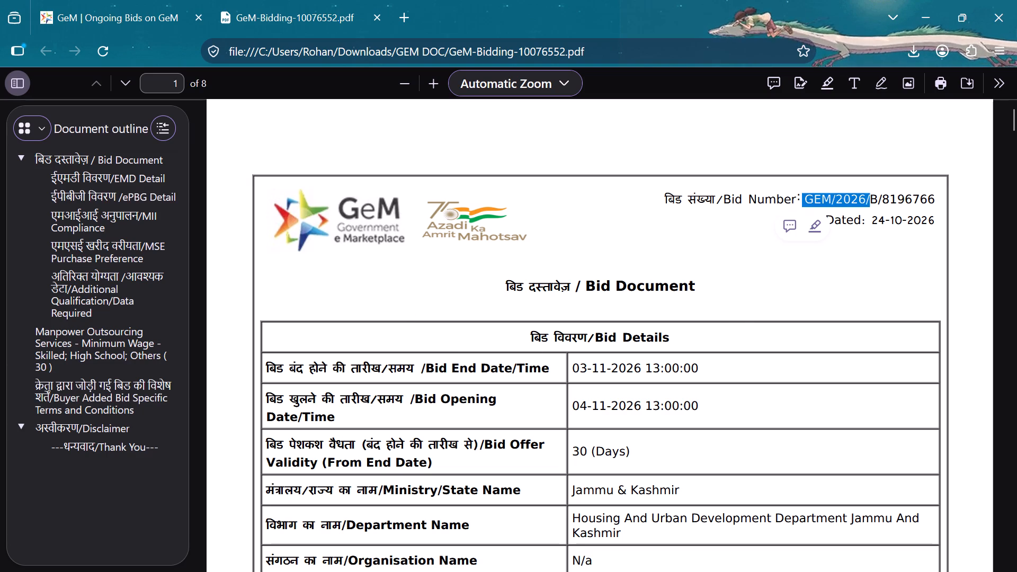
key("ctrl+shift+Right")
key("ctrl+shift+Right")
key("ctrl+c")
scroll(588, 426, "down", 10)
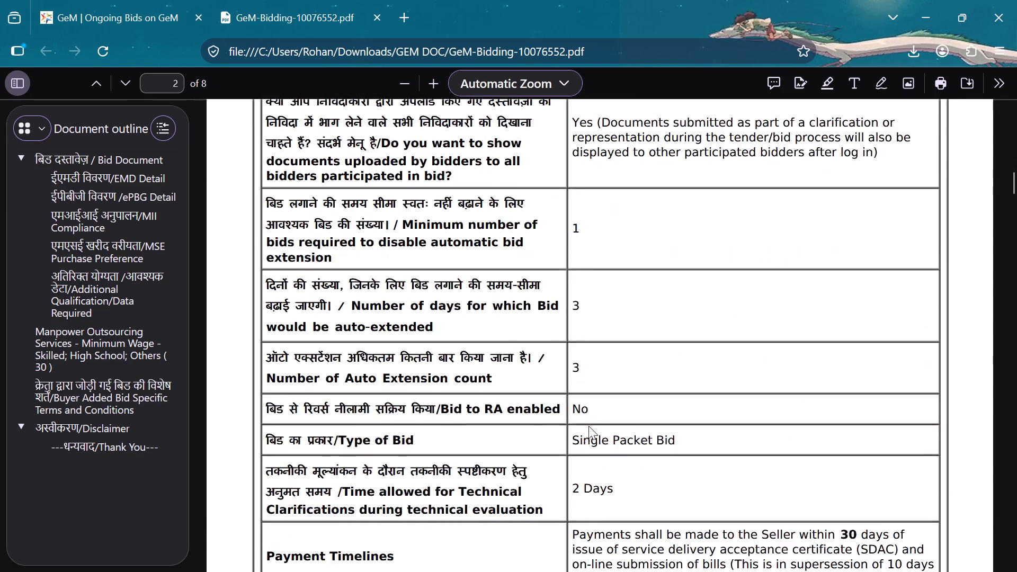
scroll(588, 426, "down", 2)
key("alt+Tab")
left_click(460, 324)
key("ctrl+a")
key("ctrl+v")
key("alt+Tab")
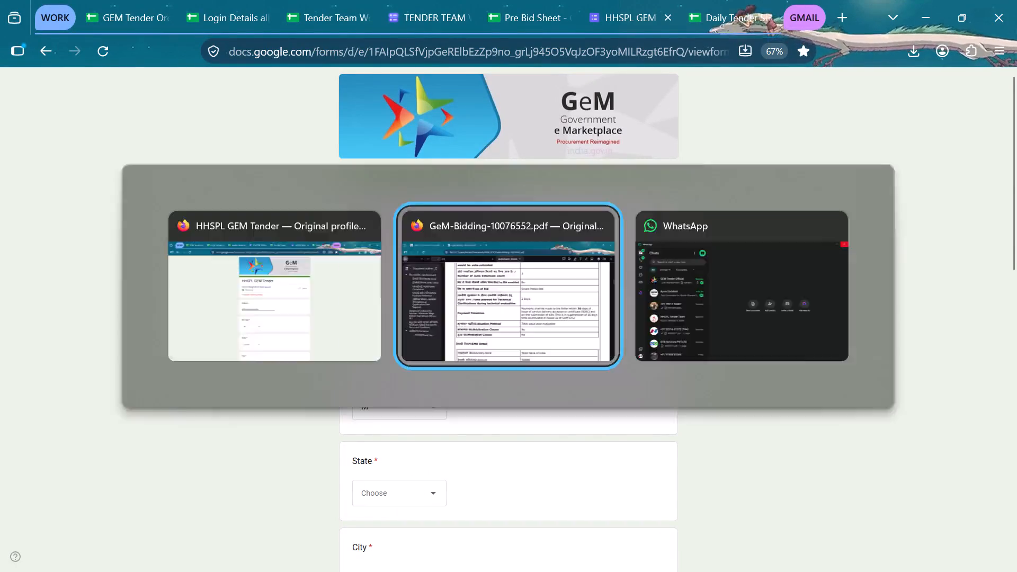
key("alt+Tab")
Change the form's Bid Type to S.
key("Tab")
key("Tab")
left_click(460, 324)
key("Tab")
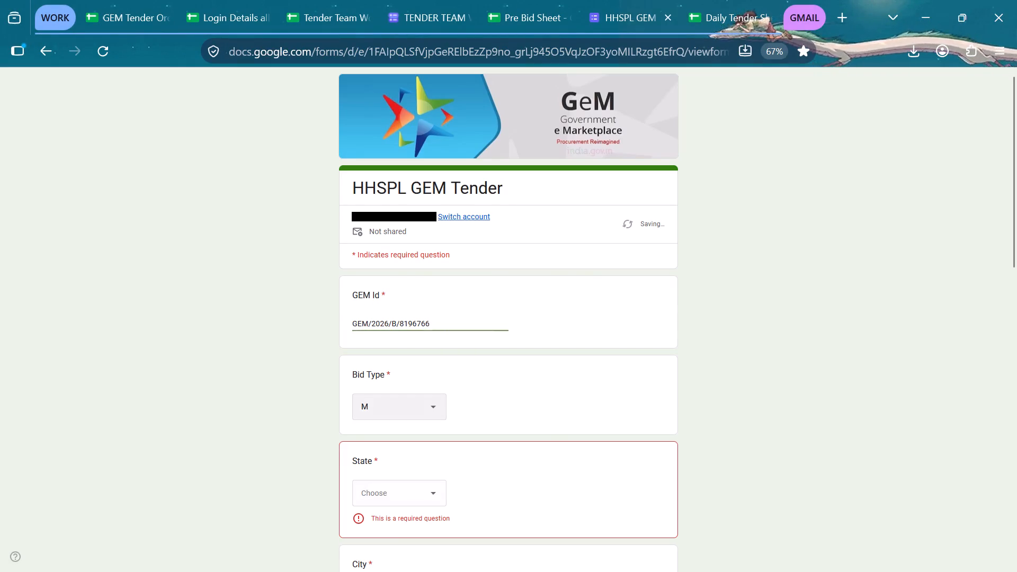
key("s")
key("Tab")
key("alt+Tab")
scroll(460, 324, "down", 20)
scroll(460, 324, "down", 5)
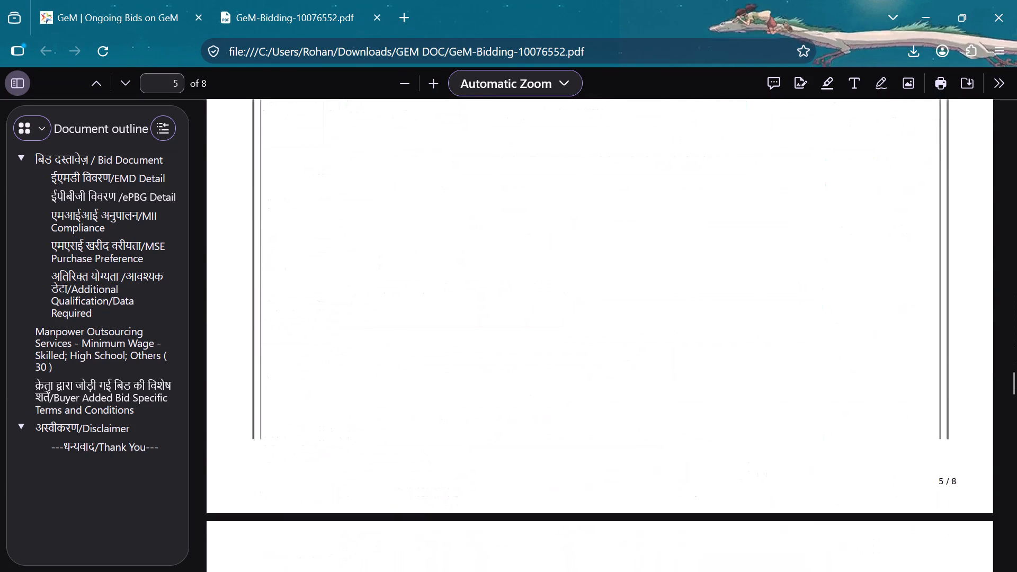
scroll(460, 324, "down", 11)
double_click(487, 292)
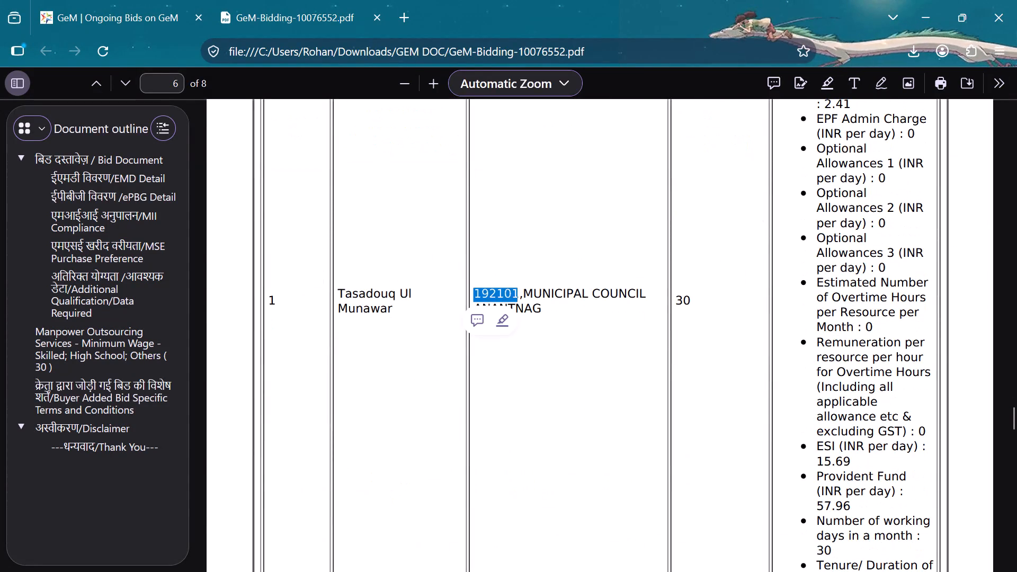
right_click(487, 292)
left_click(572, 172)
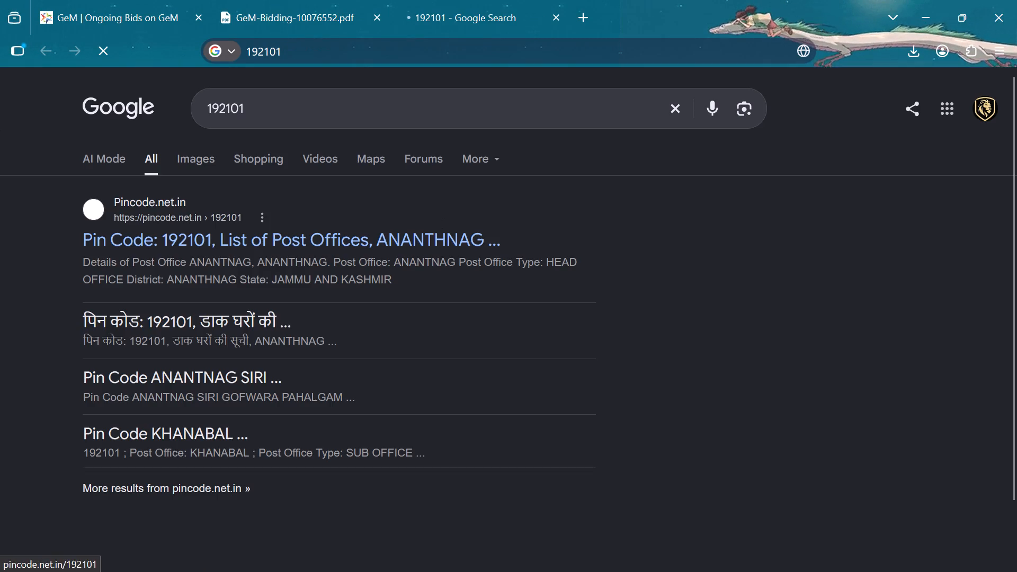
double_click(188, 274)
key("ctrl+c")
key("alt+Tab")
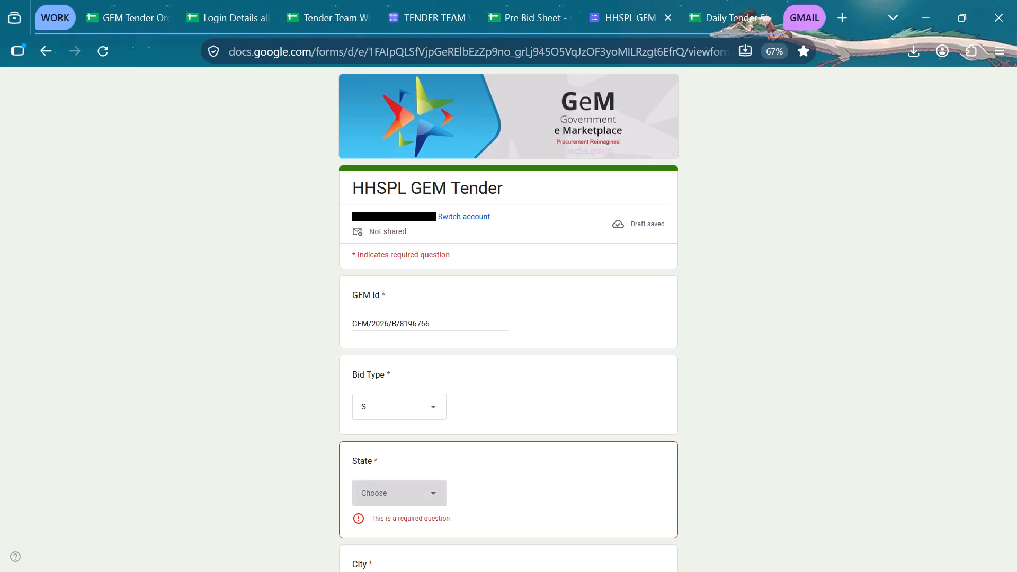
key("j")
key("Tab")
key("ctrl+v")
Set the form's Pasara and Pre Bid Meeting answers to N.
key("Tab")
key("n")
key("Tab")
key("n")
Check the bid's end date in the GeM listing and enter 03-11-2026 as the form's Closing Date.
key("alt+Tab")
left_click(122, 0)
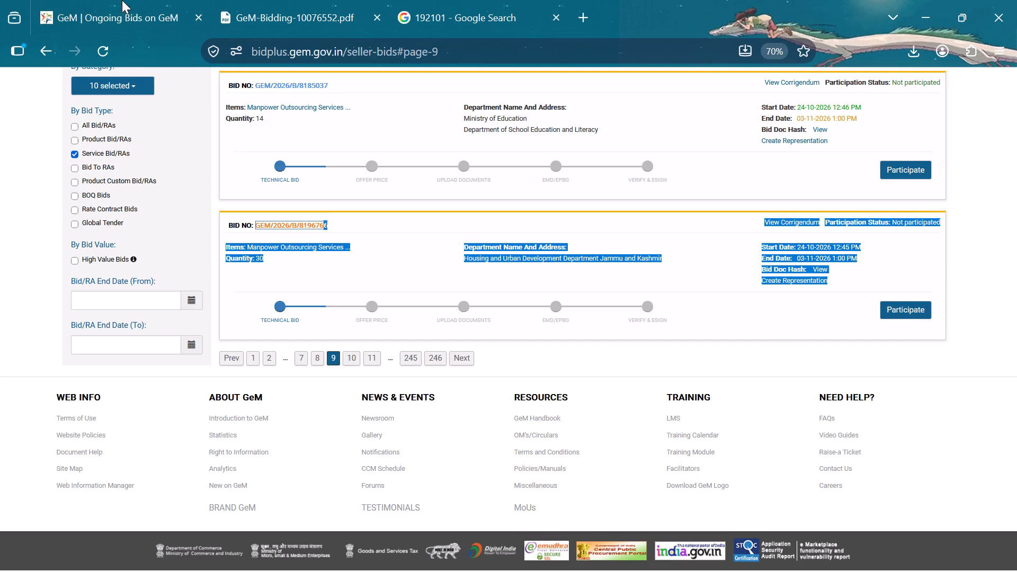
left_click(365, 294)
key("alt+Tab")
key("Tab")
key("3")
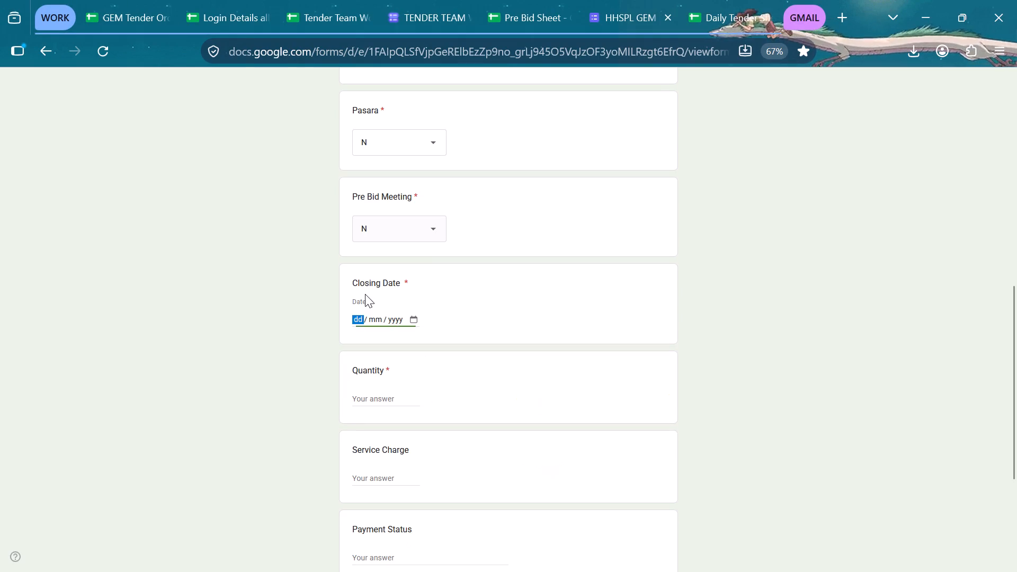
key("Tab")
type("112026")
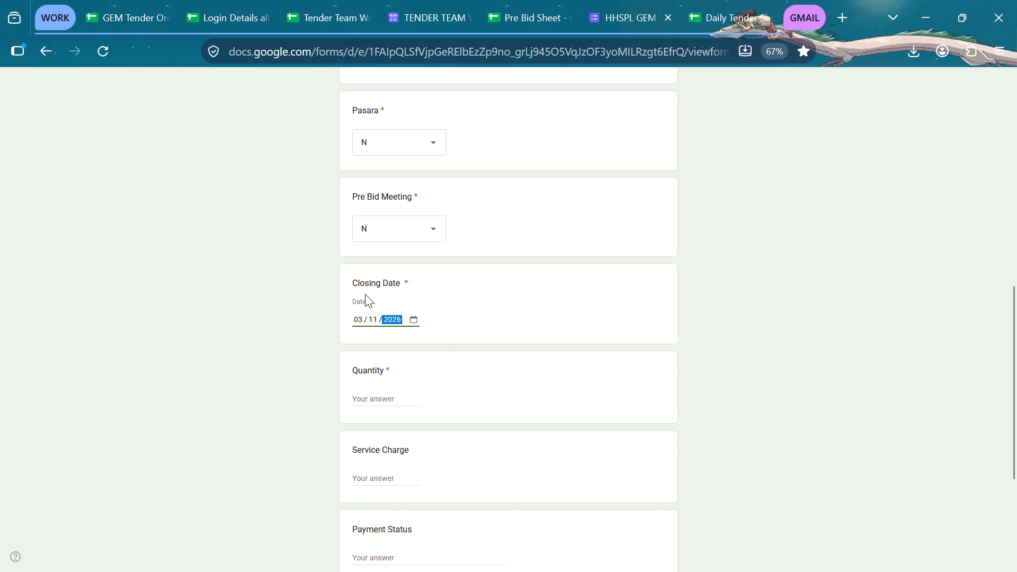
Check the bid's quantity in the GeM listing, enter 30 as the form's Quantity and submit the response.
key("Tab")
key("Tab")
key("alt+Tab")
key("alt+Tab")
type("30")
scroll(365, 294, "down", 2)
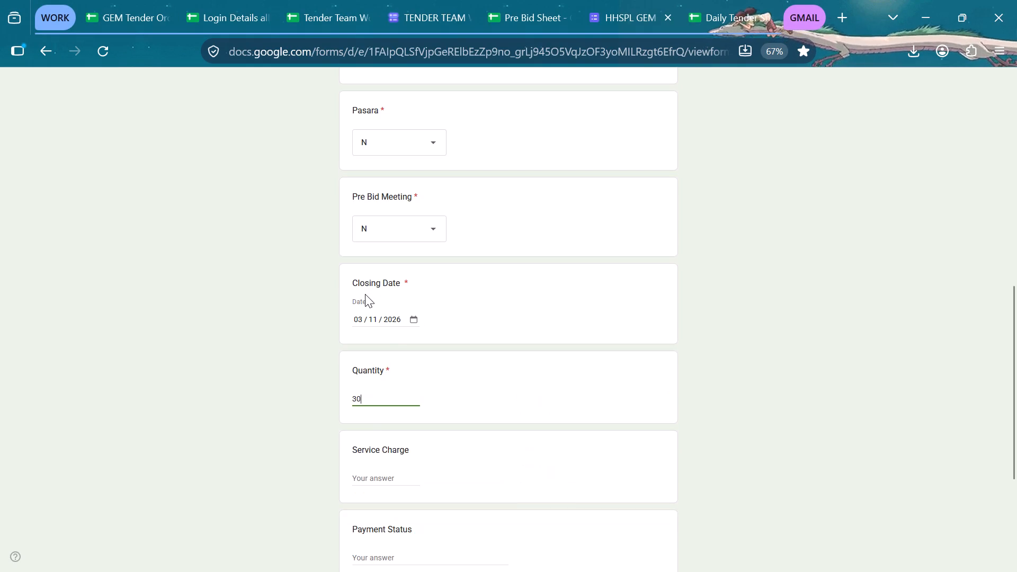
scroll(365, 294, "down", 1)
left_click(351, 481)
Download bid document GEM/2026/B/8185037 from the listing and close the previous bid document and the pin code search.
key("alt+Tab")
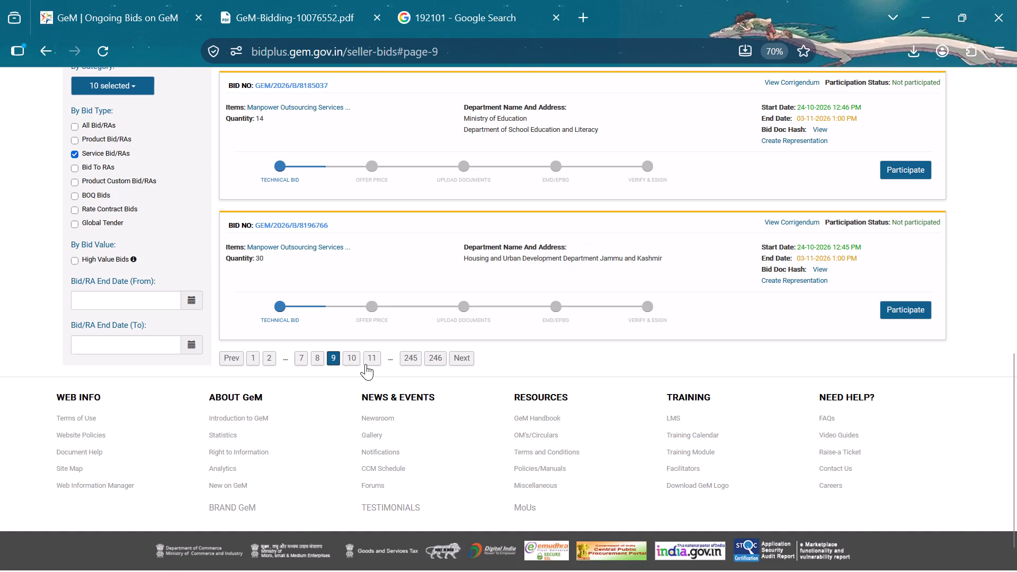
scroll(365, 364, "up", 2)
left_click(302, 303)
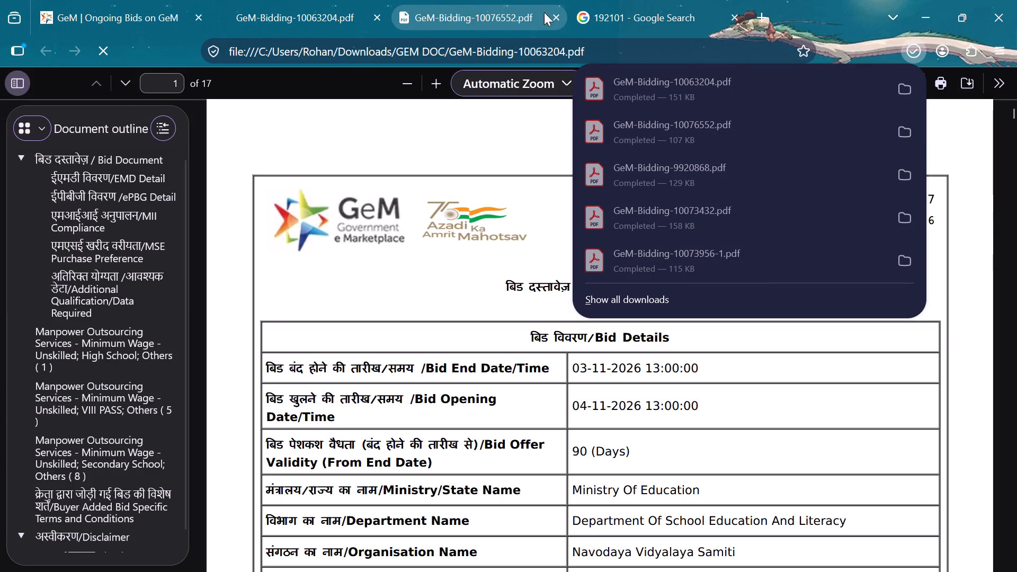
left_click(551, 16)
left_click(561, 14)
Examine the downloaded bid document for its organisation, item category, consignee address and resource requirements.
scroll(556, 270, "down", 20)
scroll(556, 270, "down", 15)
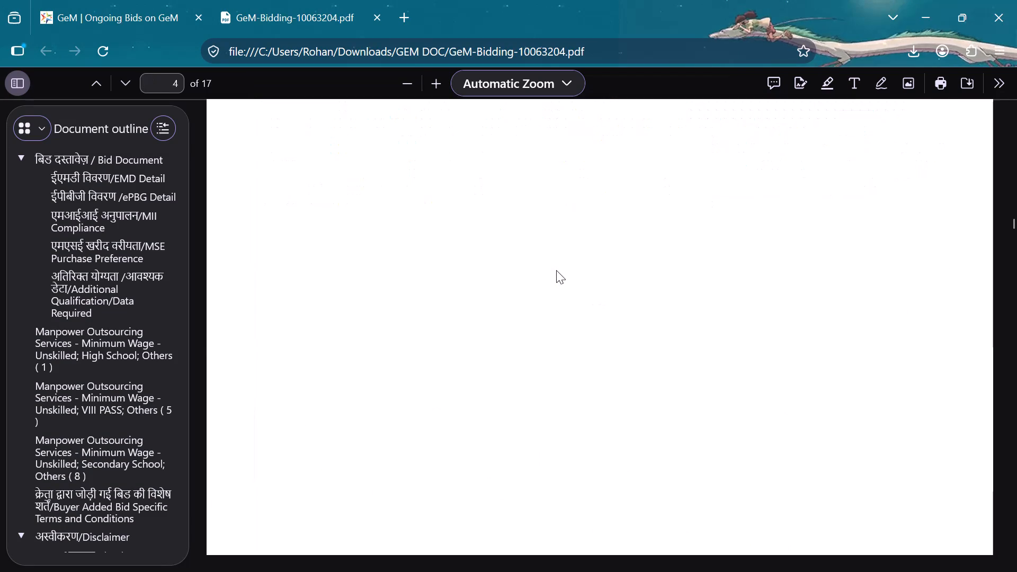
scroll(556, 270, "down", 13)
key("ctrl+Up")
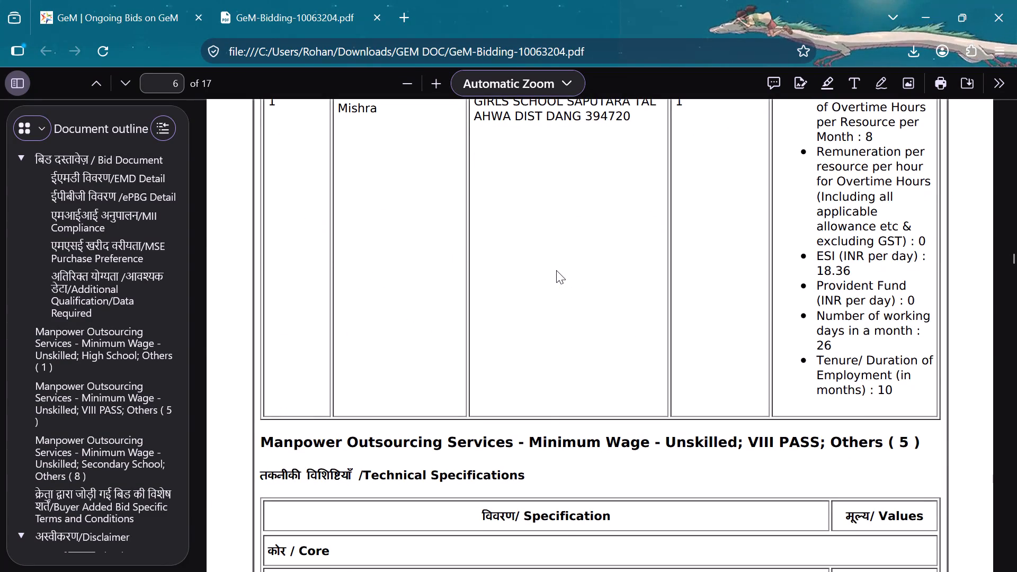
right_click(556, 270)
key("ctrl+Up")
left_click(556, 270)
key("ctrl+Up")
scroll(556, 270, "down", 1)
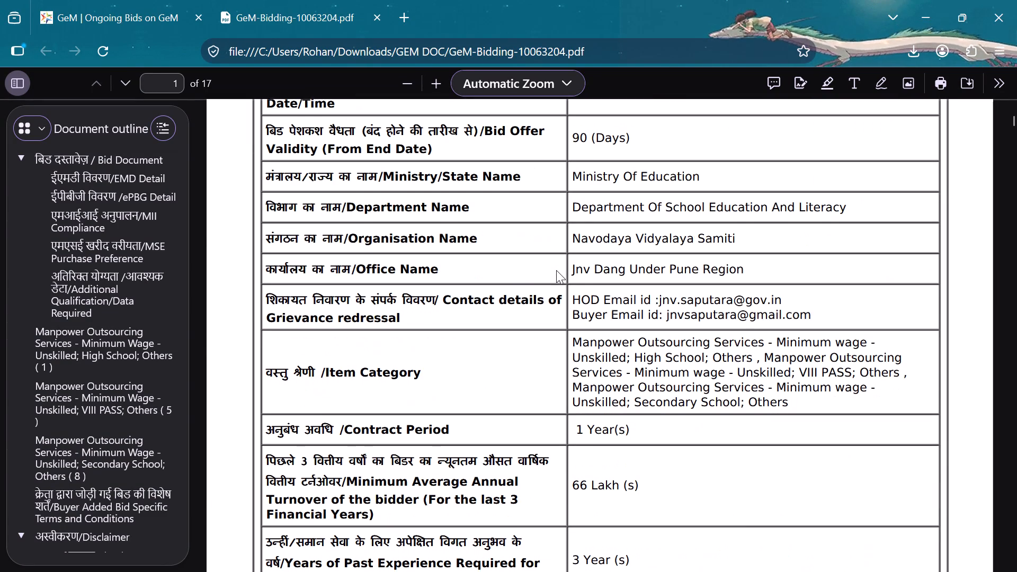
scroll(556, 270, "down", 1)
scroll(556, 270, "up", 3)
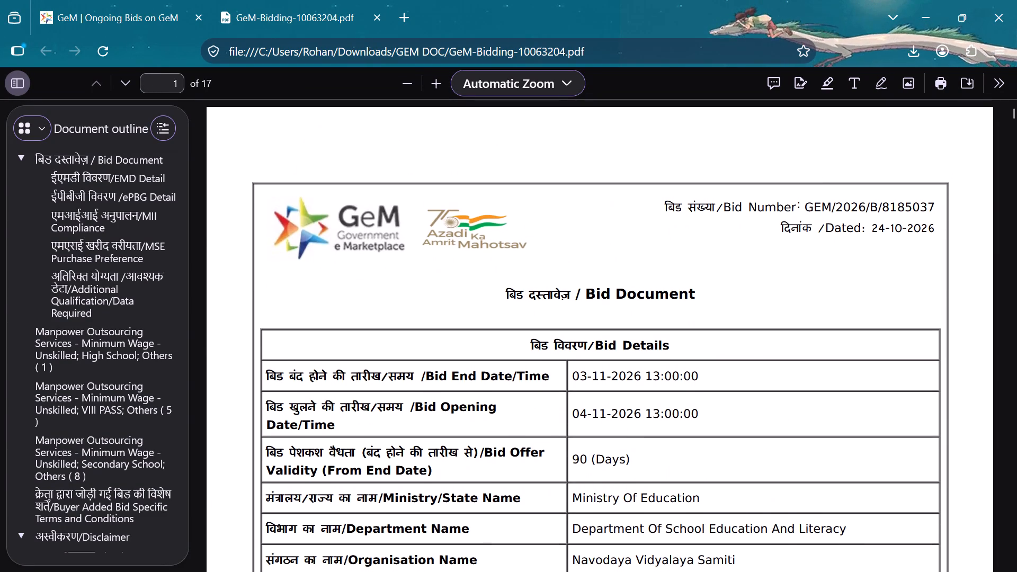
Copy the bid number from the document and enter GEM/2026/B/8185037 as the GEM Id in a new HHSPL GEM Tender response.
double_click(809, 208)
key("ctrl+shift+Right")
key("ctrl+shift+Right")
key("ctrl+shift+Right")
key("ctrl+c")
scroll(703, 328, "down", 3)
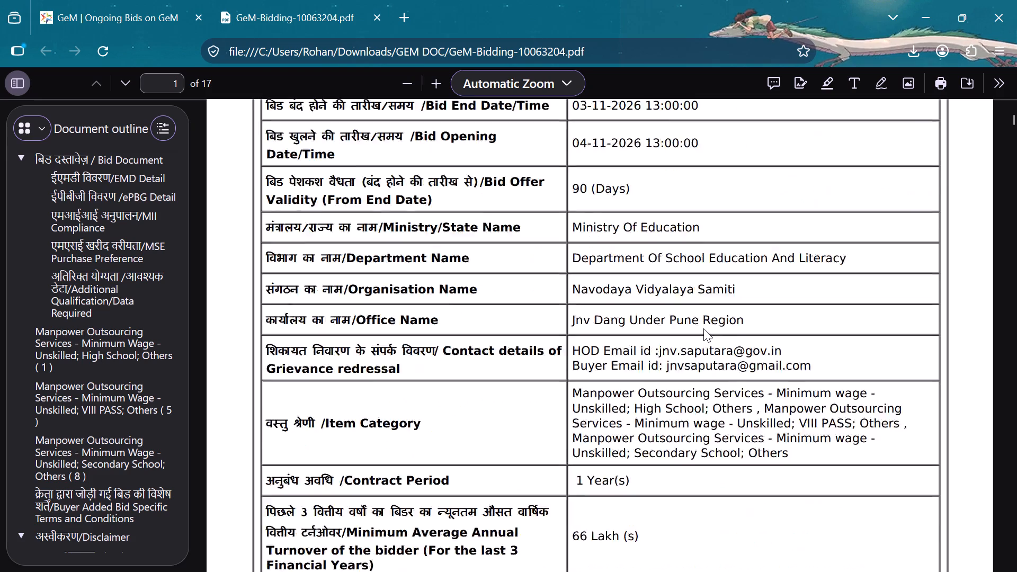
scroll(703, 328, "down", 9)
key("alt+Tab")
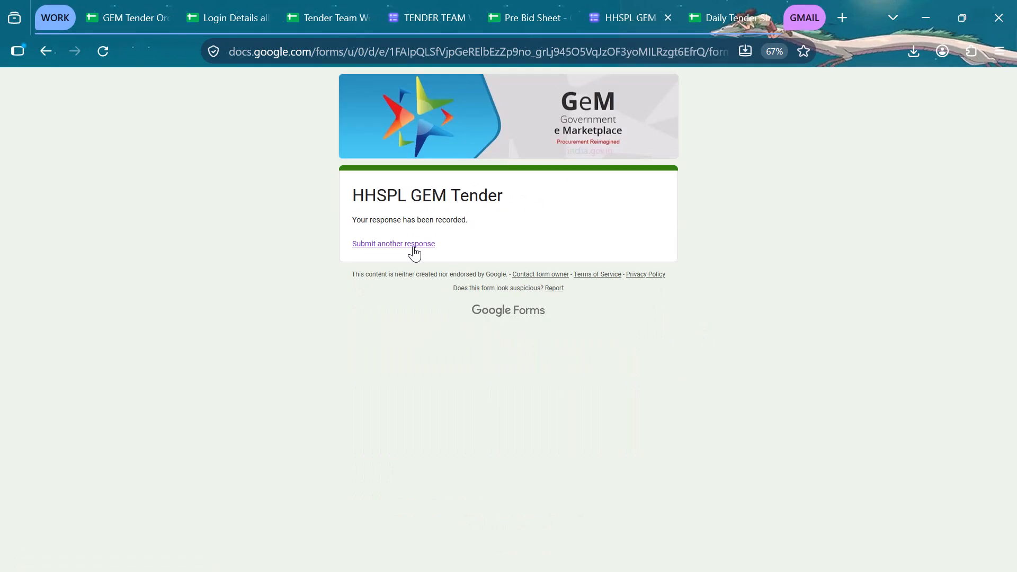
left_click(413, 245)
key("alt+Tab")
key("alt+Tab")
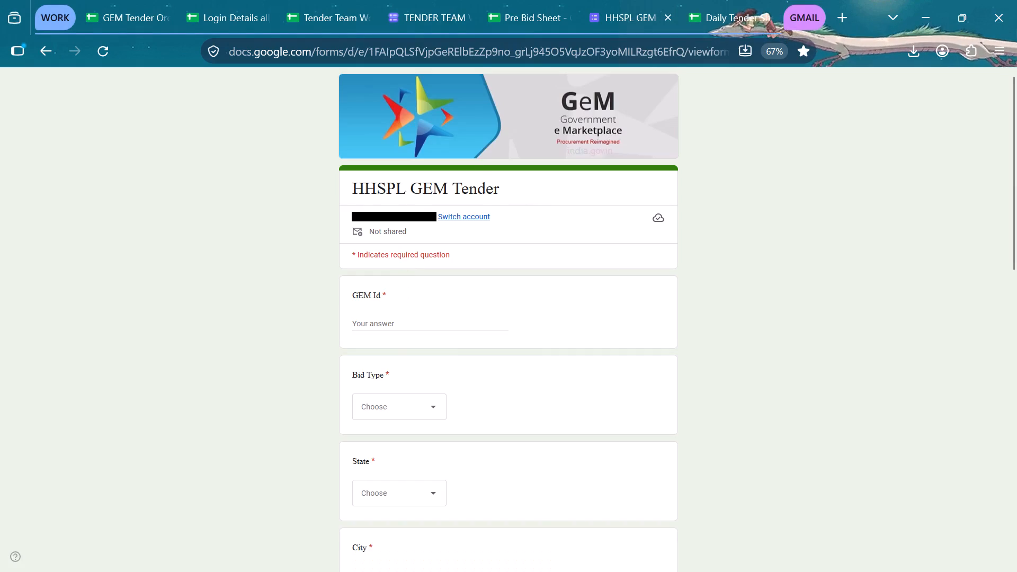
left_click(392, 318)
key("v")
key("Tab")
left_click(392, 318)
type("av")
key("ctrl+a")
key("ctrl+v")
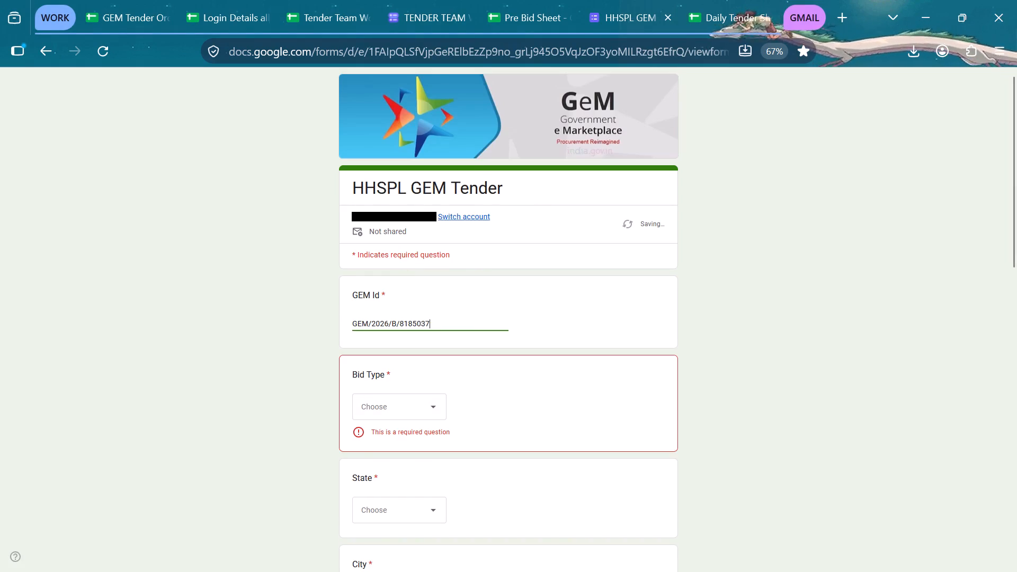
Set the form's Bid Type to M.
key("Tab")
key("m")
key("Tab")
Find the consignee address in the bid document and search the web for its pin code 394720.
key("alt+Tab")
scroll(392, 318, "down", 20)
scroll(392, 318, "down", 17)
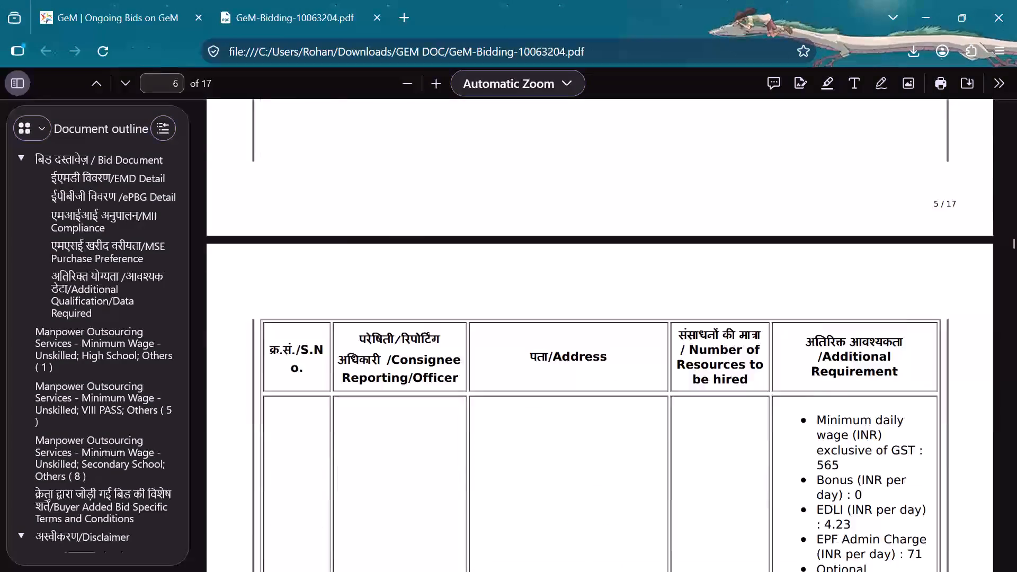
scroll(392, 318, "down", 2)
scroll(392, 318, "up", 1)
double_click(492, 154)
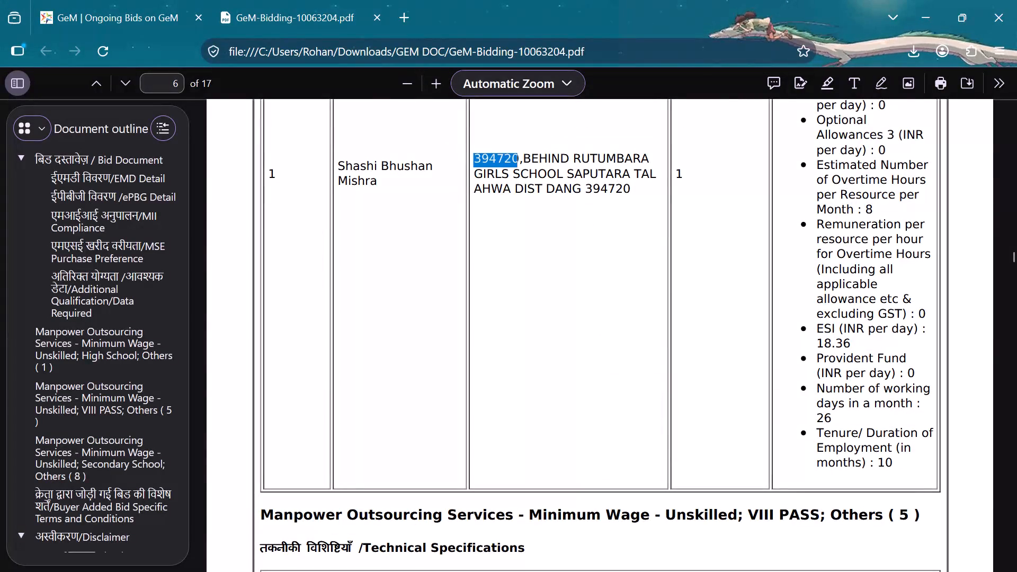
right_click(492, 154)
left_click(546, 320)
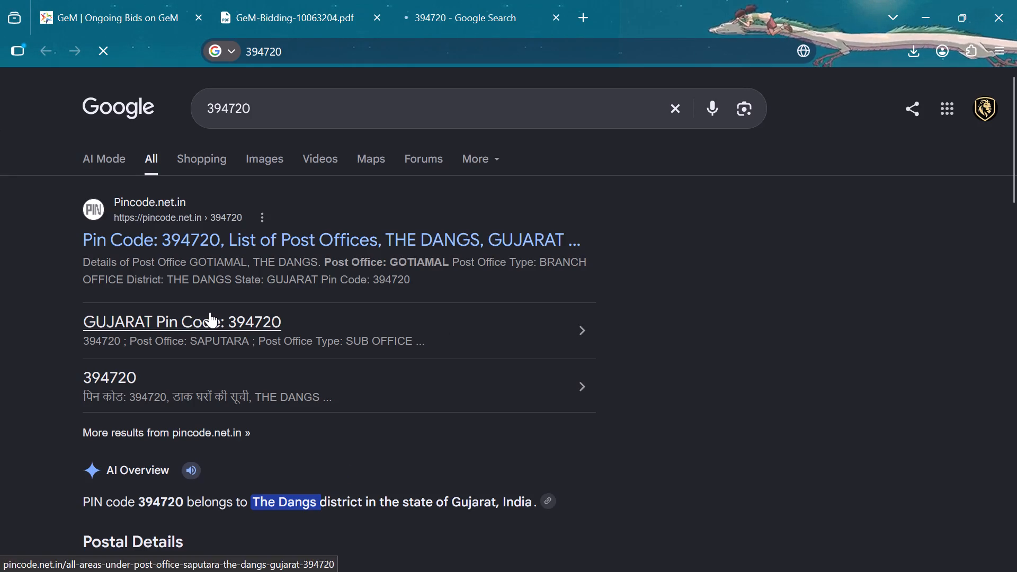
Copy the district name from the pin code search, set the form's State to GJ and enter THE DANGS as the City.
double_click(183, 282)
key("ctrl+shift+Right")
key("ctrl+c")
key("alt+Tab")
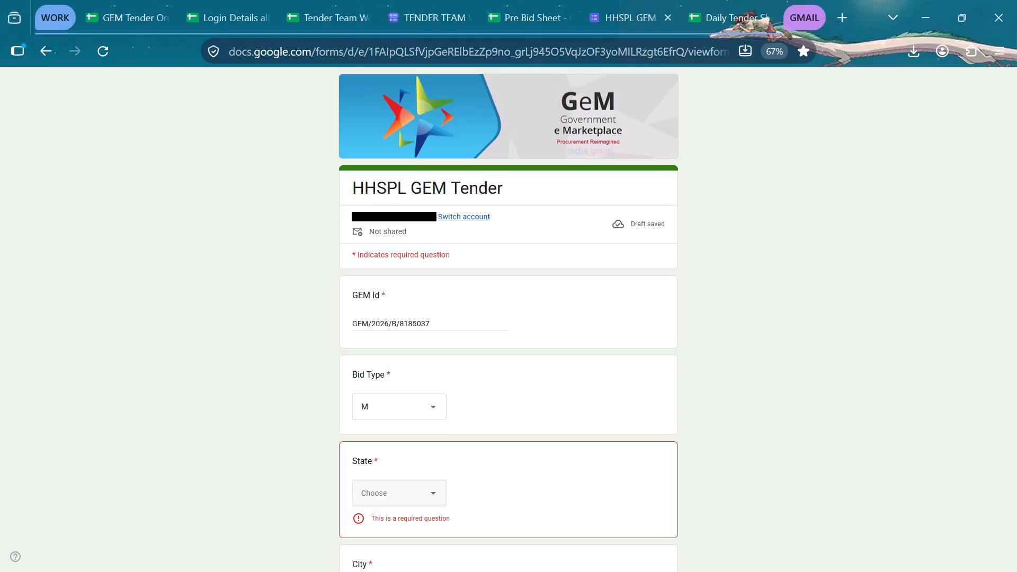
type("gj")
key("Tab")
key("ctrl+v")
Set the form's Pasara and Pre Bid Meeting answers to N.
key("Tab")
key("n")
key("Tab")
key("n")
Check the bid's end date in the GeM listing and enter 03-11-2026 as the form's Closing Date.
key("alt+Tab")
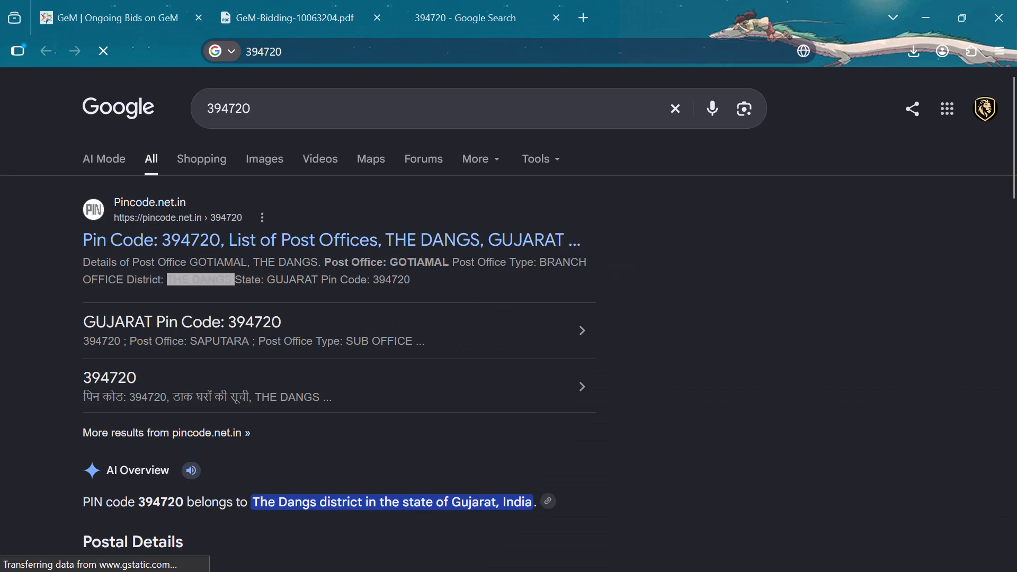
left_click(149, 0)
key("alt+Tab")
key("Tab")
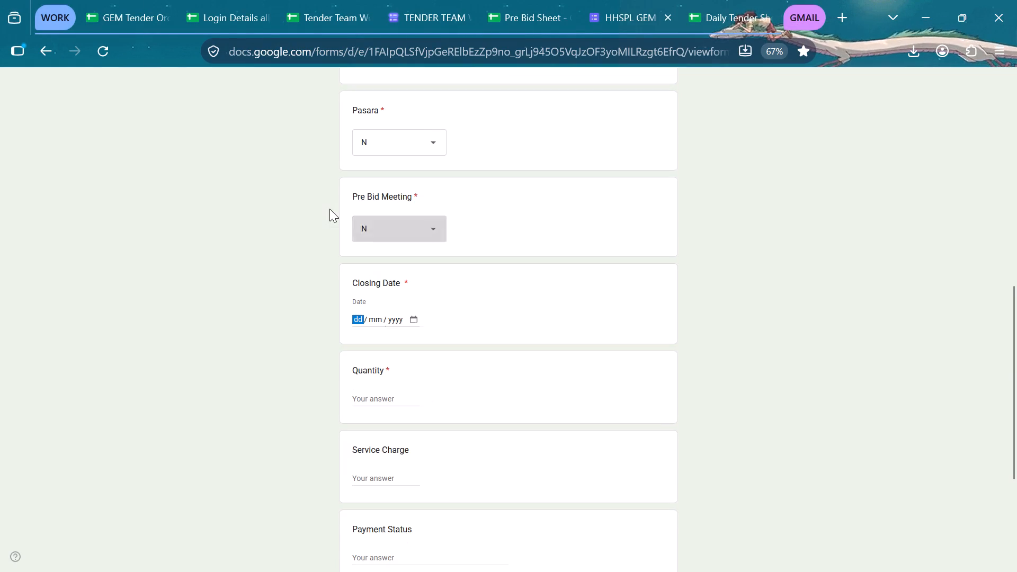
key("3")
key("Tab")
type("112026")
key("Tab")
Check the bid's quantity in the GeM listing, enter 14 as the form's Quantity and submit the response.
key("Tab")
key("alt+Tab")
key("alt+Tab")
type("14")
scroll(329, 209, "down", 10)
left_click(365, 469)
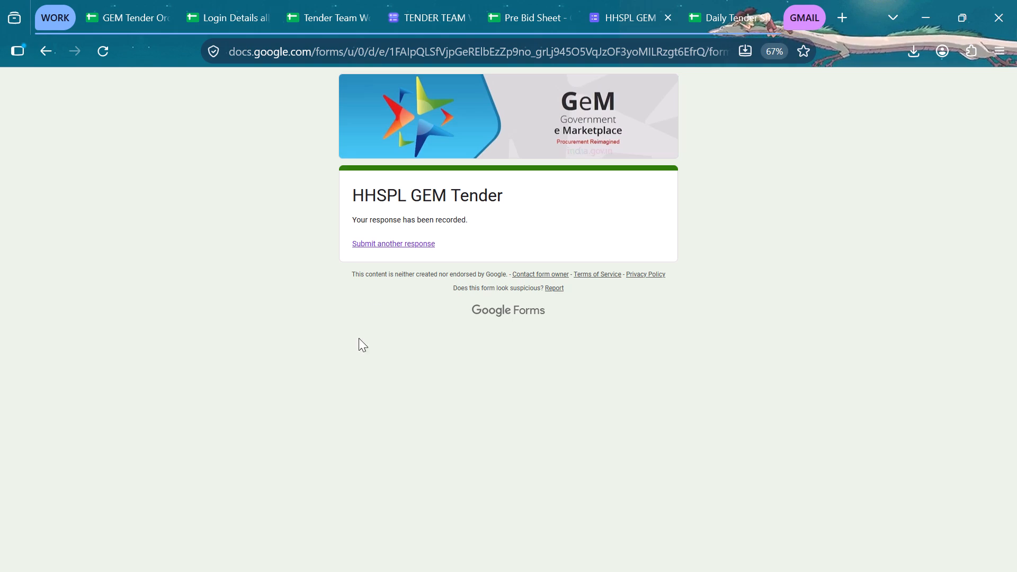
Start another response in the HHSPL GEM Tender form.
left_click(390, 245)
In the GeM bids window, open bid GEM/2026/B/8196444's document, check its bid details, and close the document and pin code search tabs.
key("alt+Tab")
scroll(356, 271, "up", 1)
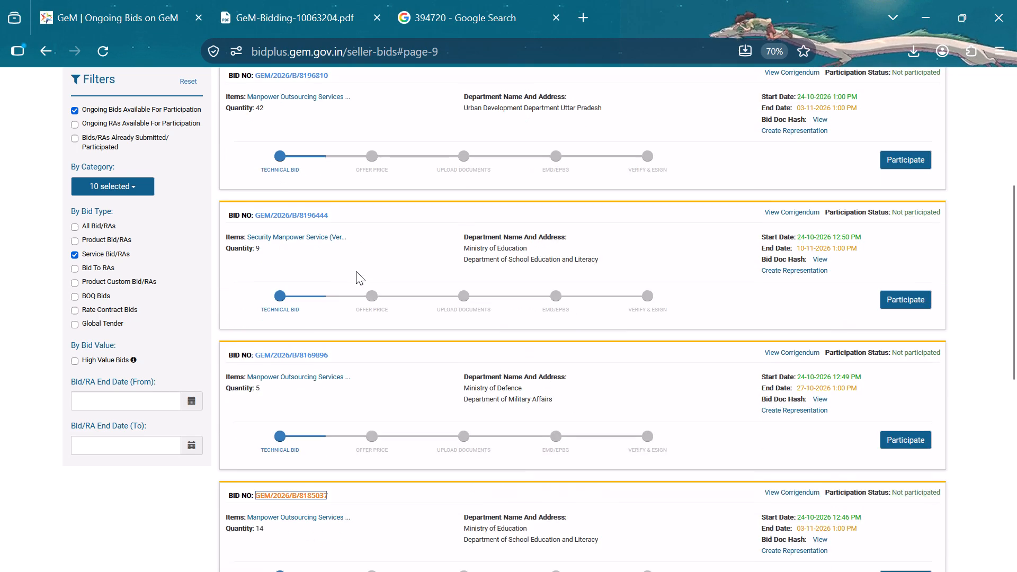
scroll(356, 271, "up", 1)
left_click(324, 271)
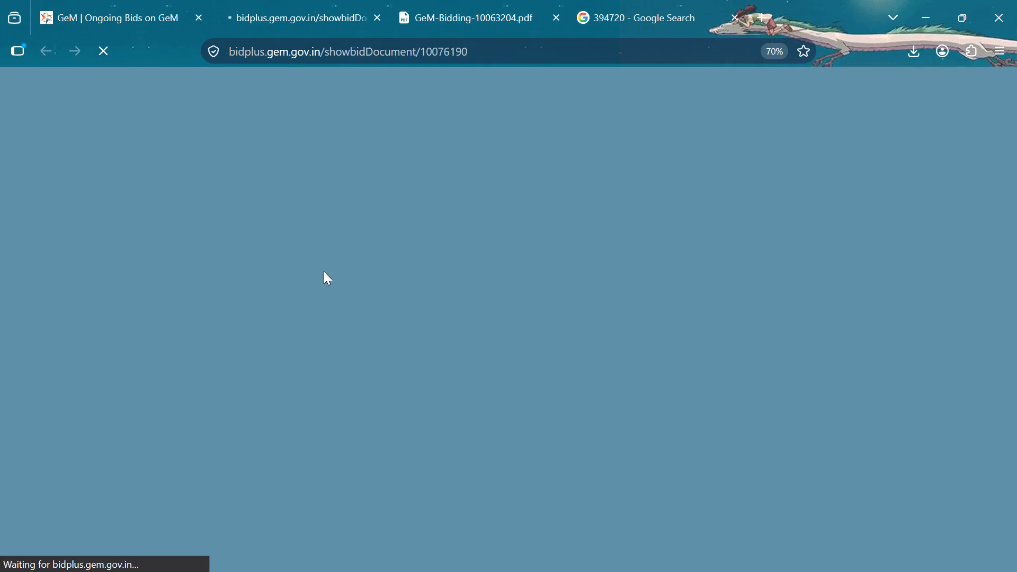
left_click(390, 289)
scroll(450, 329, "down", 1)
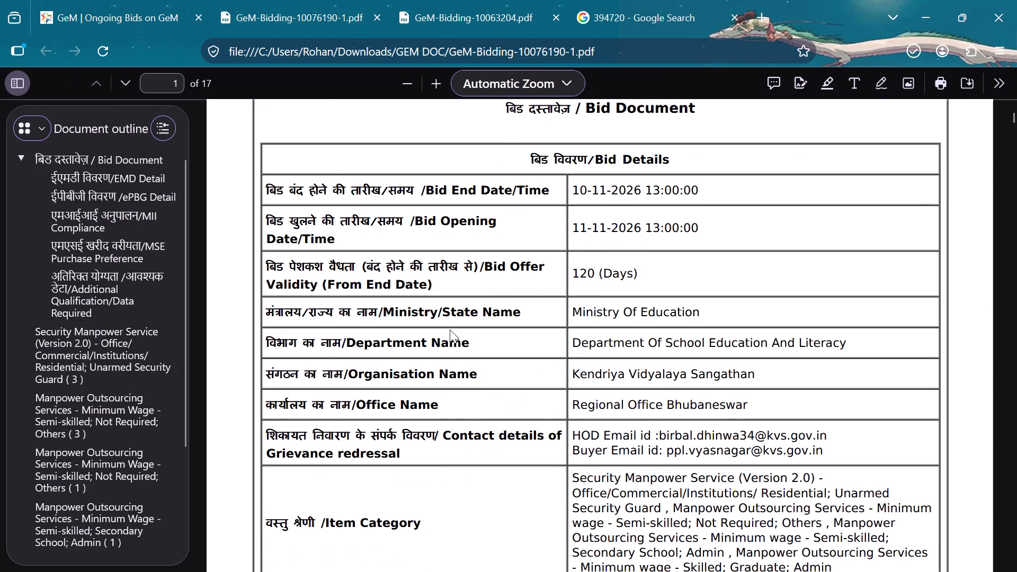
triple_click(378, 14)
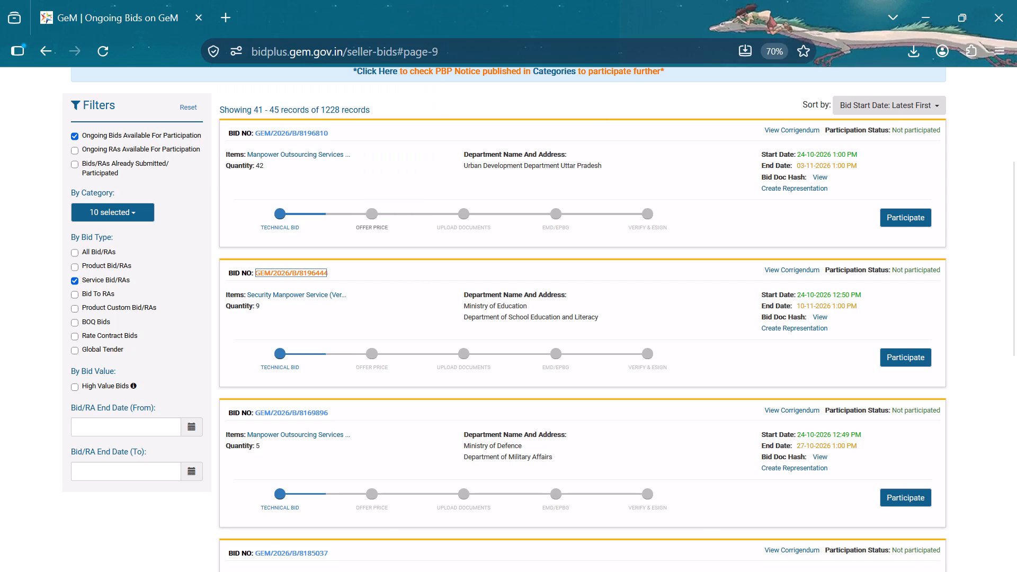
Go to page 8 of the ongoing GeM service bids listing.
scroll(373, 227, "down", 7)
left_click(319, 315)
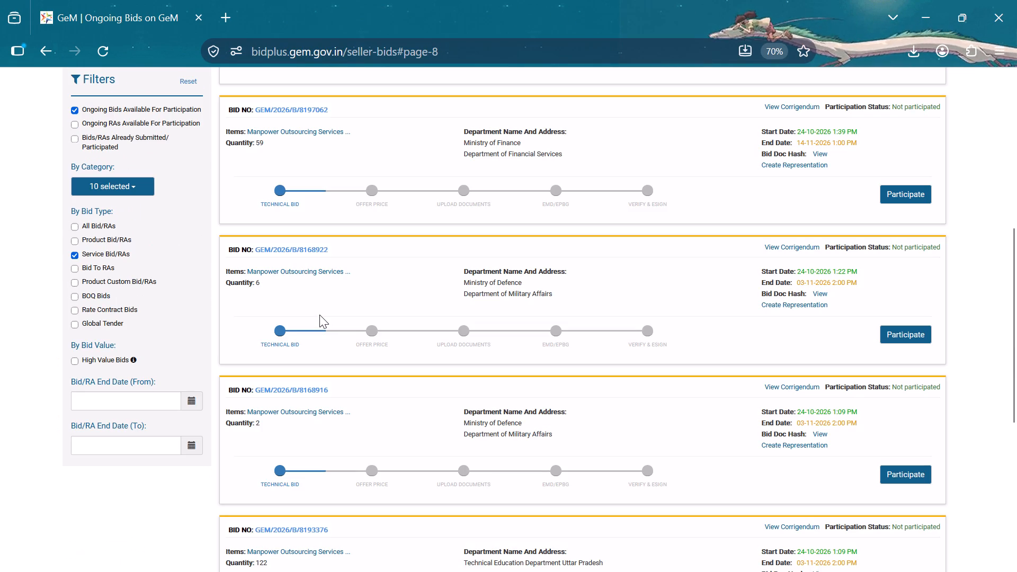
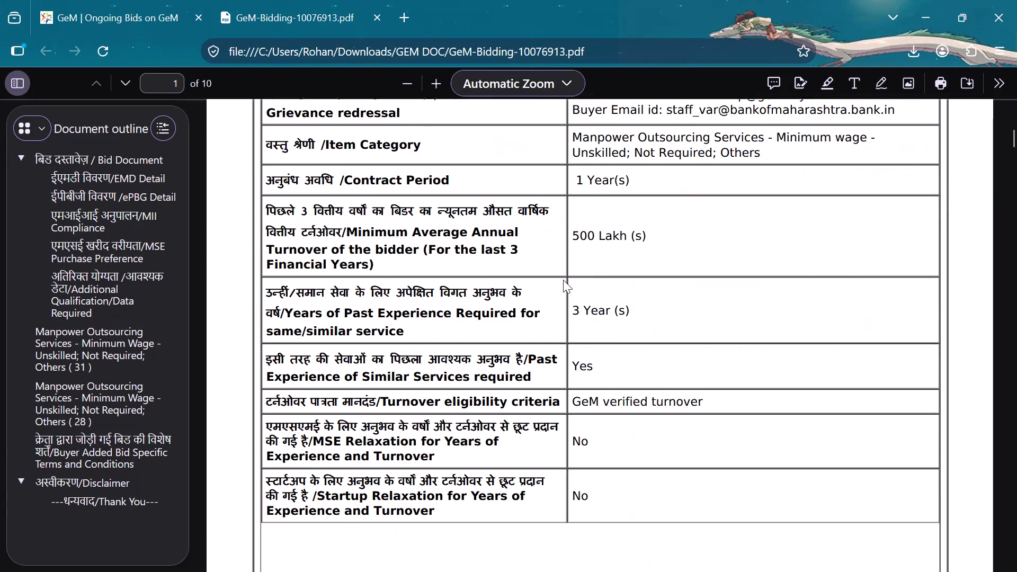
Check the bid details in the open bid document and enter GEM/2026/B/8197062 as the HHSPL GEM Tender form's GEM Id.
scroll(563, 280, "up", 1)
scroll(563, 279, "down", 4)
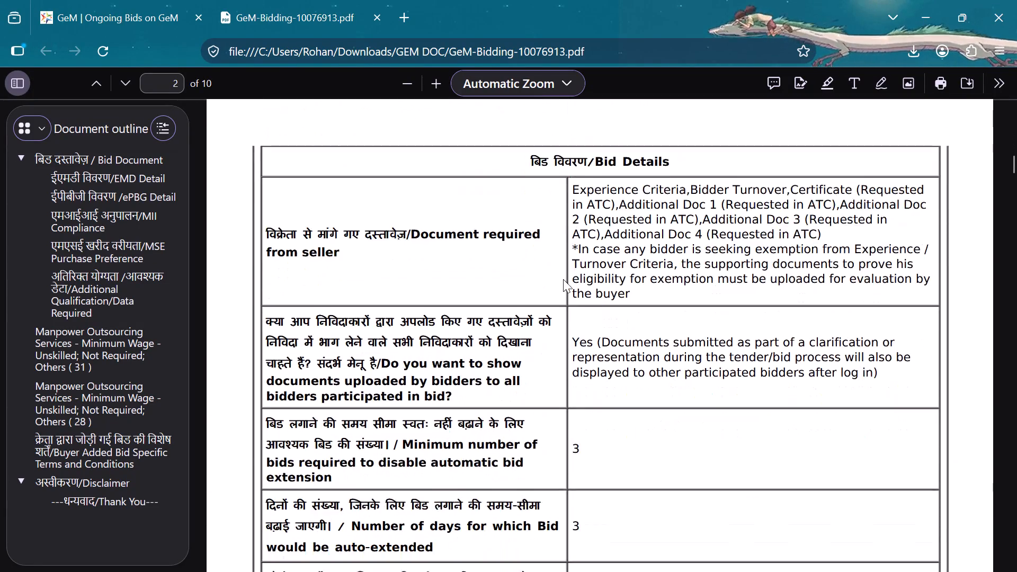
scroll(563, 279, "down", 3)
key("alt+Tab")
key("alt+Tab")
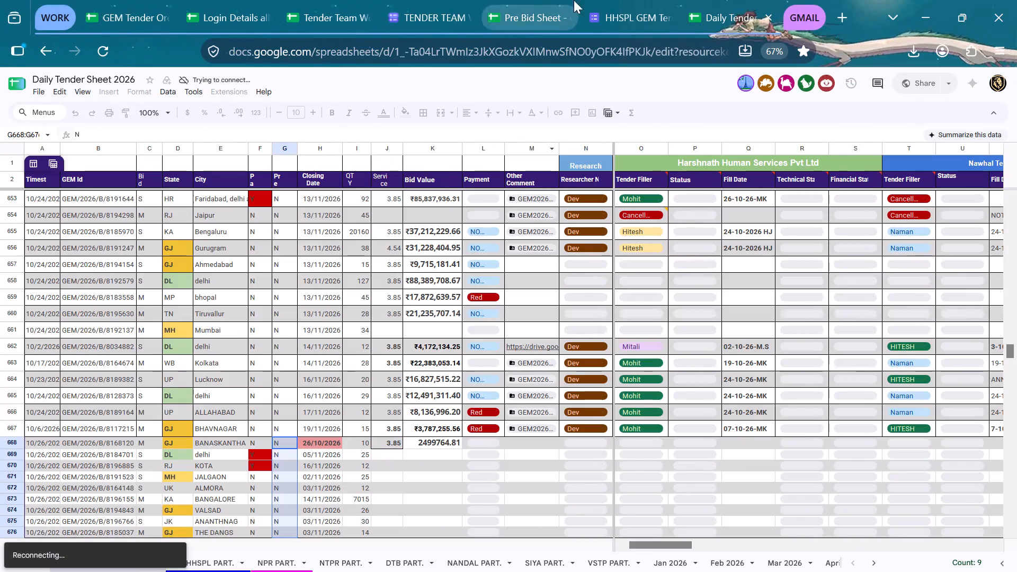
left_click(616, 0)
scroll(433, 210, "up", 5)
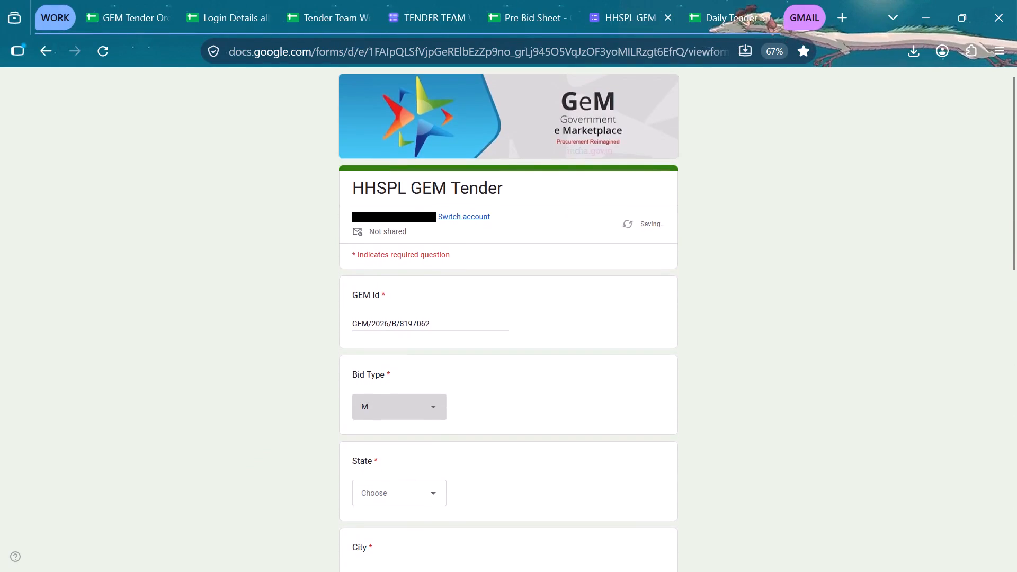
left_click(443, 320)
key("ctrl+a")
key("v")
key("Tab")
left_click(443, 319)
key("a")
key("ctrl+v")
key("ctrl+a")
key("ctrl+v")
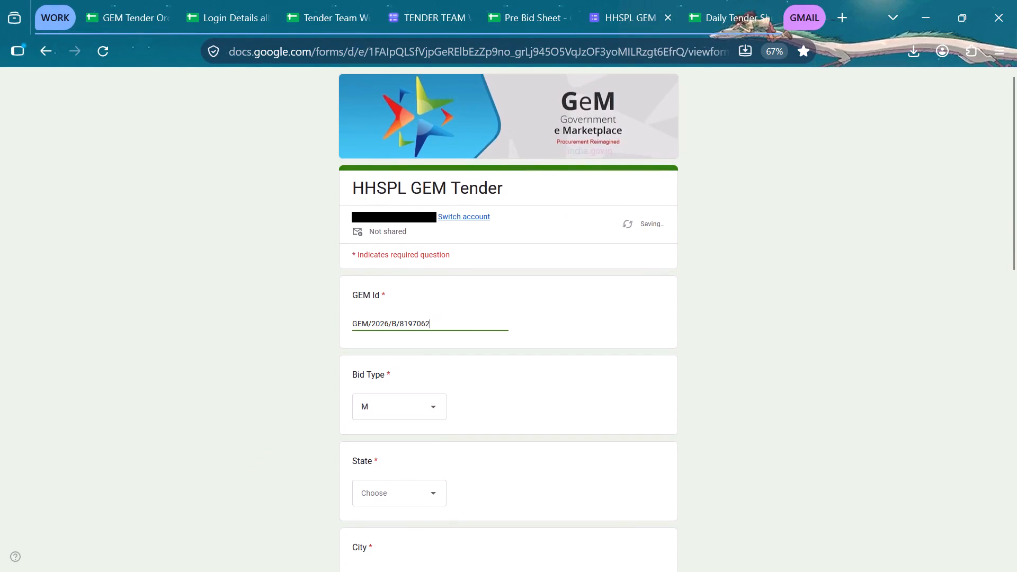
key("Tab")
Return to the bid document and examine its manpower outsourcing specification pages.
key("alt+Tab")
scroll(443, 319, "down", 20)
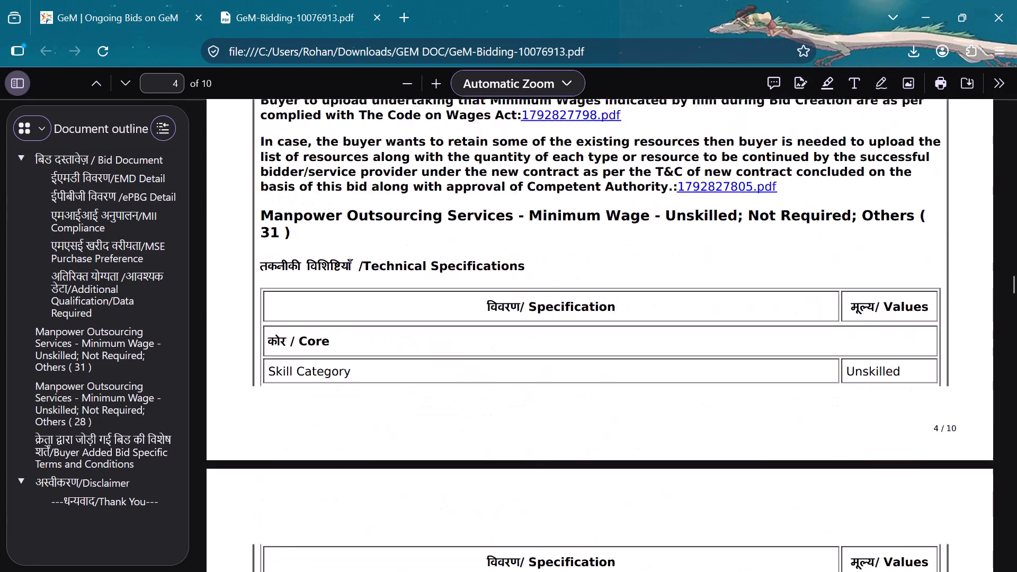
Find the consignee address in the bid document and select its city name, Varanasi, for copying.
scroll(443, 319, "down", 14)
scroll(488, 415, "down", 2)
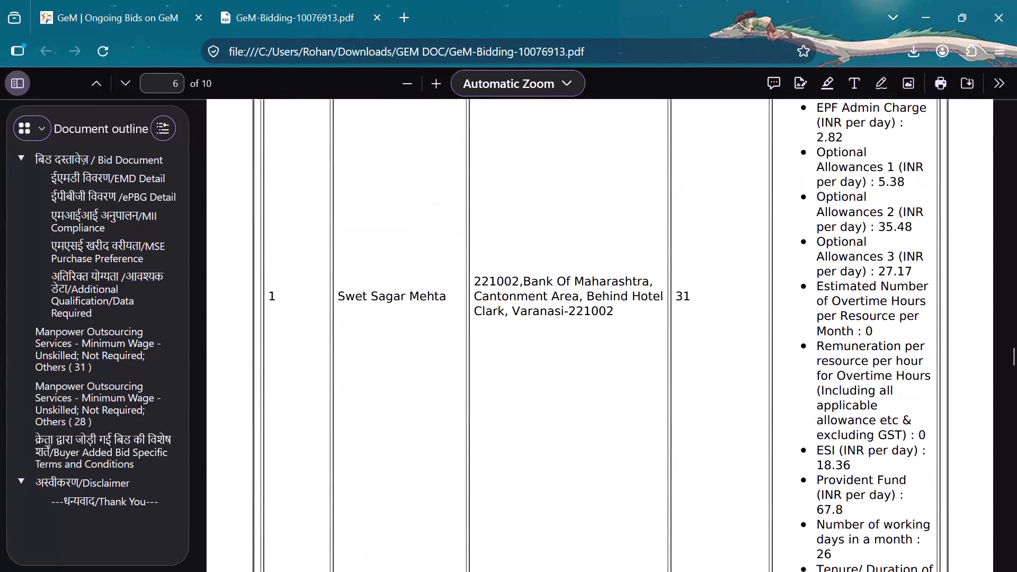
double_click(529, 311)
key("c")
Set the HHSPL GEM Tender form's State to GJ and its Pasara and Pre Bid Meeting answers to N.
key("alt+Tab")
key("Tab")
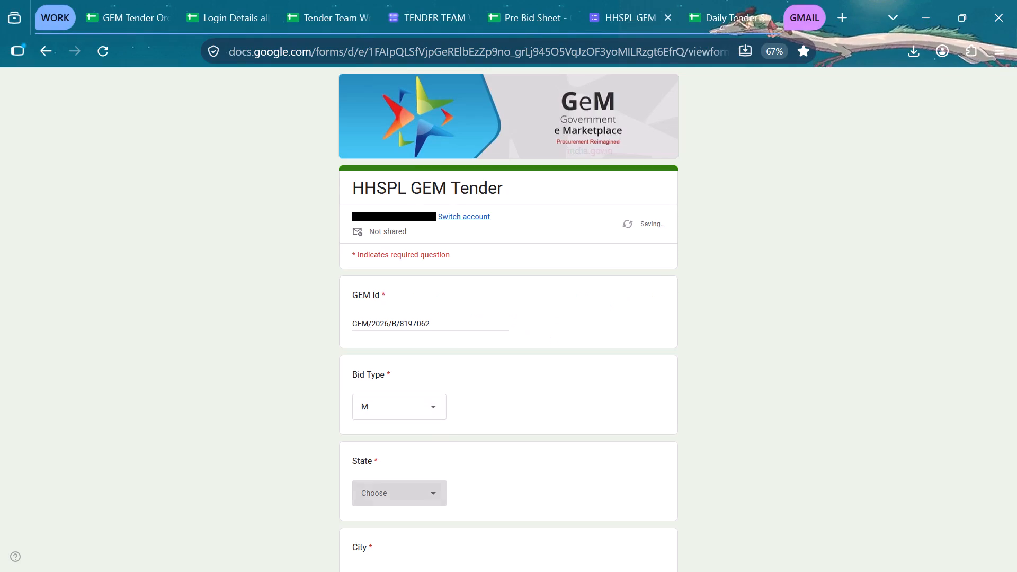
type("gj")
key("Tab")
key("v")
key("Tab")
key("n")
key("Tab")
key("n")
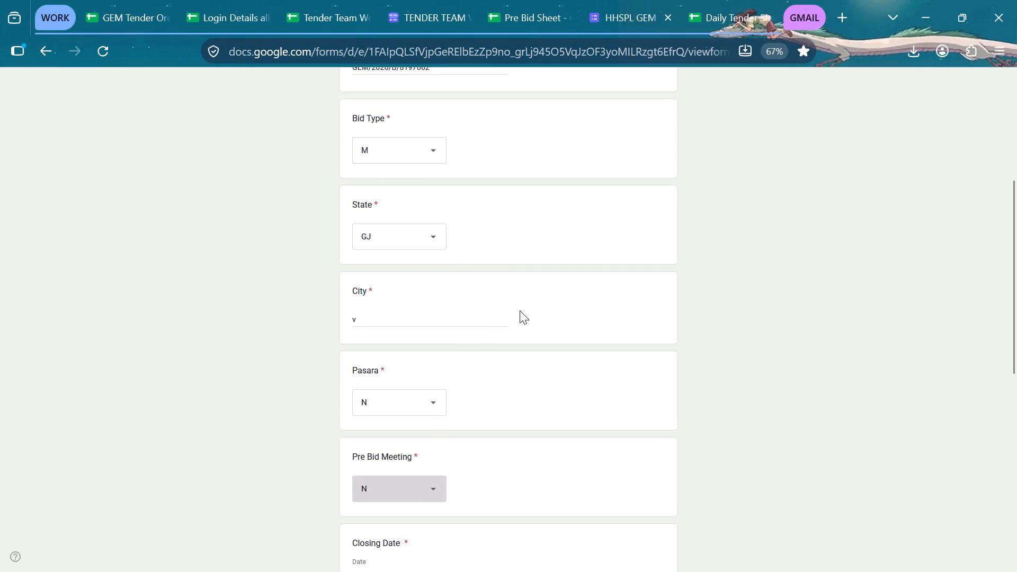
Resolve the form's saved progress notice by updating to the latest draft of the response.
triple_click(491, 327)
double_click(493, 323)
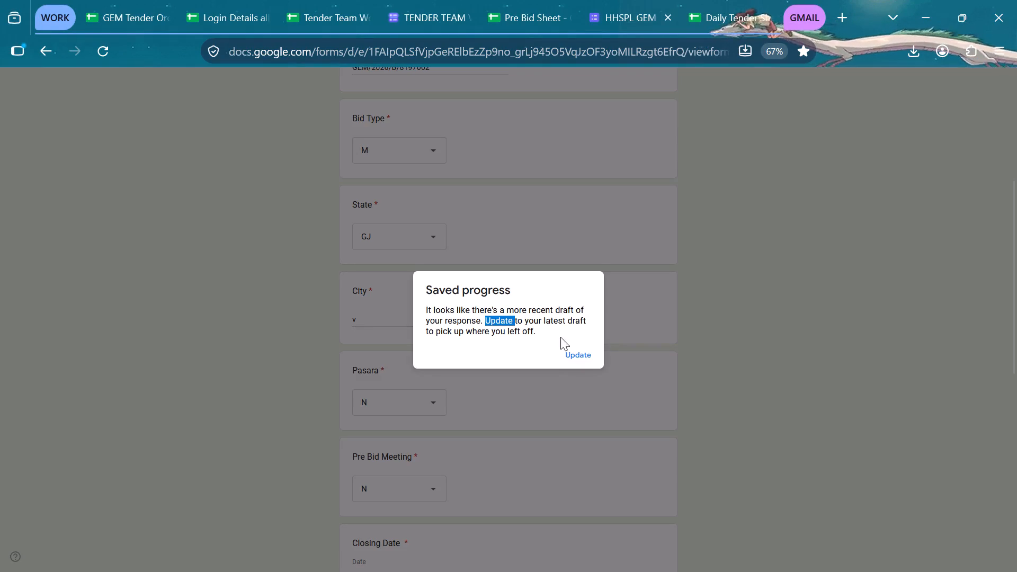
left_click(379, 319)
left_click(380, 319)
left_click(516, 392)
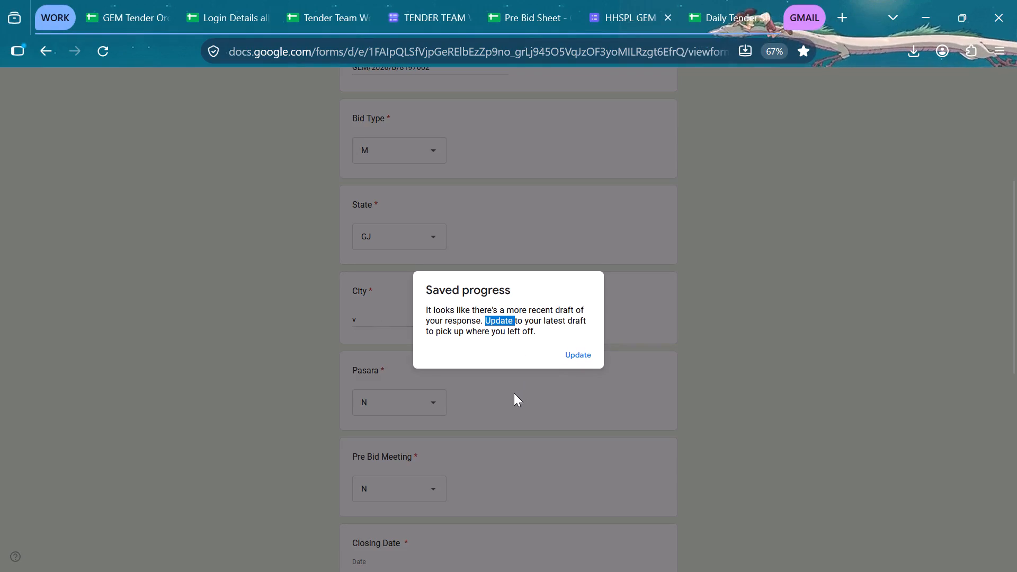
left_click(545, 188)
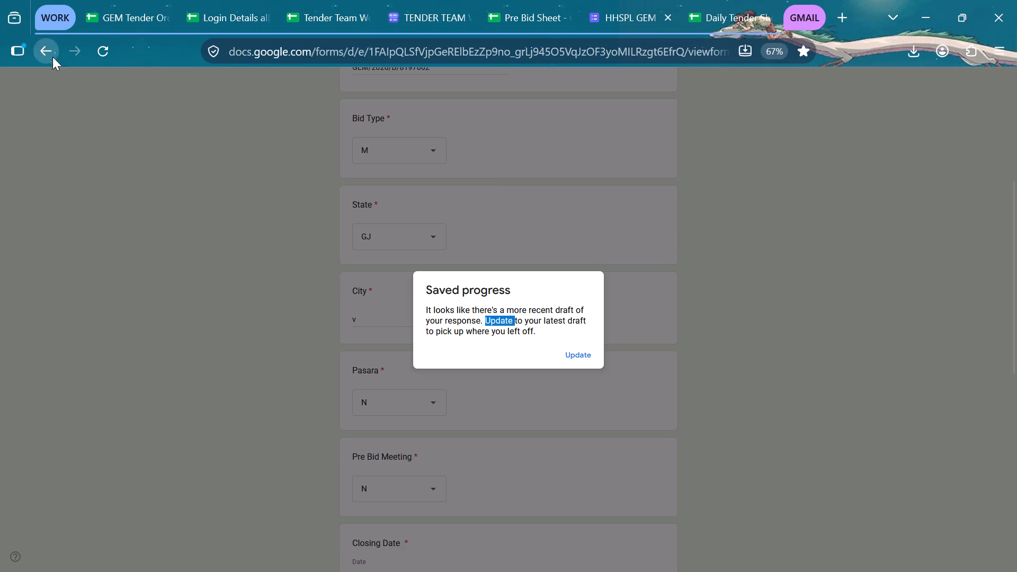
key("Escape")
key("Escape")
key("Escape")
left_click(558, 400)
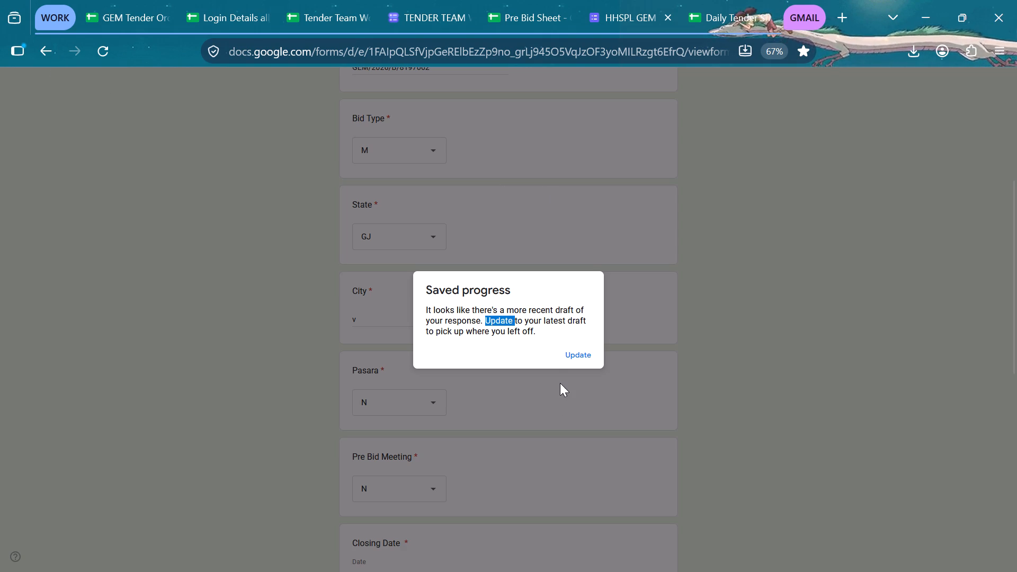
left_click(566, 363)
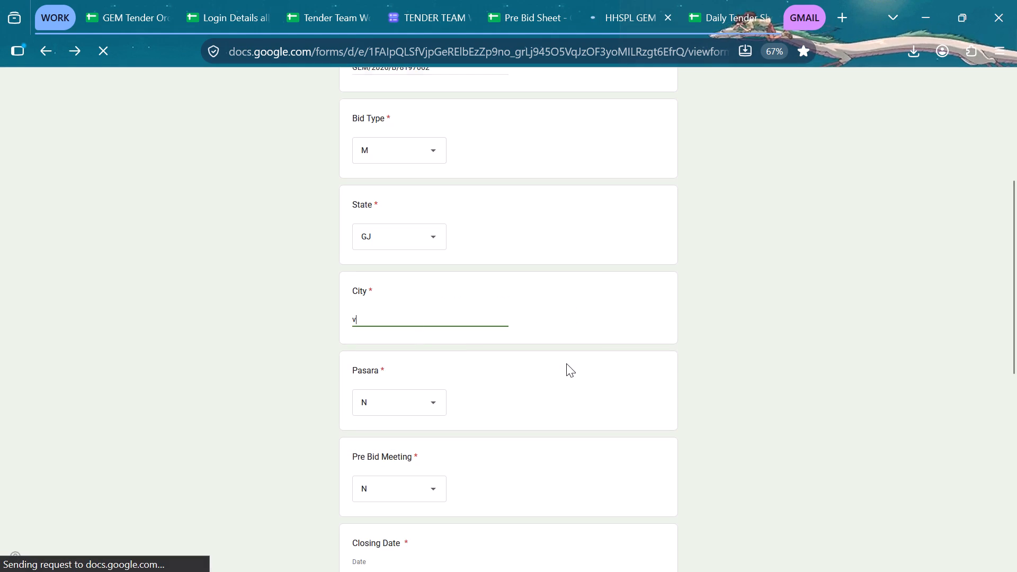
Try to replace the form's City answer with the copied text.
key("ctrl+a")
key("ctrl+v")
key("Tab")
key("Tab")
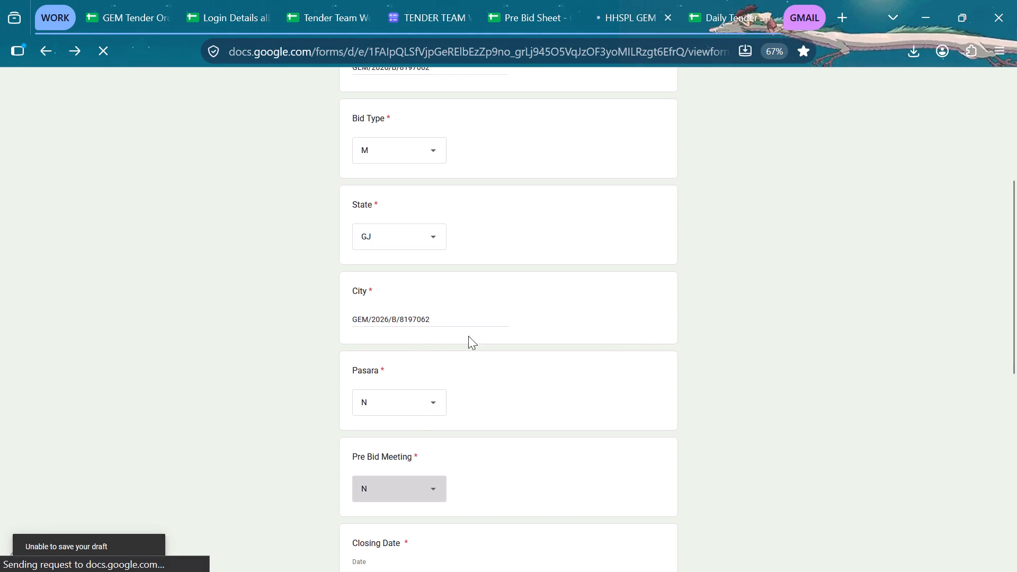
Copy the selected city name from the bid document and enter Varanasi as the form's City.
key("alt+Tab")
key("c")
key("ctrl+c")
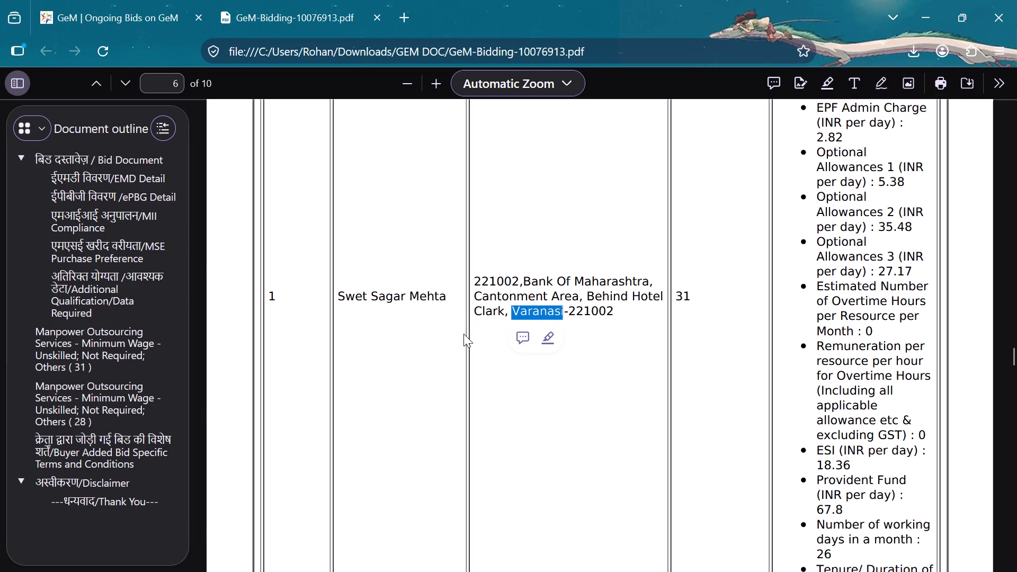
key("alt+Tab")
left_click(427, 314)
key("ctrl+a")
key("ctrl+v")
Check the bid's end date in the GeM listing and enter 14-11-2026 as the form's Closing Date.
key("Tab")
key("Tab")
key("Tab")
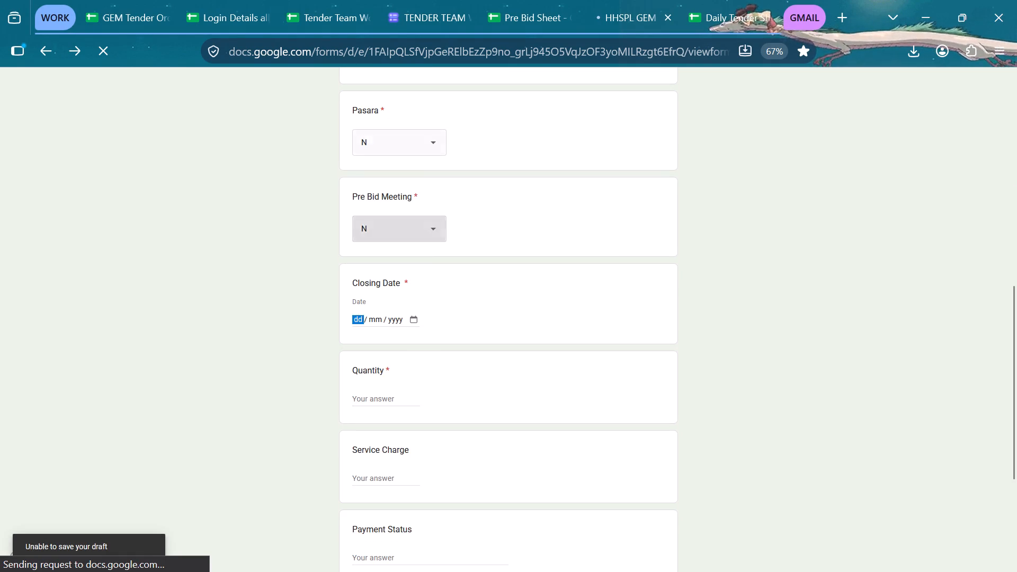
key("alt+Tab")
left_click(118, 0)
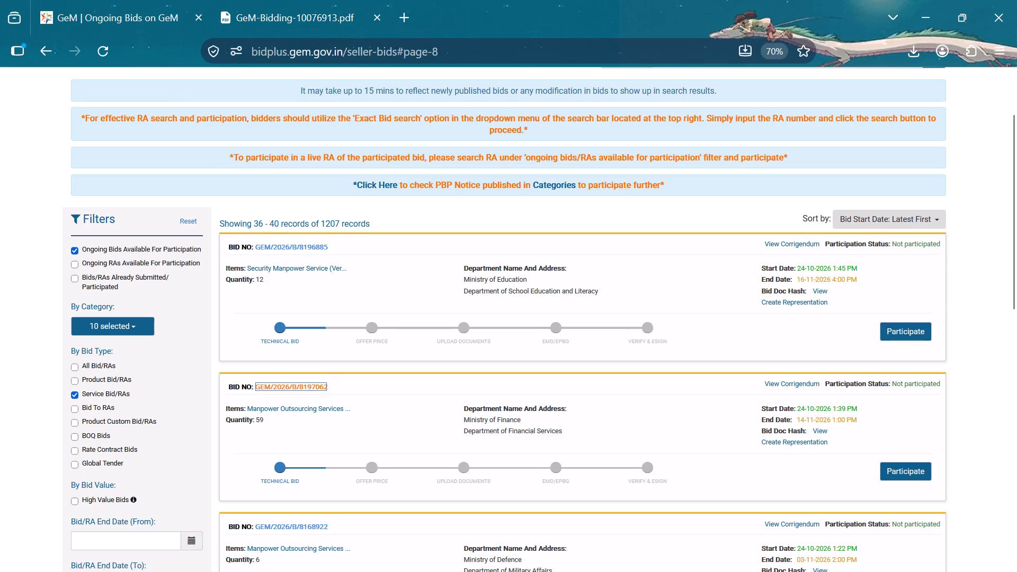
key("alt+Tab")
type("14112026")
Check the bid's quantity in the GeM listing, enter 59 as the form's Quantity and submit the response.
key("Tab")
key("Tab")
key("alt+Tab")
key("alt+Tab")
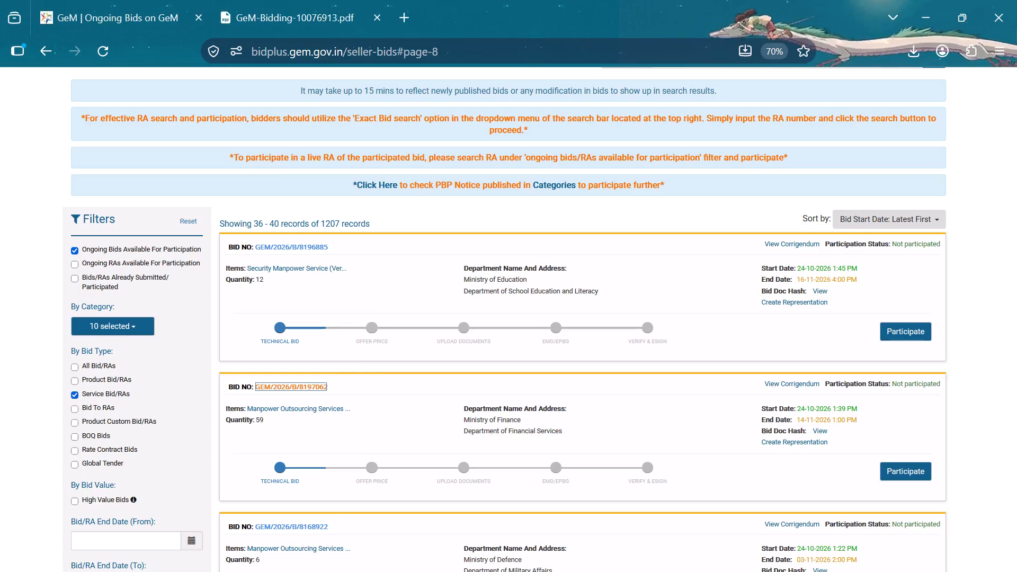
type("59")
scroll(379, 377, "up", 3)
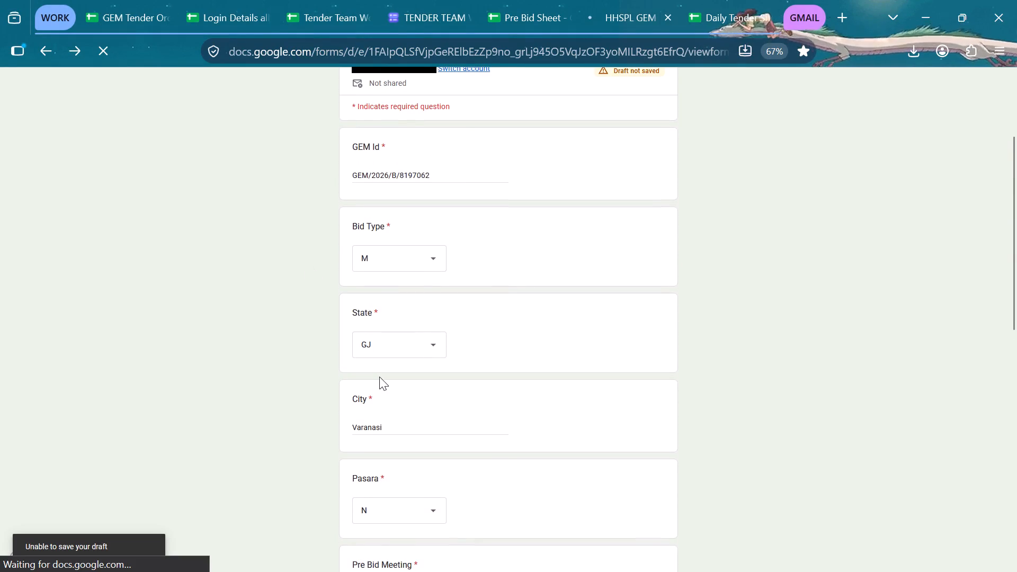
scroll(379, 377, "down", 6)
left_click(367, 477)
Go to page 7 of the GeM service bid listing and close the GeM-Bidding-10076913.pdf document.
key("alt+Tab")
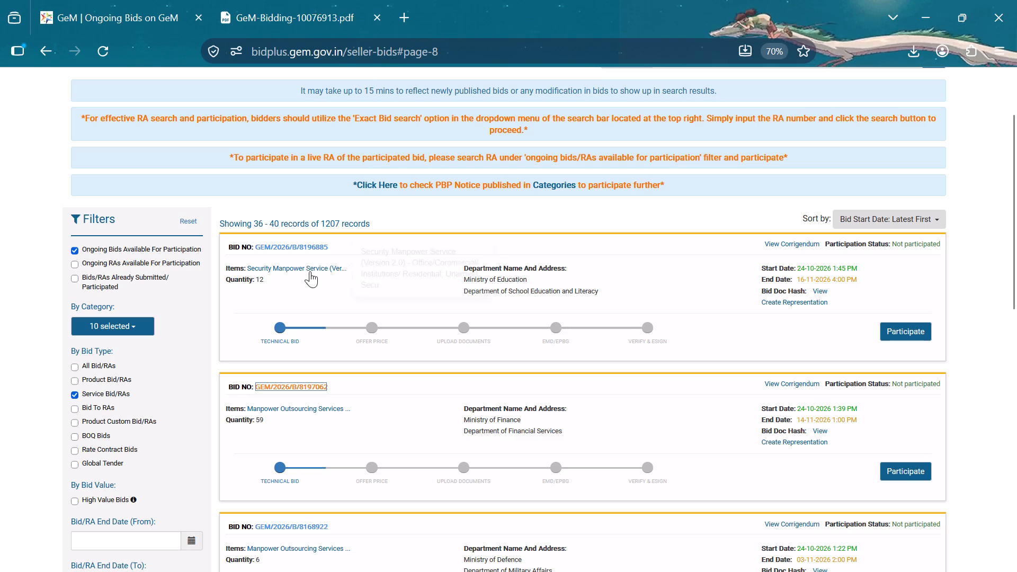
scroll(307, 359, "down", 6)
left_click(317, 320)
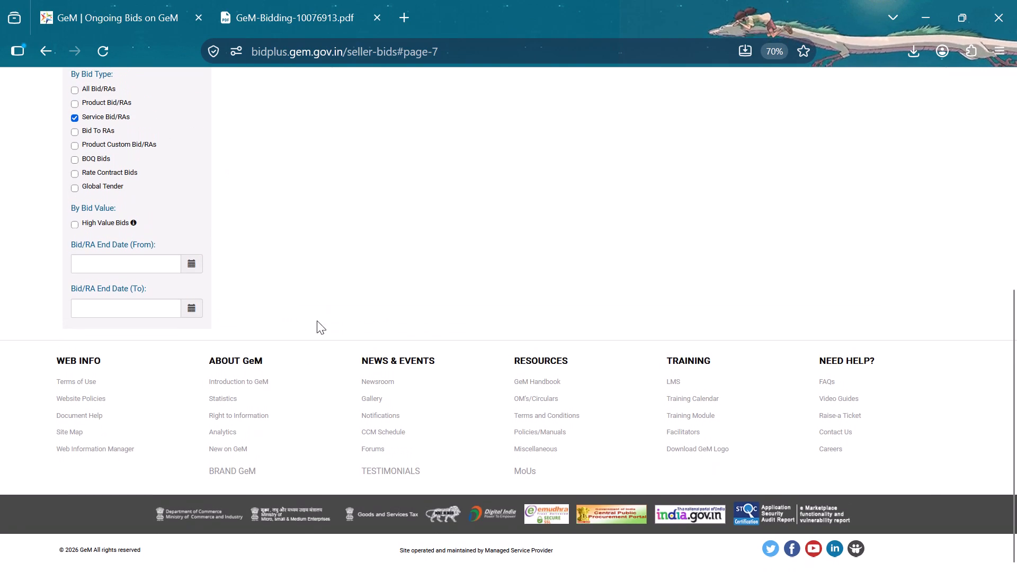
left_click(372, 19)
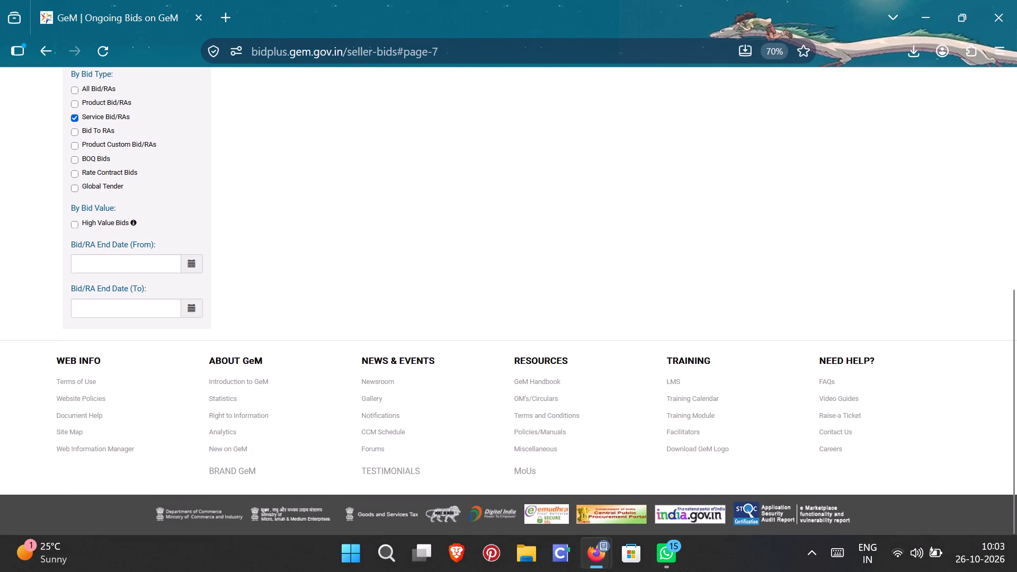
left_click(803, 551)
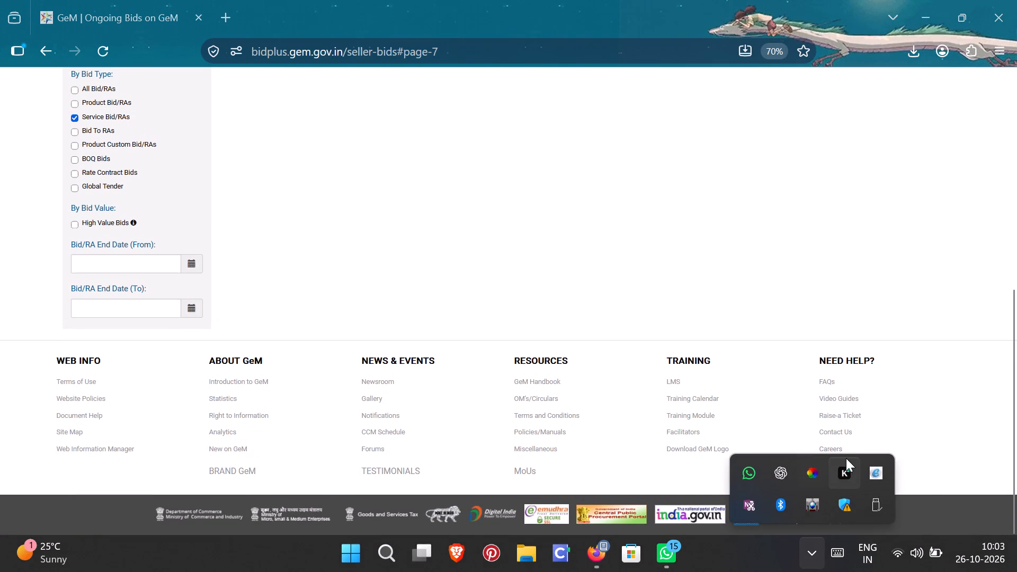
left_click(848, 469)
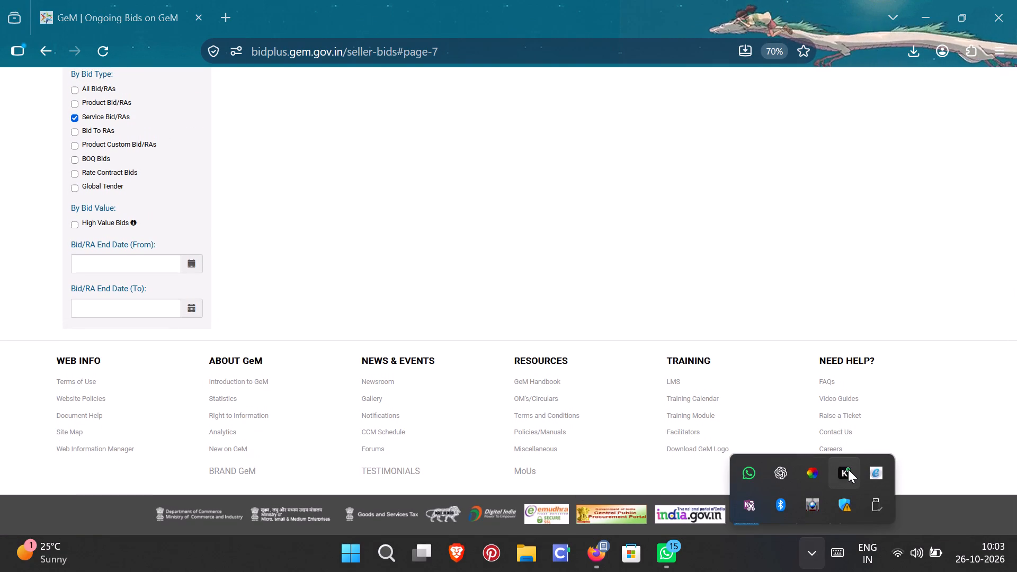
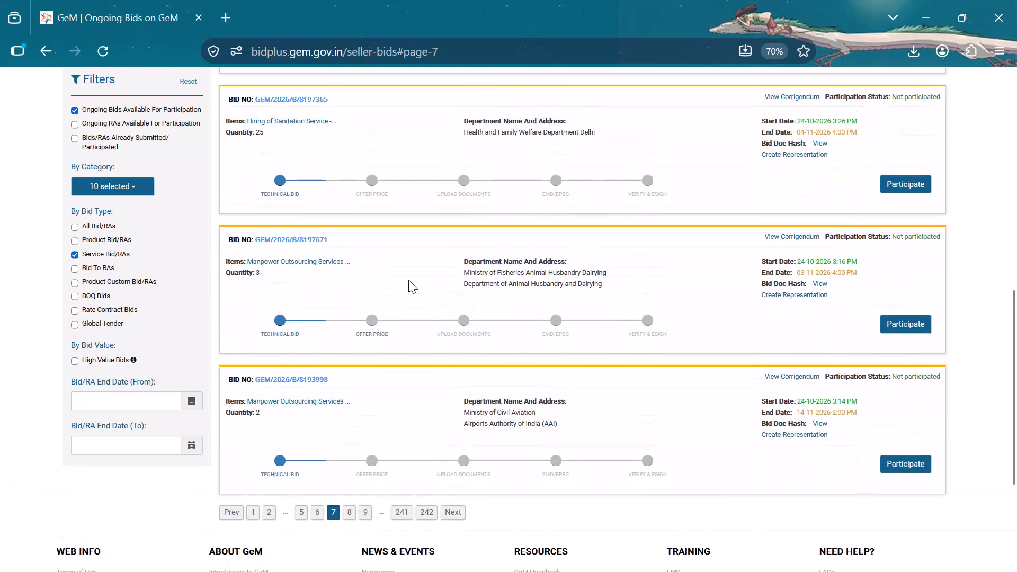
Download and open the bid document of the sanitation service bid GEM/2026/B/8197365.
scroll(408, 280, "up", 3)
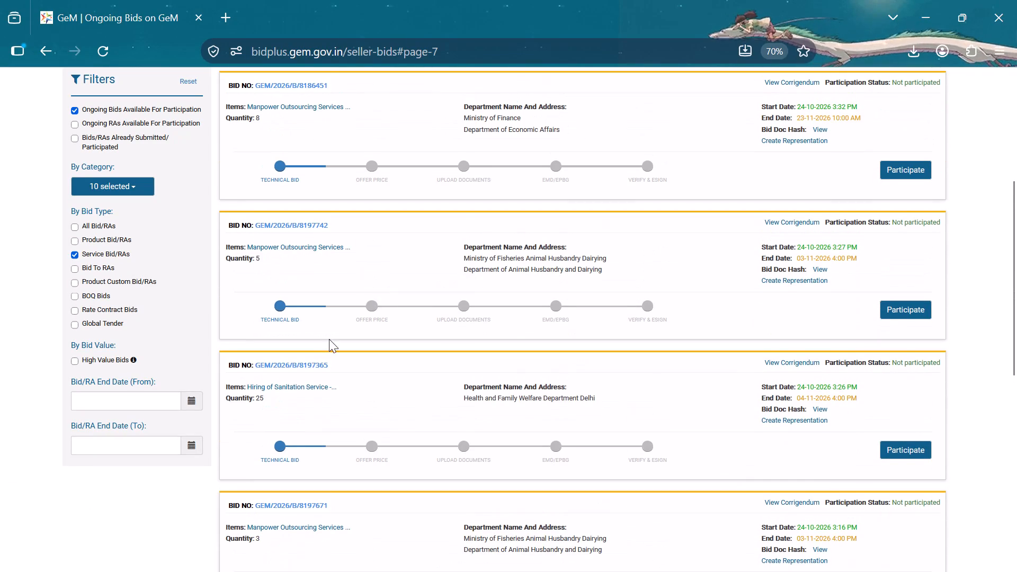
left_click(305, 362)
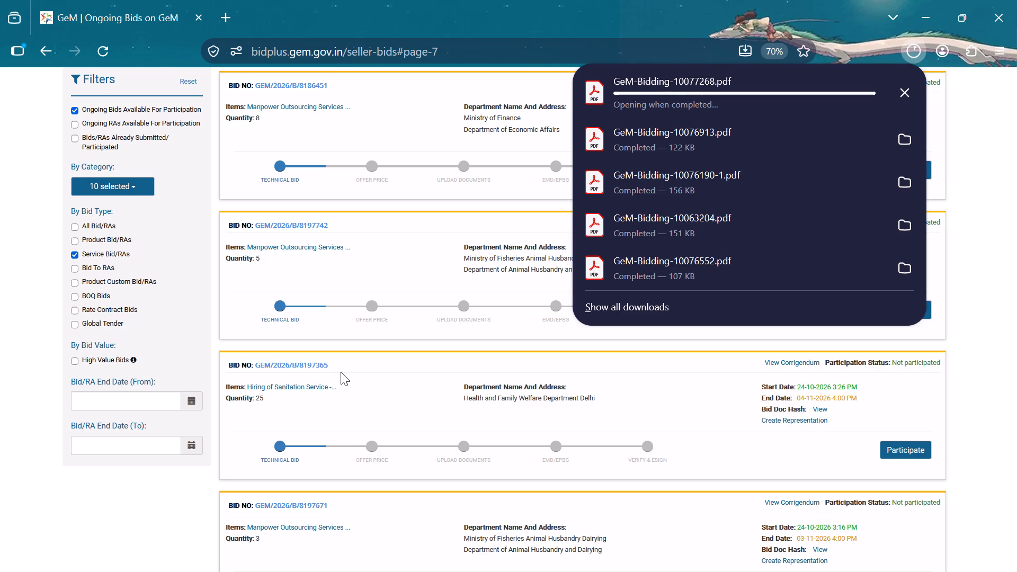
left_click(341, 372)
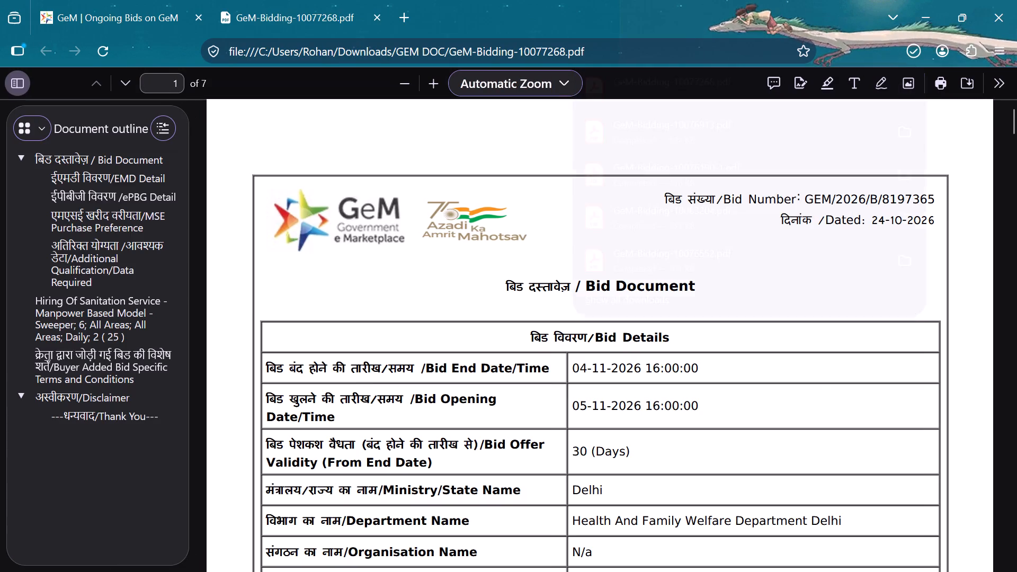
Copy the bid number from the sanitation bid document, review its bid details and close the document.
double_click(808, 200)
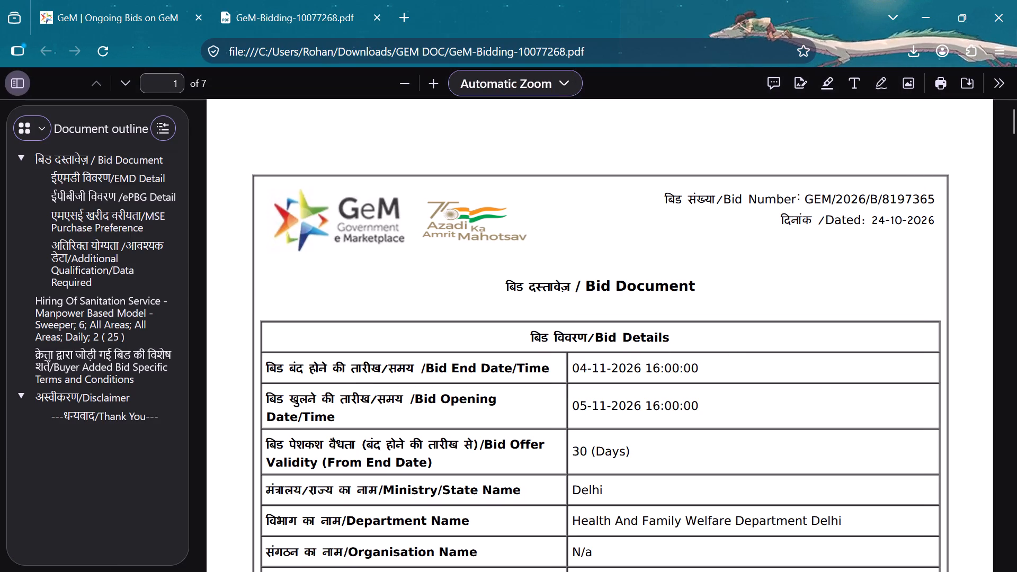
key("ctrl+shift+Right")
key("ctrl+shift+Right")
key("ctrl+shift+Right")
key("ctrl+c")
key("ctrl+c")
scroll(605, 367, "down", 7)
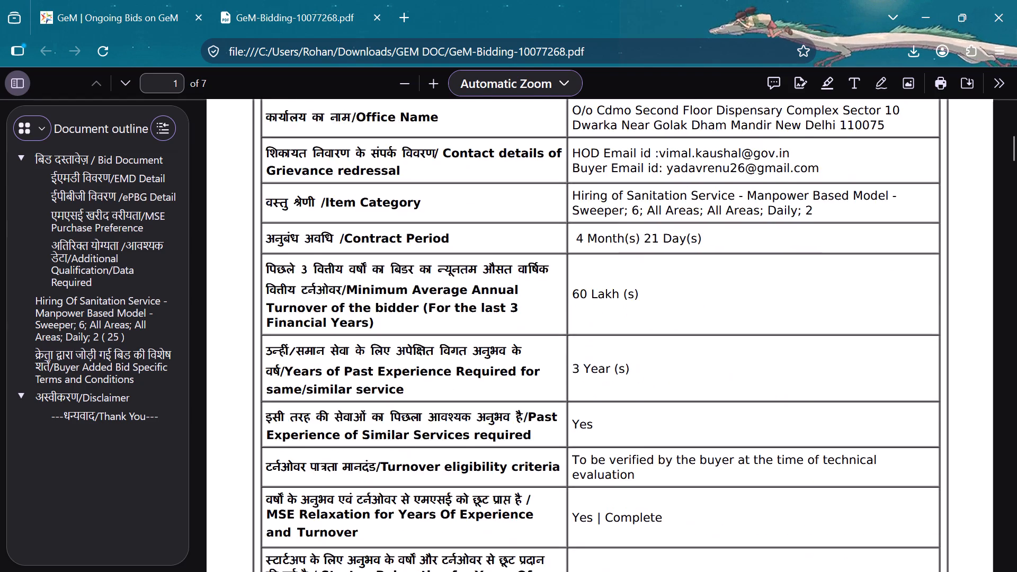
scroll(605, 367, "down", 3)
scroll(605, 367, "up", 3)
left_click(380, 13)
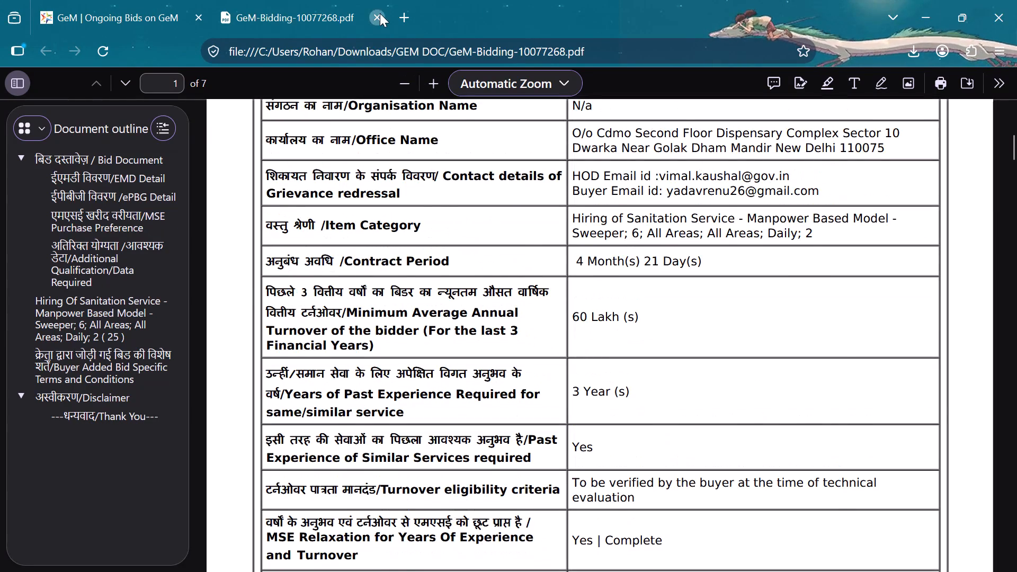
Download and open the bid document of the Ministry of Finance manpower bid GEM/2026/B/8186451.
scroll(313, 210, "up", 1)
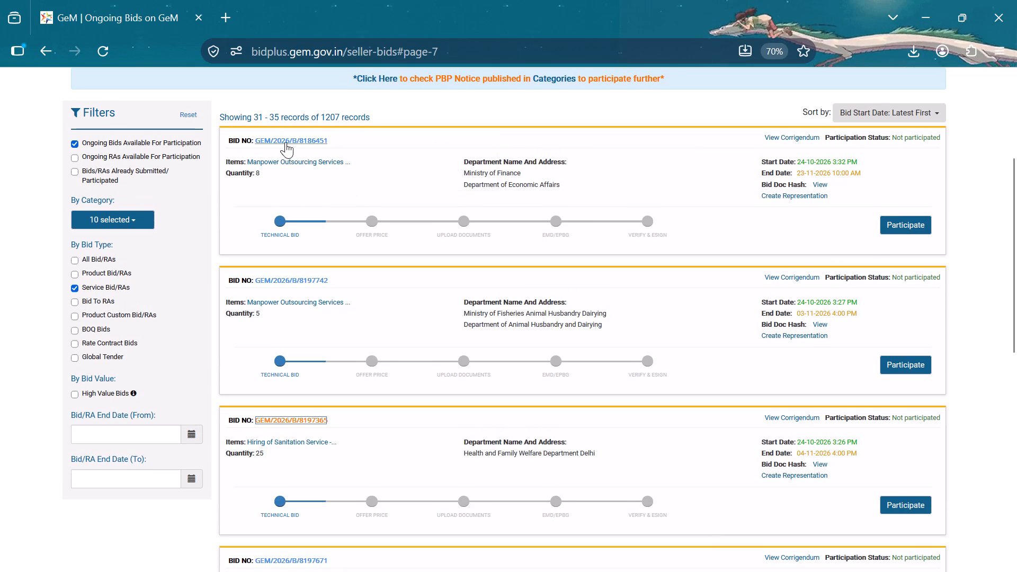
left_click(287, 141)
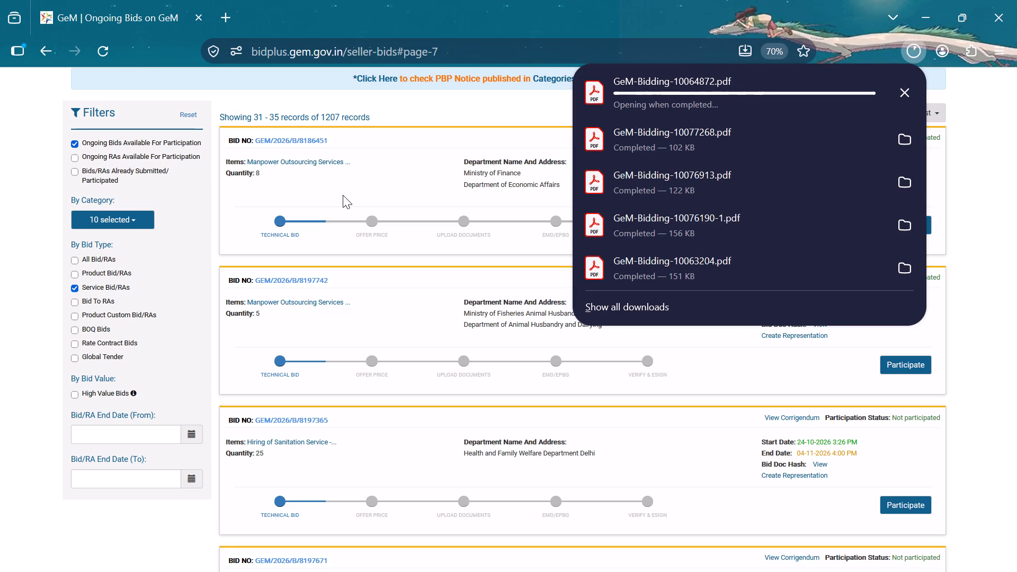
left_click(343, 195)
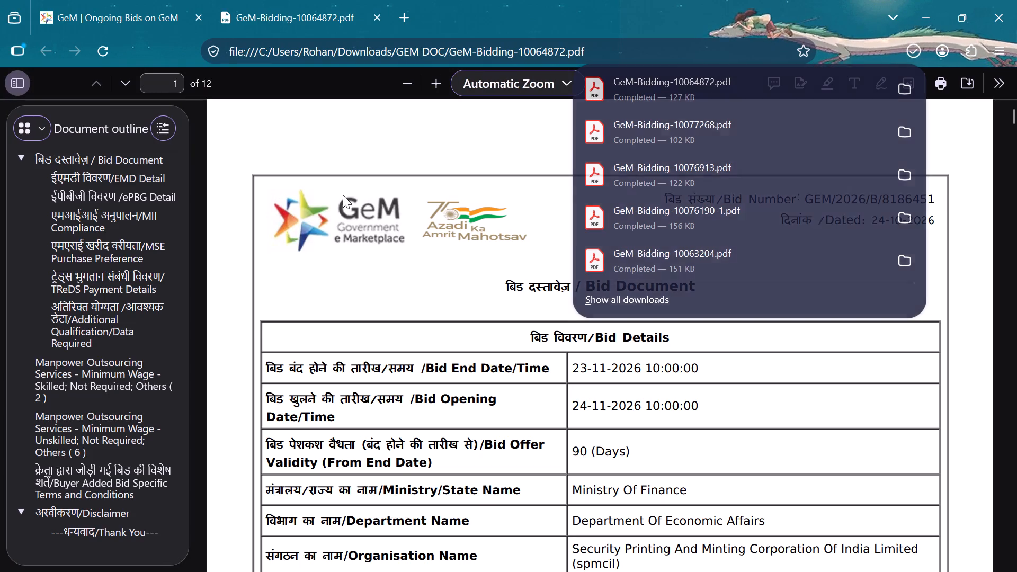
Copy the bid number GEM/2026/B/8186451 from the bid document and review its contract and turnover details.
double_click(808, 198)
key("ctrl+shift+Right")
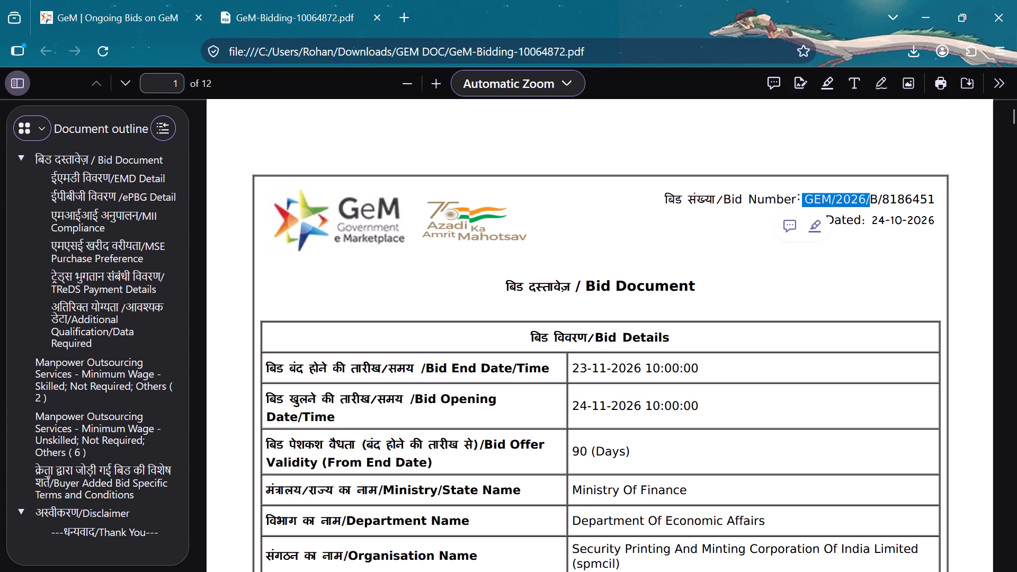
key("ctrl+shift+Right")
key("ctrl+shift+Right")
key("ctrl+c")
key("c")
scroll(727, 323, "down", 5)
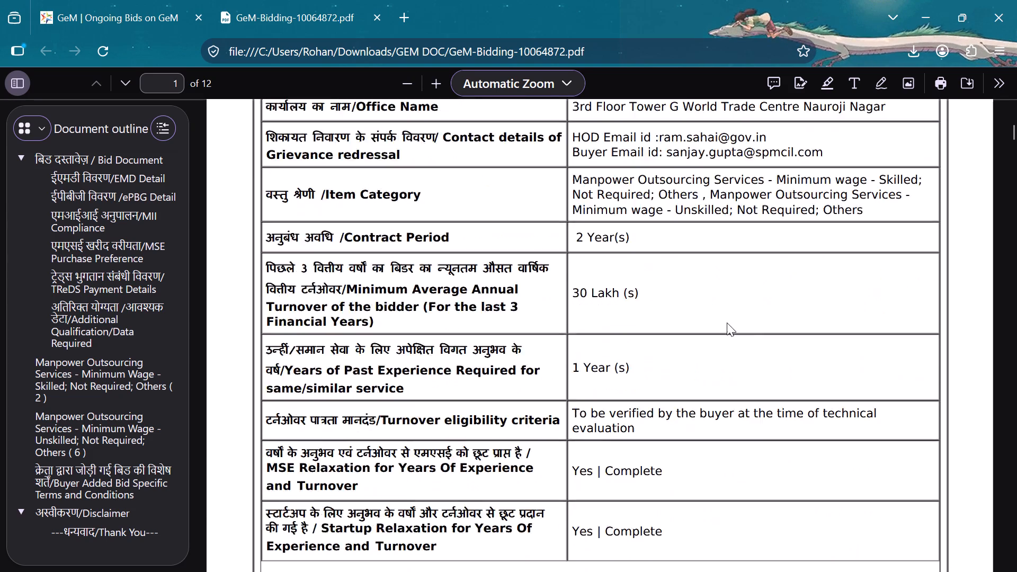
scroll(727, 323, "down", 6)
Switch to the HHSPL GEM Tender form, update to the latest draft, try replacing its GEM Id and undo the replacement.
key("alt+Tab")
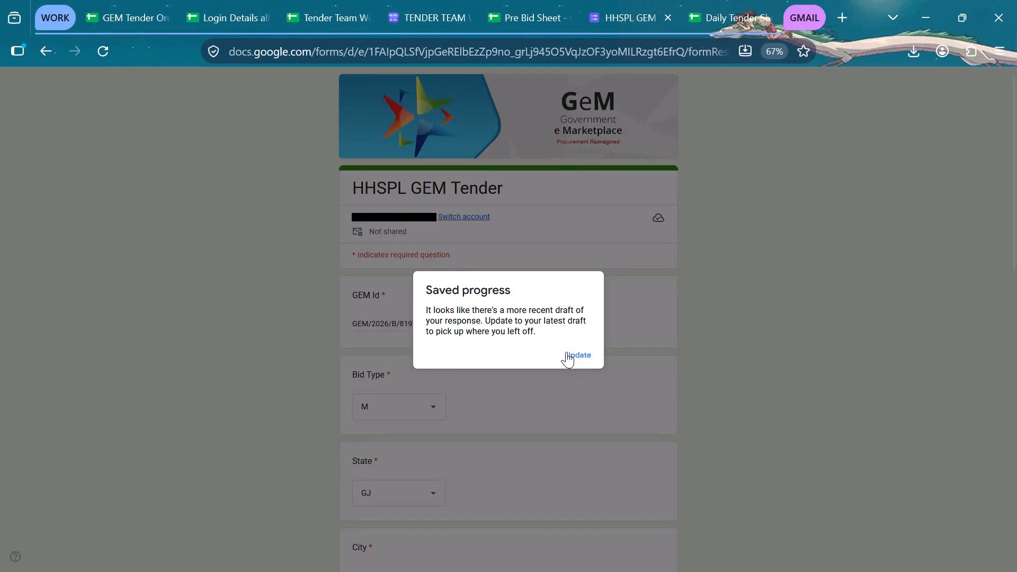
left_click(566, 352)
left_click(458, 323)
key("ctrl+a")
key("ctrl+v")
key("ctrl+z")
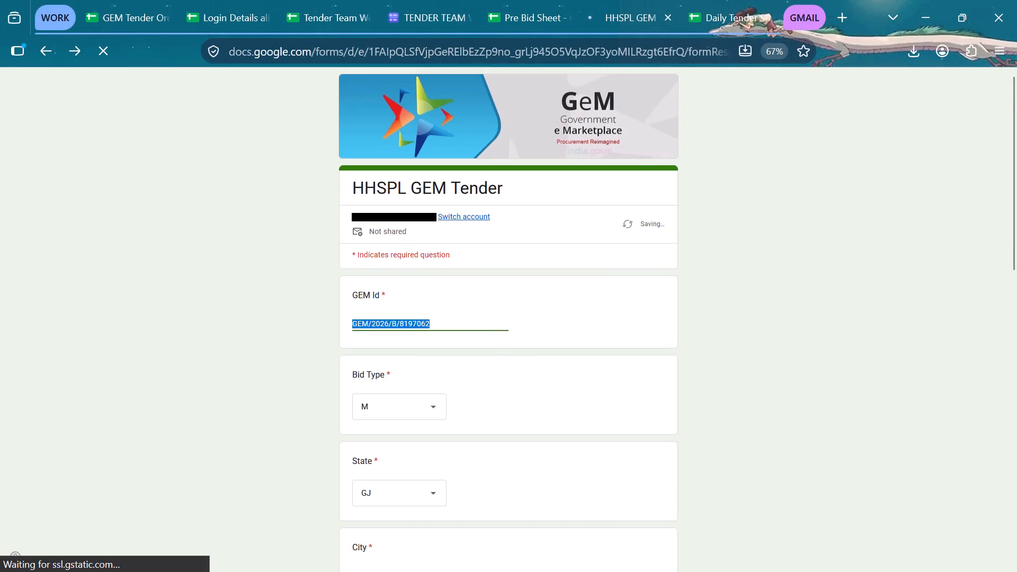
Submit the filled-in form response for bid GEM/2026/B/8197062 again.
scroll(458, 323, "down", 5)
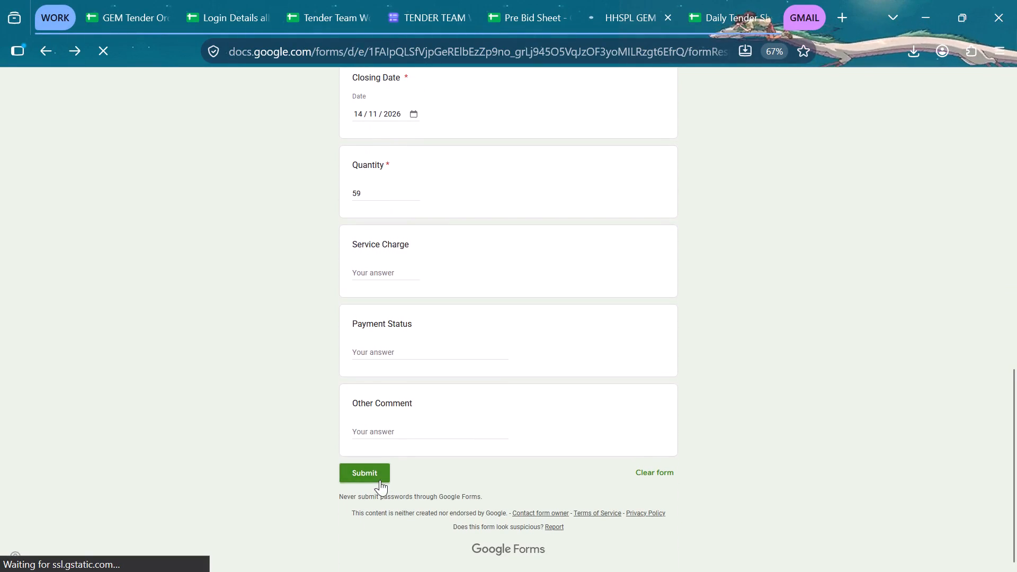
left_click(379, 479)
scroll(390, 353, "up", 1)
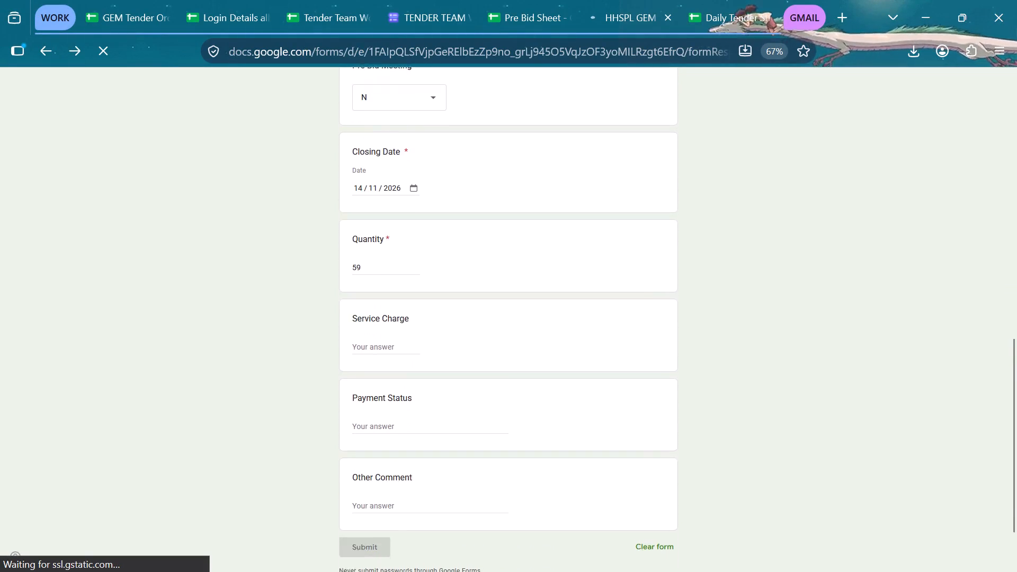
scroll(390, 353, "up", 3)
scroll(390, 353, "down", 1)
scroll(390, 353, "up", 1)
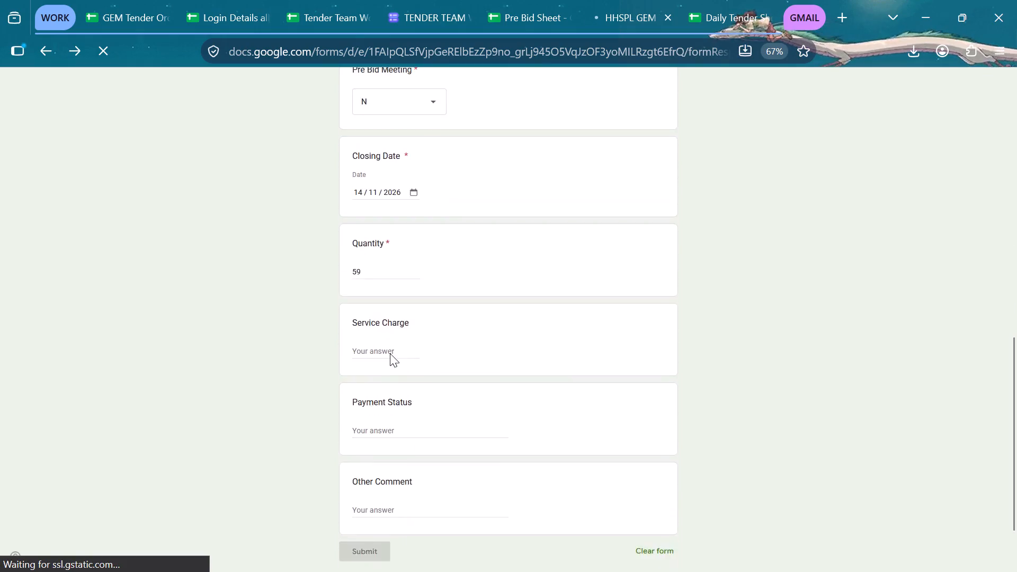
scroll(390, 353, "up", 1)
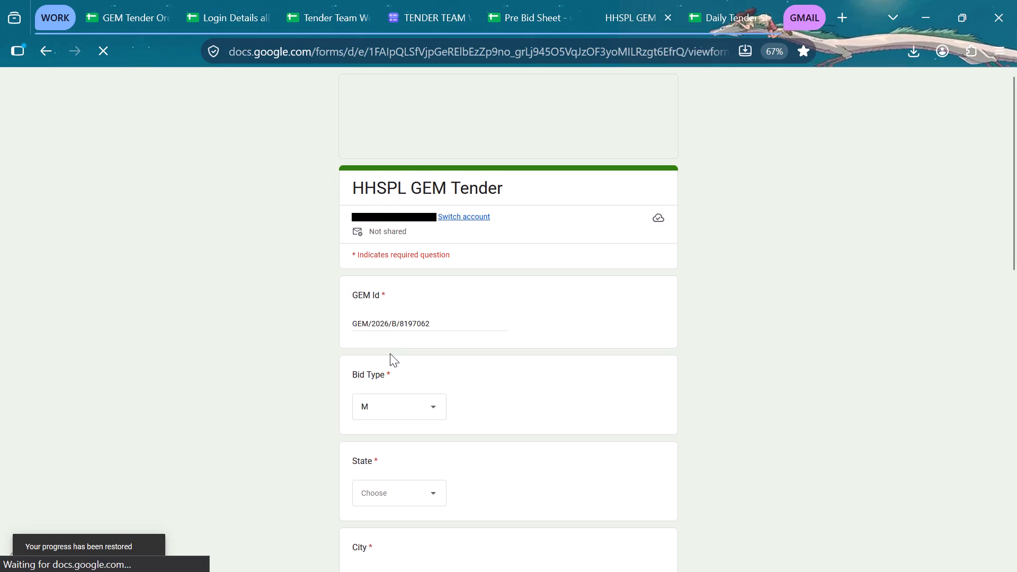
scroll(395, 350, "down", 4)
scroll(395, 350, "up", 2)
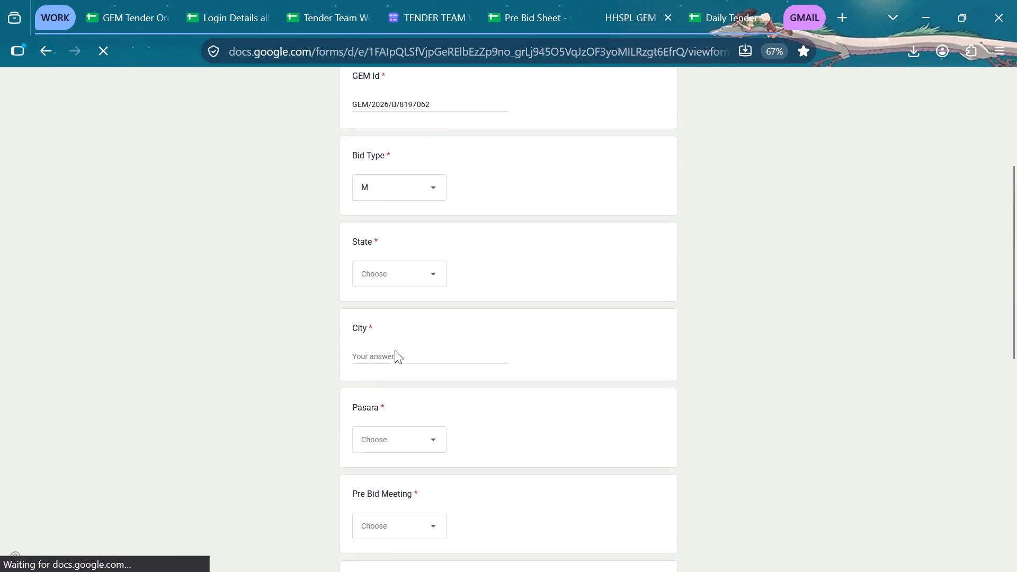
scroll(395, 350, "up", 3)
Examine the newest form response rows at the end of the Daily Tender Sheet.
left_click(735, 0)
scroll(448, 320, "down", 1)
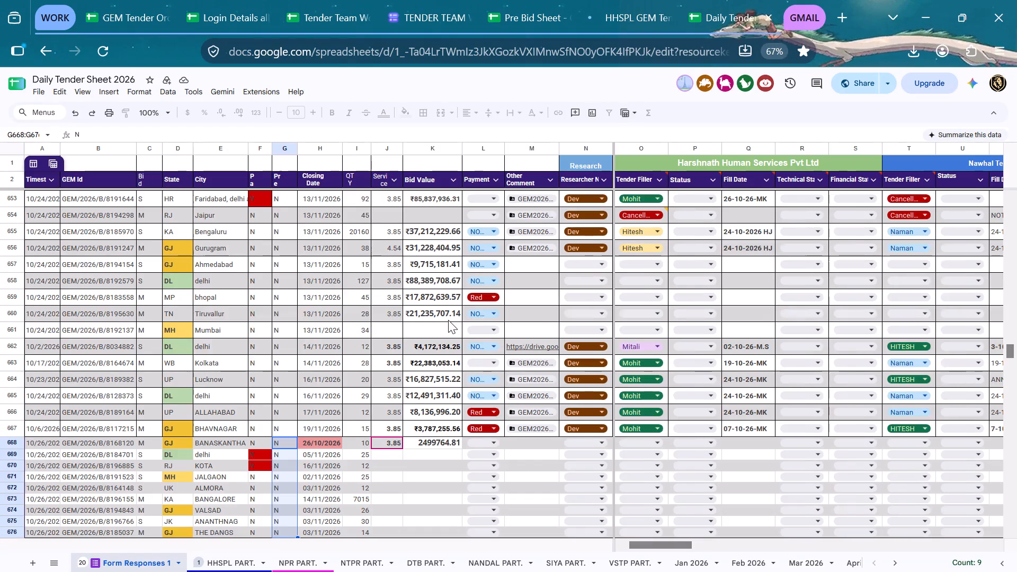
scroll(448, 320, "down", 1)
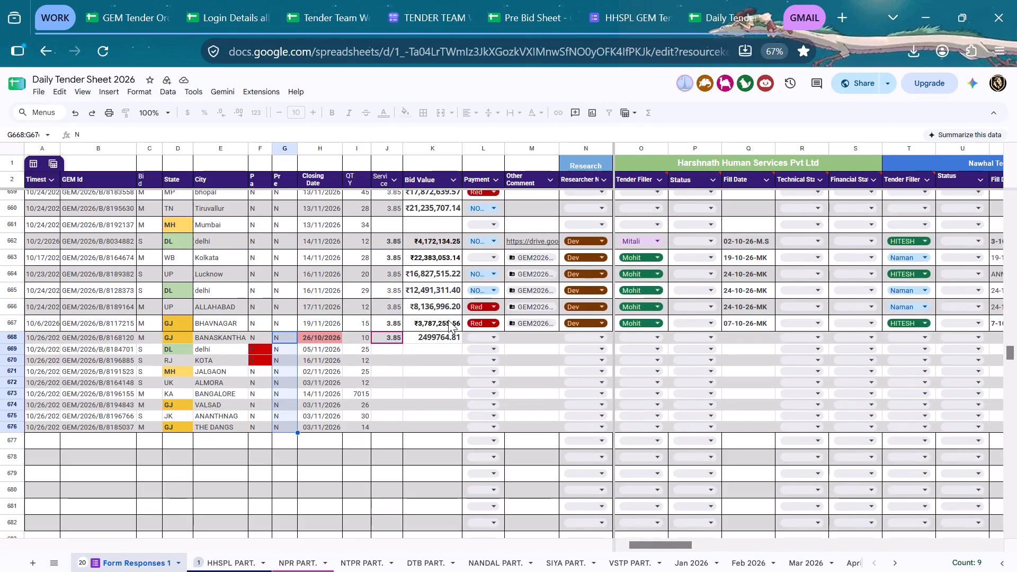
Open the form's GEM Id GEM/2026/B/8197062 in a separate browser tab.
left_click(599, 1)
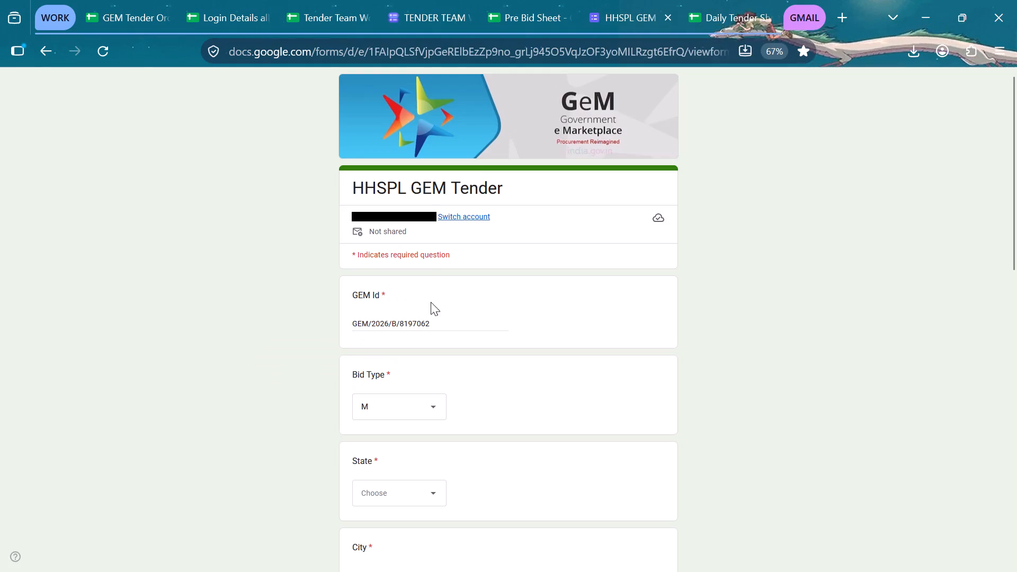
double_click(432, 318)
left_click_drag(432, 318, 336, 332)
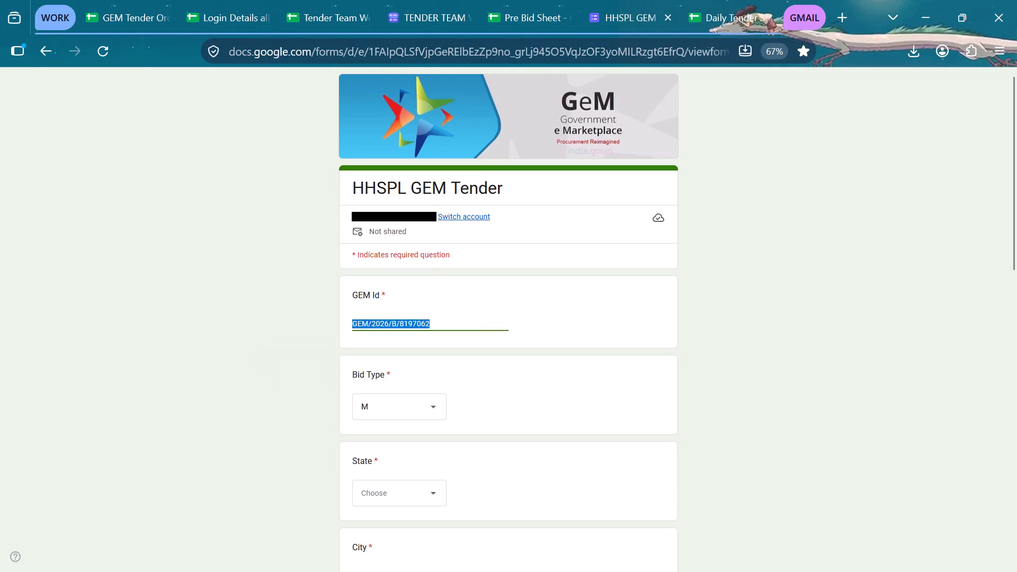
left_click_drag(365, 325, 852, 10)
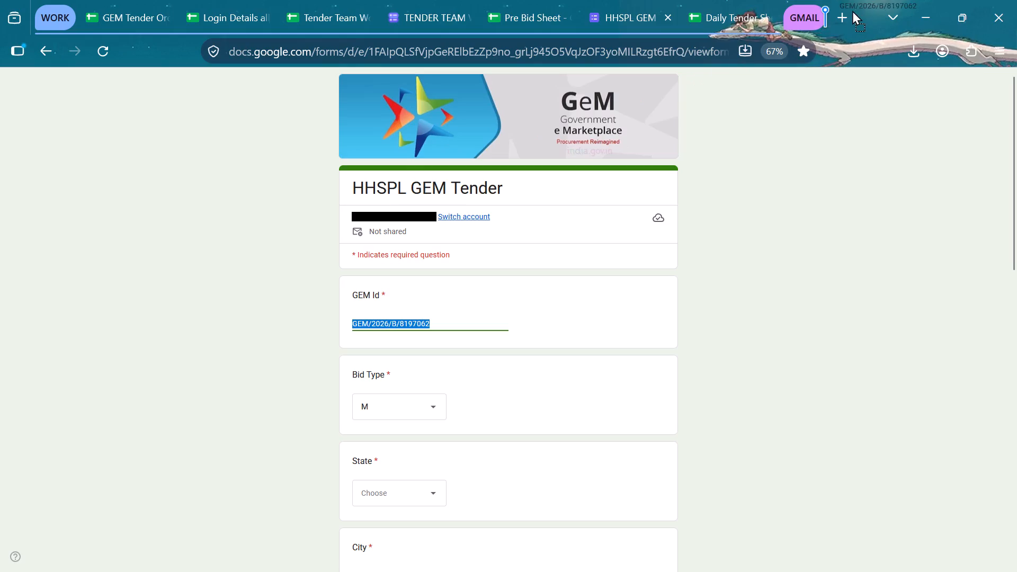
left_click_drag(852, 10, 850, 13)
Replace the form's GEM Id with GEM/2026/B/8186451 and set the Bid Type to S after checking the bid document.
key("ctrl+v")
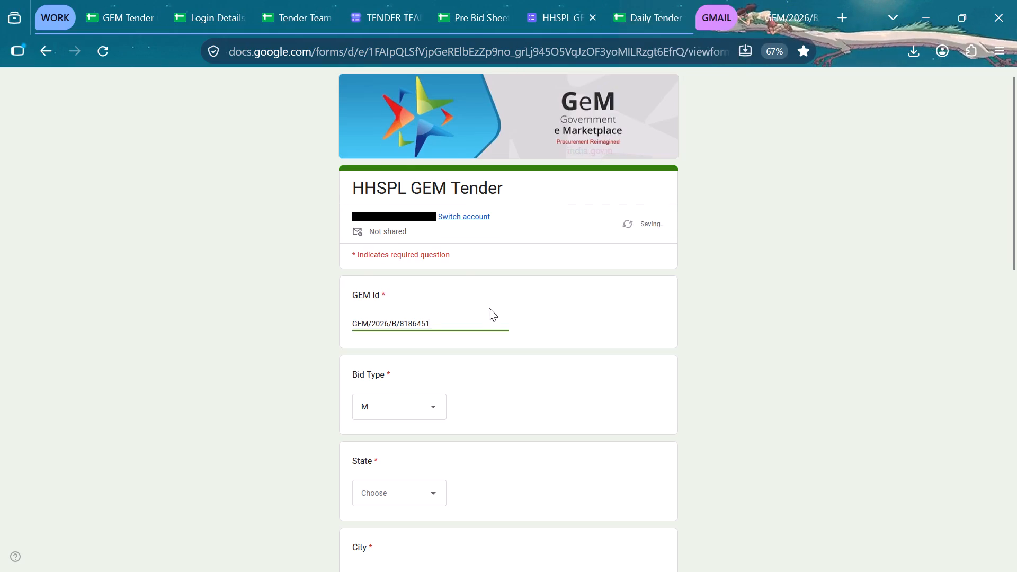
key("alt+Tab")
scroll(490, 308, "down", 1)
key("alt+Tab")
key("Tab")
key("s")
key("Tab")
Find the consignee address in the bid document, set the form's State to UP and enter Noida as the City.
key("alt+Tab")
scroll(490, 308, "down", 4)
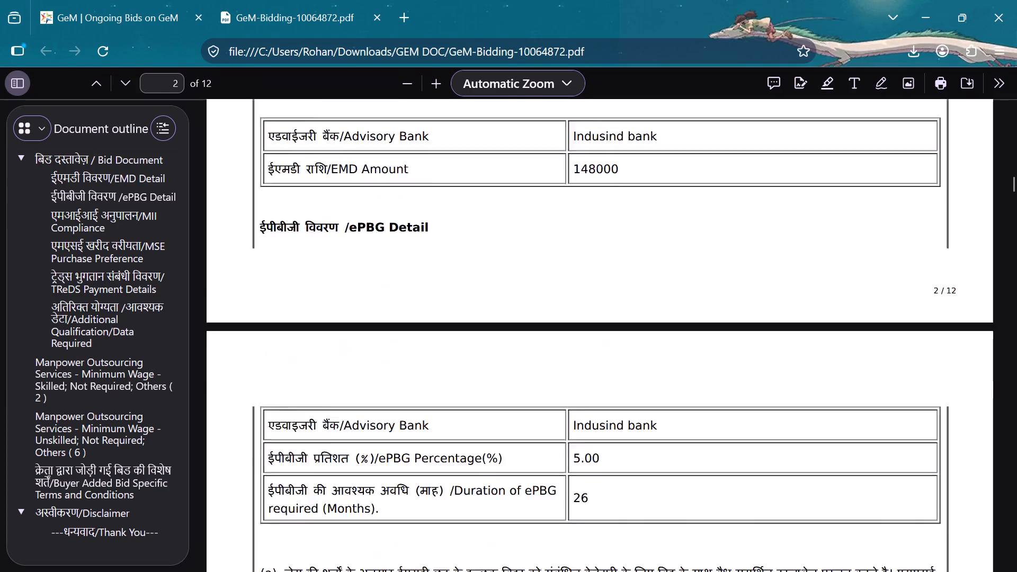
scroll(490, 308, "down", 20)
scroll(490, 308, "down", 9)
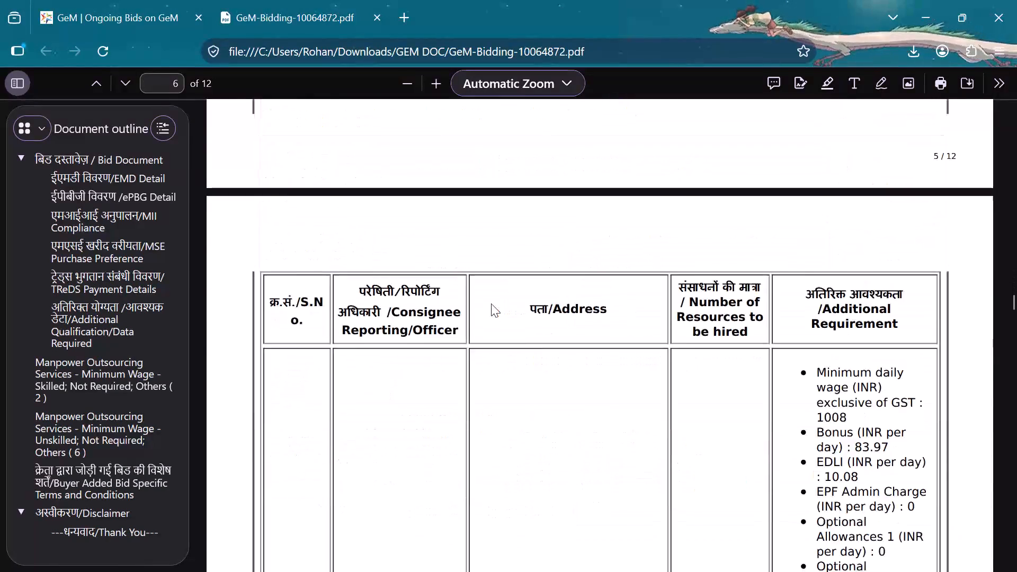
scroll(491, 303, "down", 6)
double_click(599, 284)
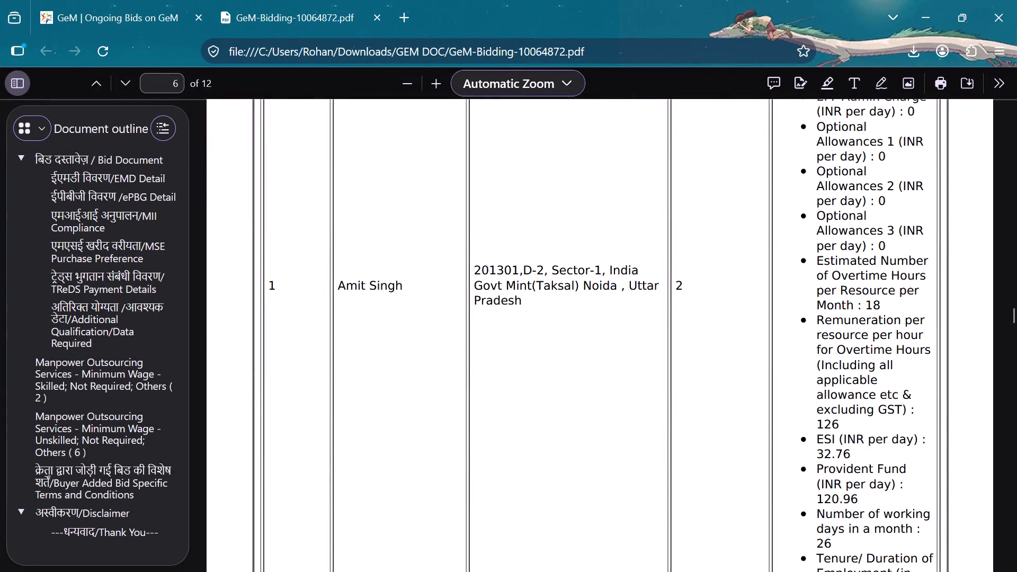
key("ctrl+c")
key("alt+Tab")
type("up")
key("Tab")
key("ctrl+v")
Set both Pasara and Pre Bid Meeting to N in the form.
key("Tab")
key("n")
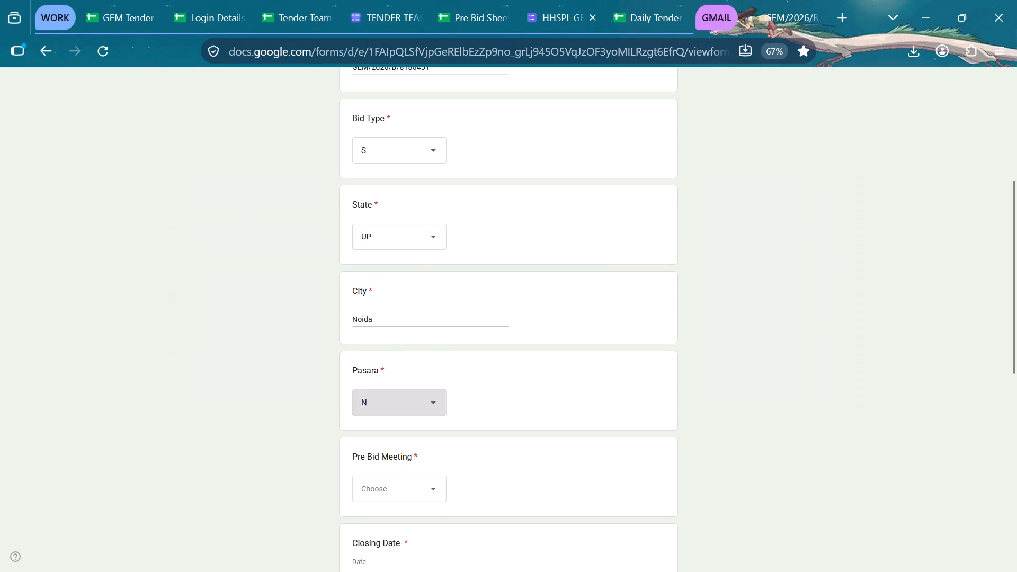
key("Tab")
key("n")
Check the bid's end date in the GeM listing and enter 23-11-2026 as the form's Closing Date.
key("alt+Tab")
left_click(166, 0)
key("alt+Tab")
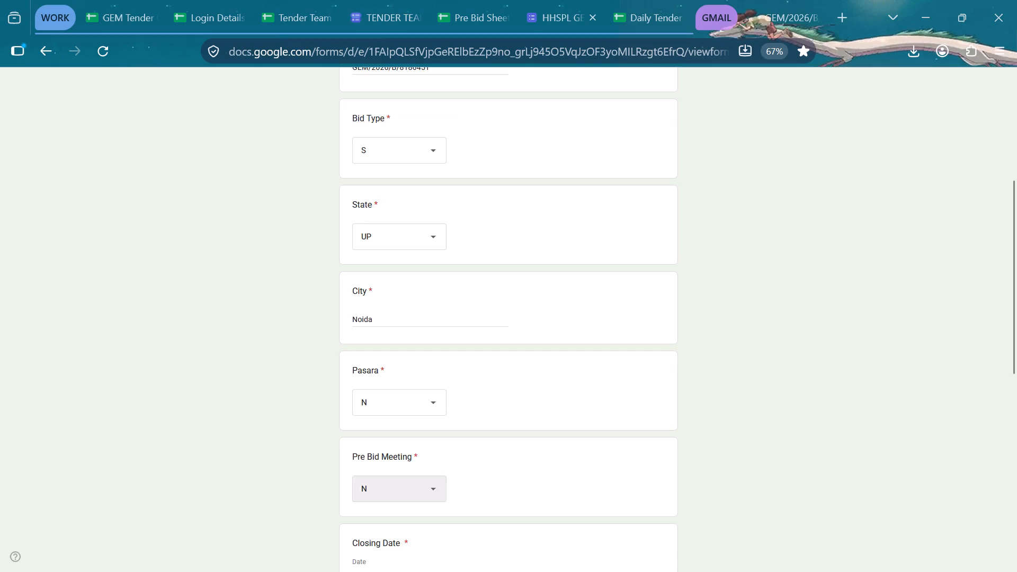
key("Tab")
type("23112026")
Check the bid's quantity in the GeM listing for the form's Quantity field.
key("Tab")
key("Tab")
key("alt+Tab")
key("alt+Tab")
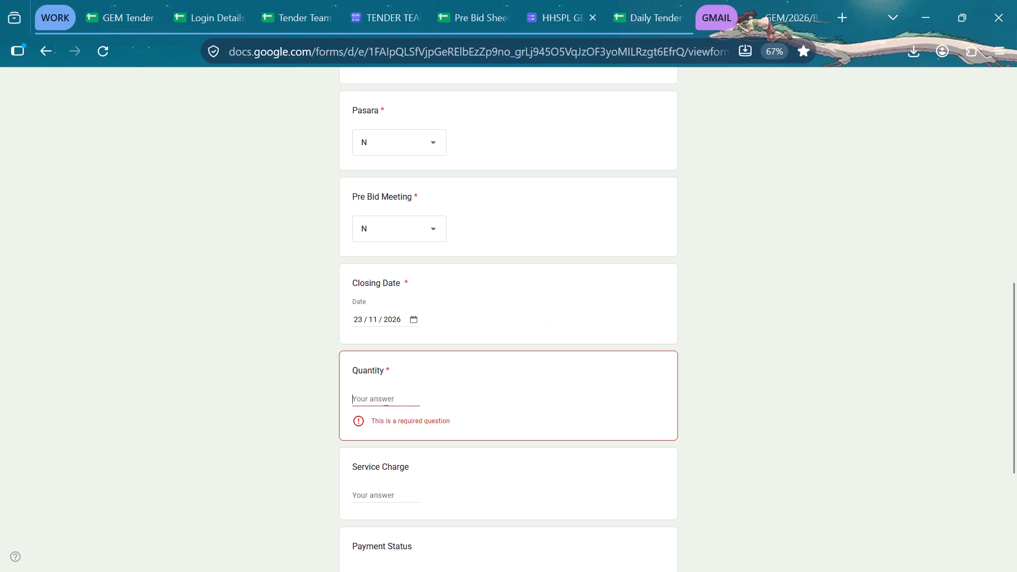
Enter 8 as the Quantity and submit the HHSPL GEM Tender form.
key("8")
scroll(356, 238, "down", 6)
left_click(351, 462)
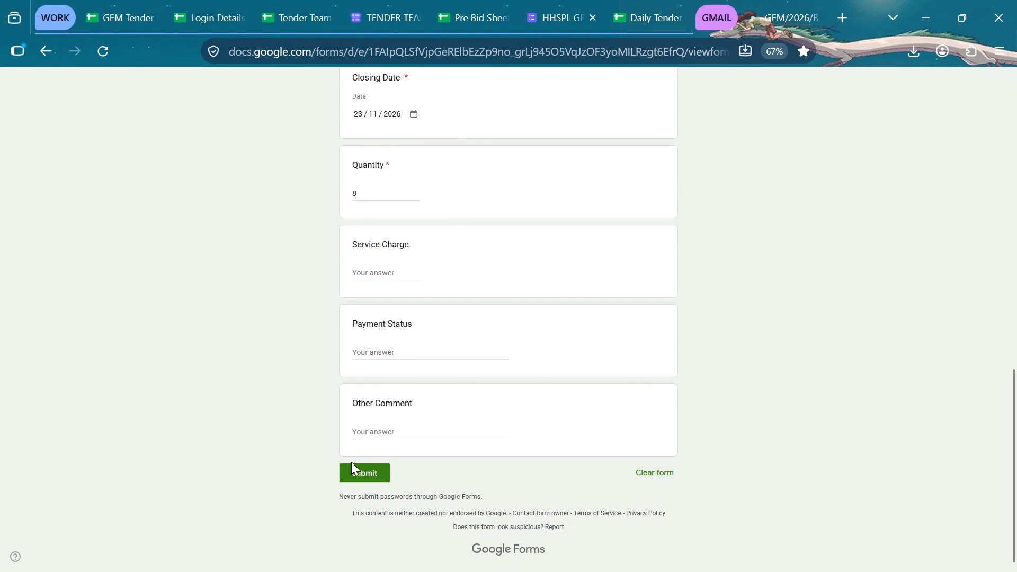
left_click(353, 465)
Switch to the GeM ongoing bids listing, go to page 6 and close the GeM-Bidding-10064872.pdf bid document.
key("alt+Tab")
scroll(341, 274, "down", 6)
left_click(317, 323)
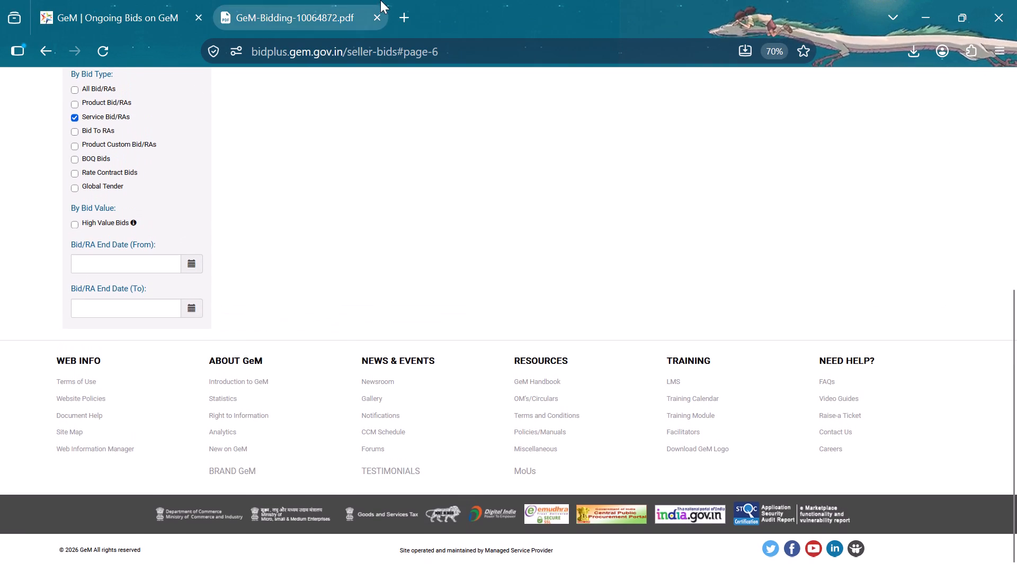
left_click(377, 13)
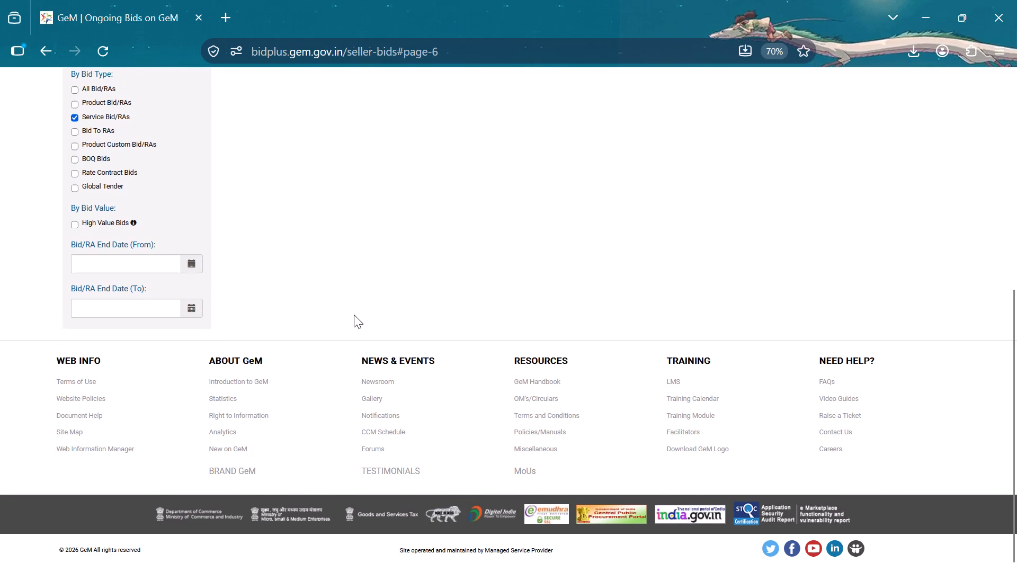
scroll(354, 315, "up", 1)
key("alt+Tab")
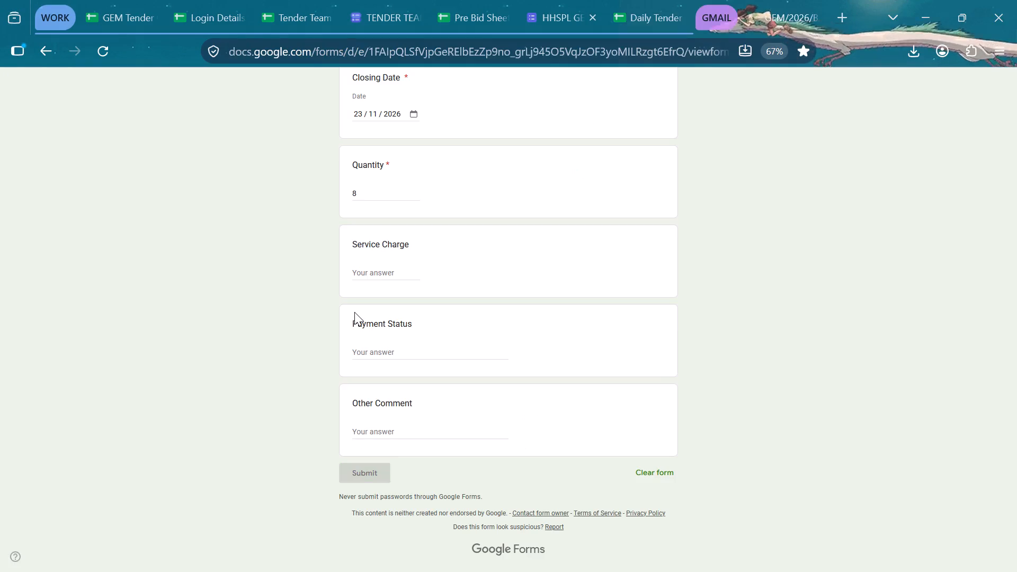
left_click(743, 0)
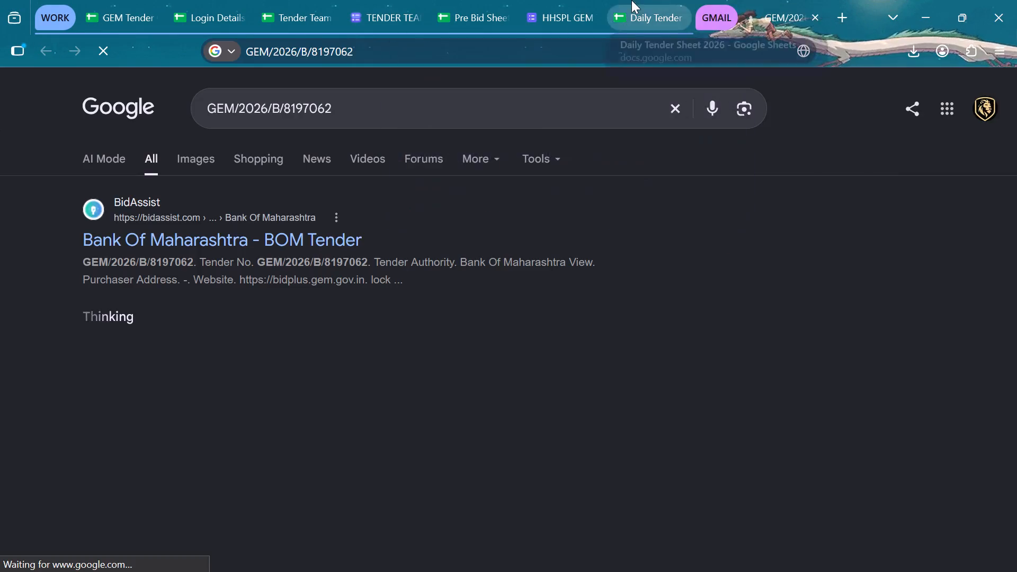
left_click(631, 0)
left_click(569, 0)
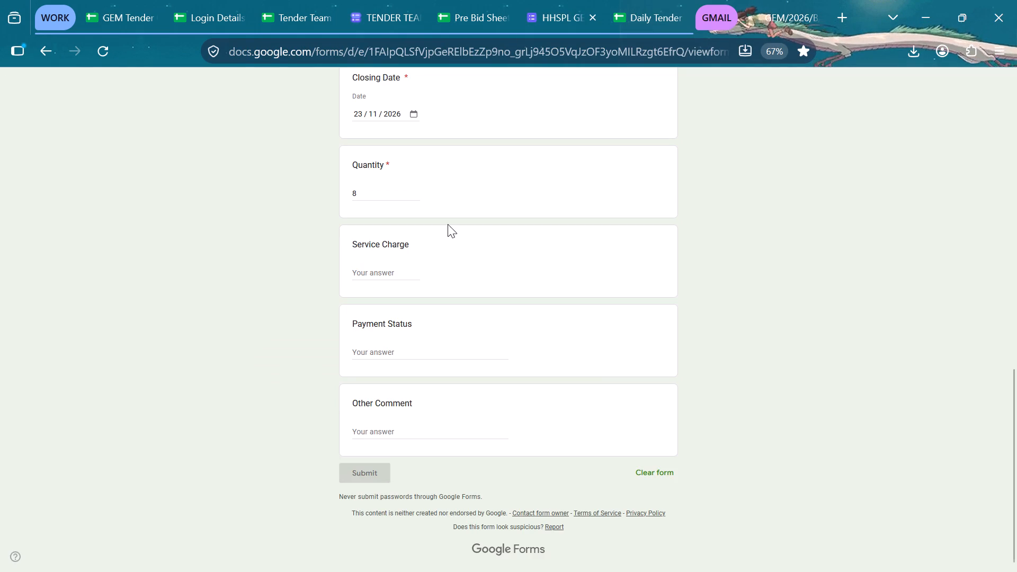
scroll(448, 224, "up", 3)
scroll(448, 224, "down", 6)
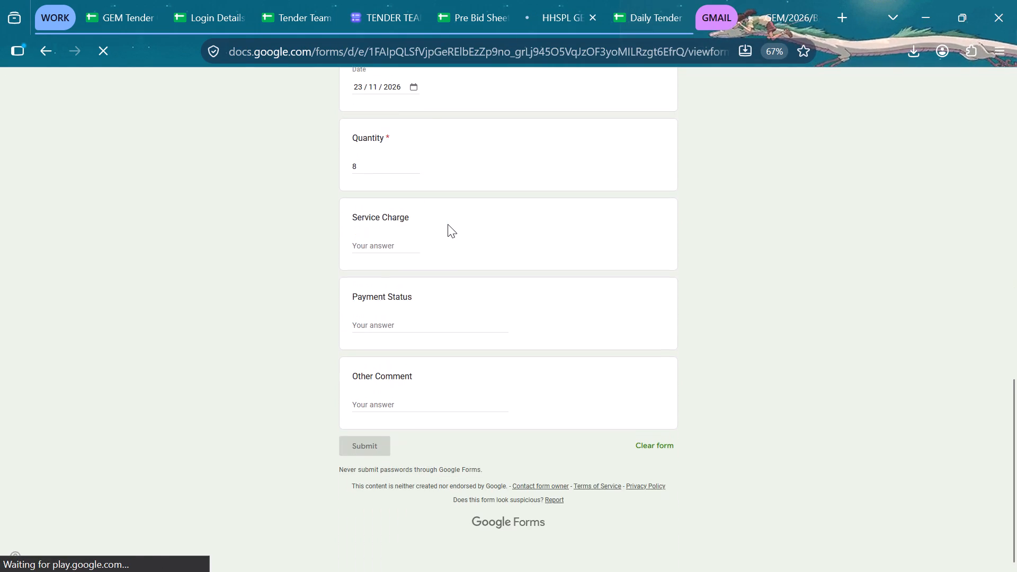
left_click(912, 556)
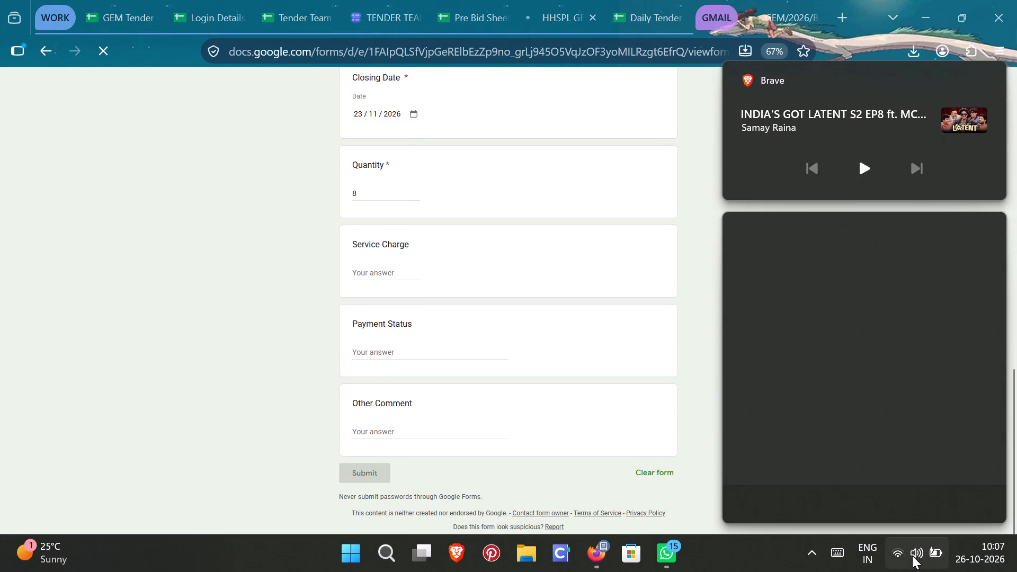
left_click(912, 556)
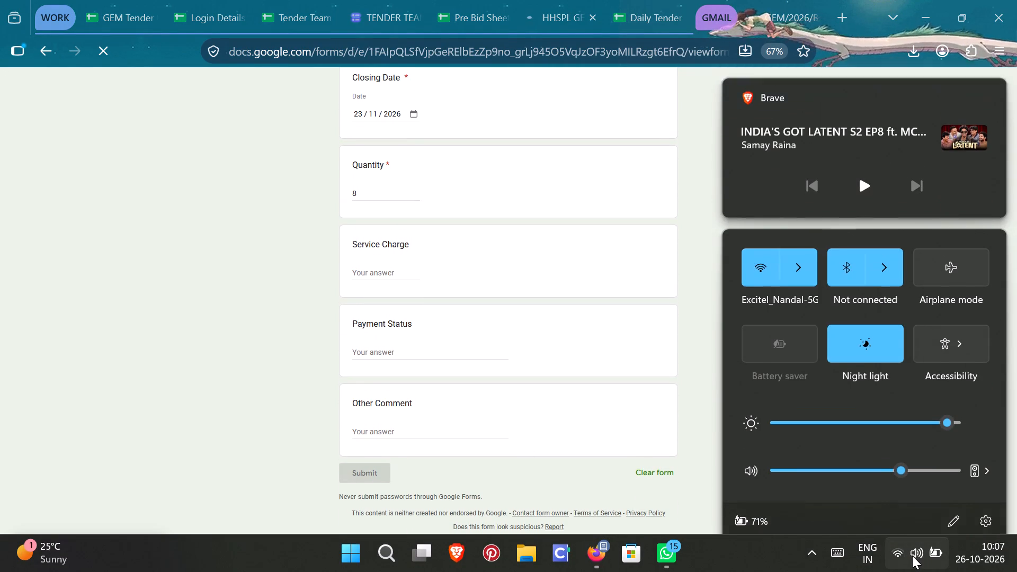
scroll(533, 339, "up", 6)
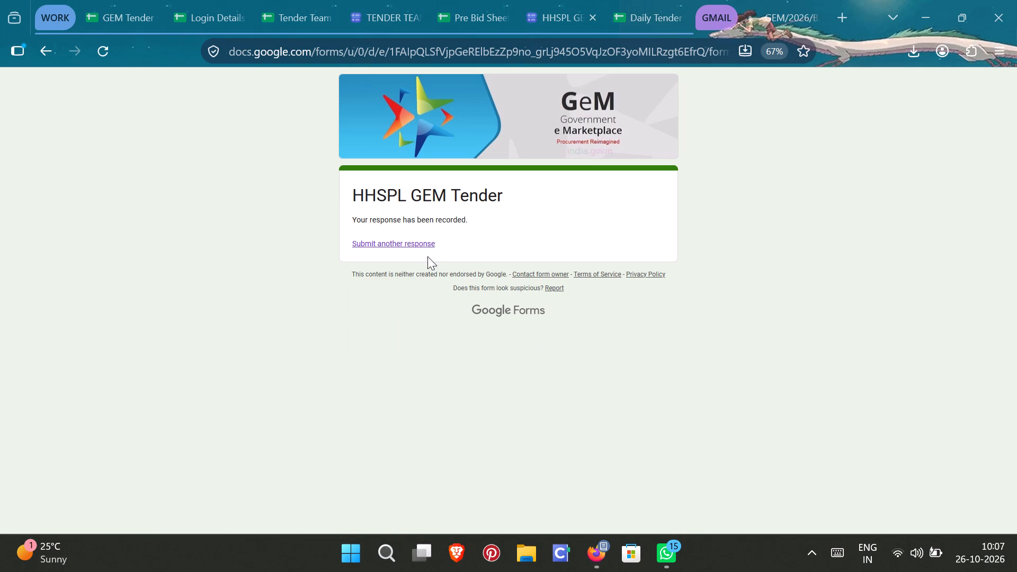
Start another response in the HHSPL GEM Tender form.
left_click(413, 244)
Return to the Daily Tender Sheet and reload it to check the logged bids.
left_click(640, 0)
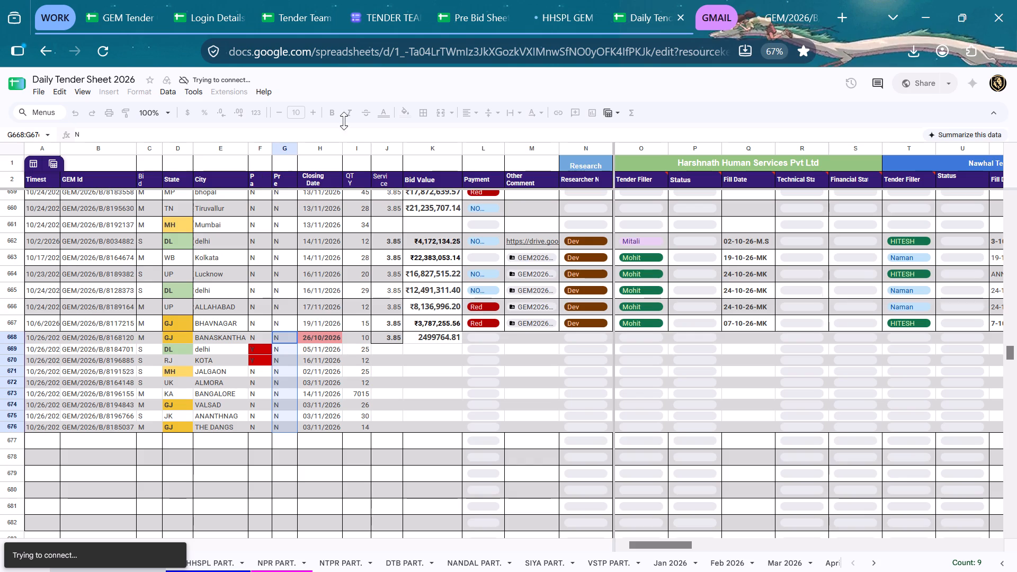
left_click(620, 0)
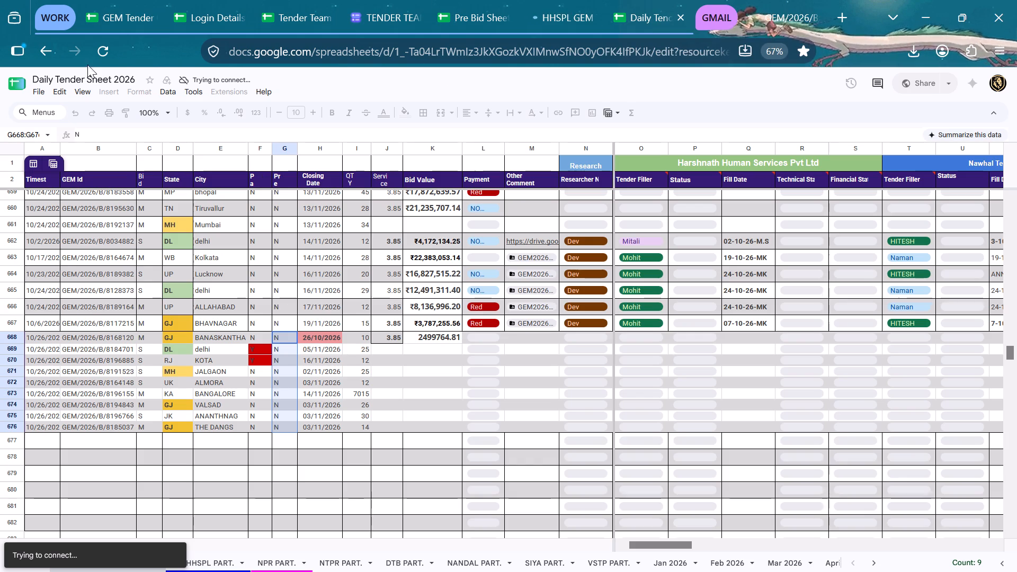
left_click(108, 48)
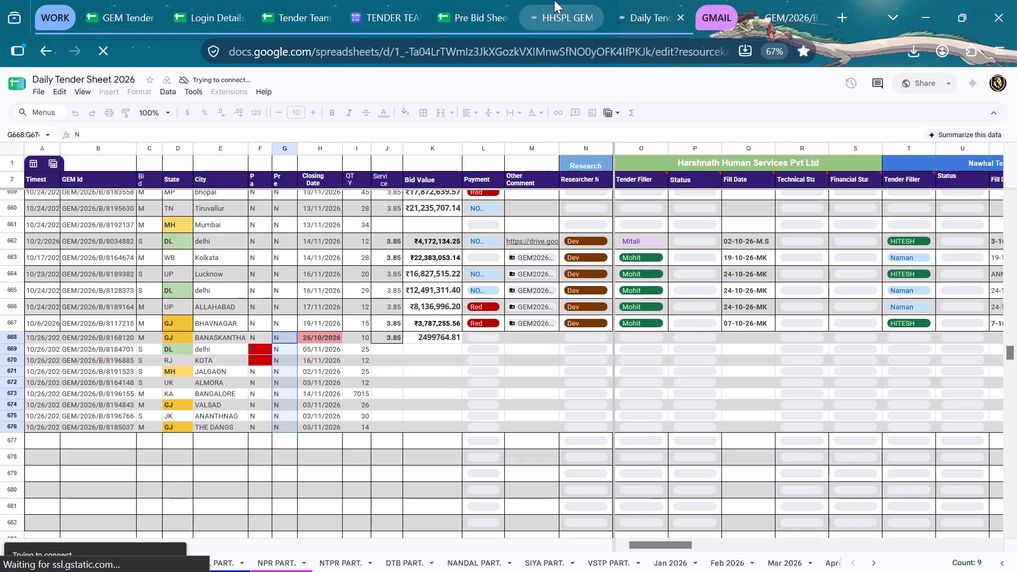
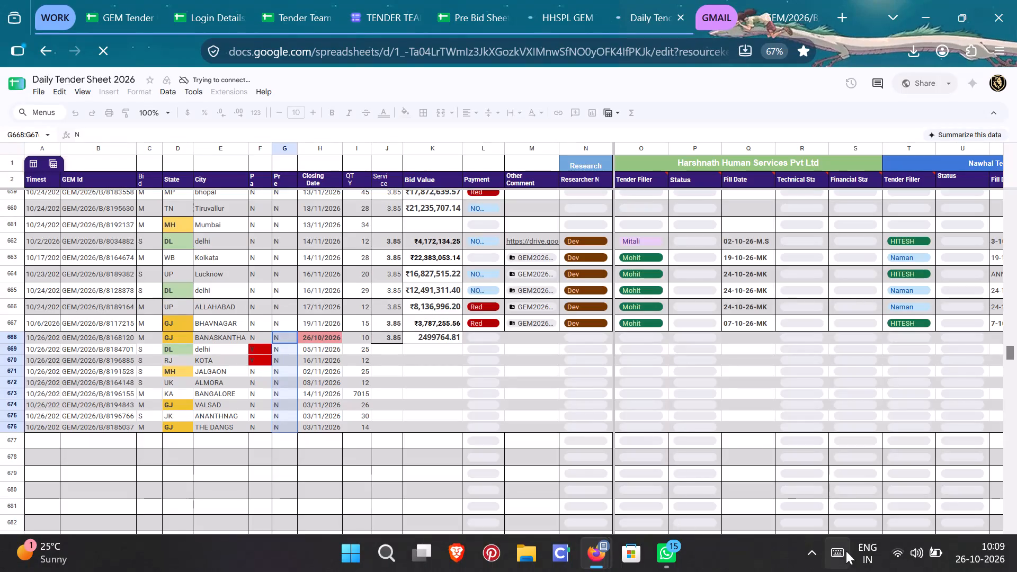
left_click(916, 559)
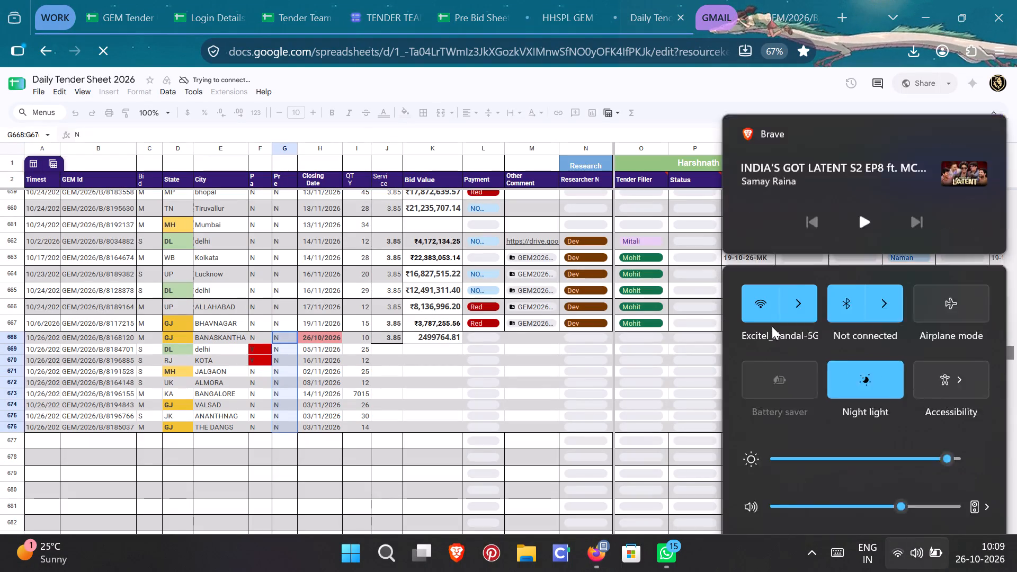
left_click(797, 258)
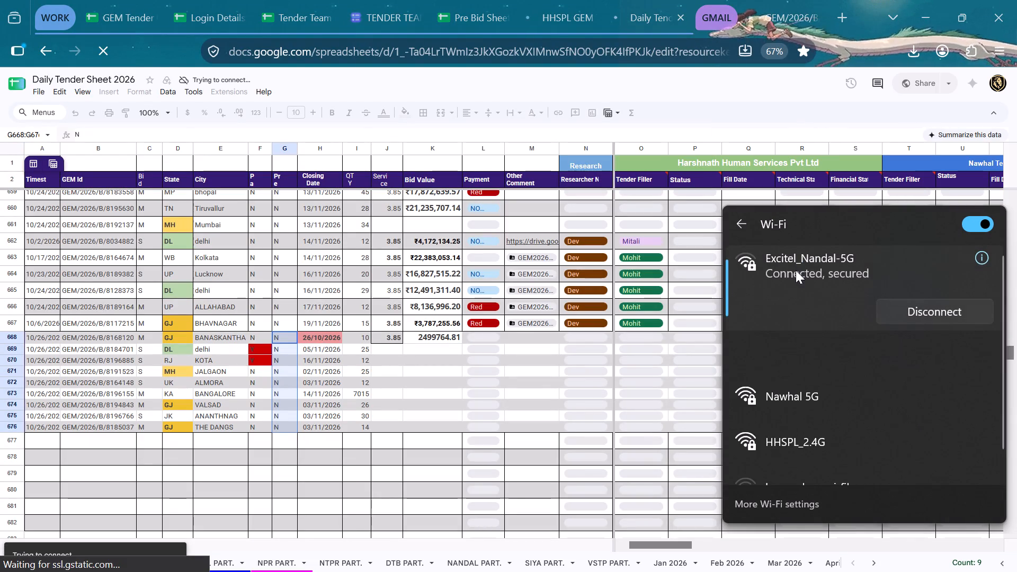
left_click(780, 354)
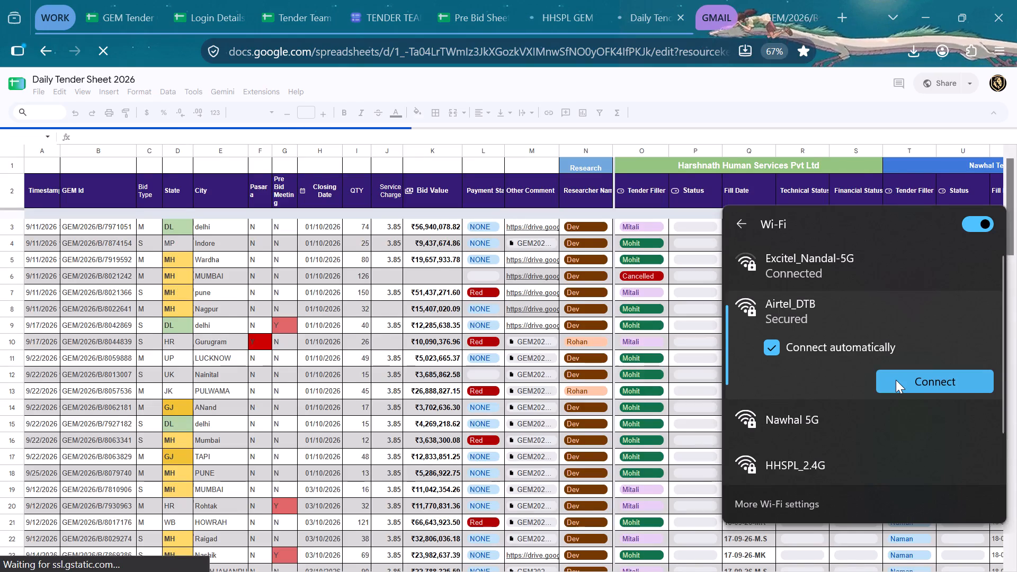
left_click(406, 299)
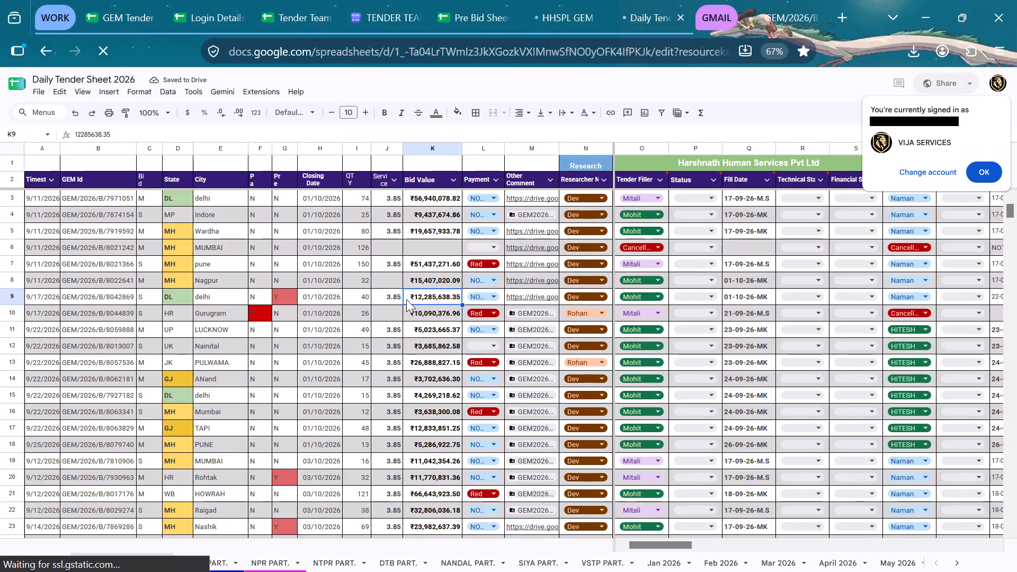
Dismiss the signed-in account notice and jump down the QTY column toward the latest logged bids.
left_click(986, 168)
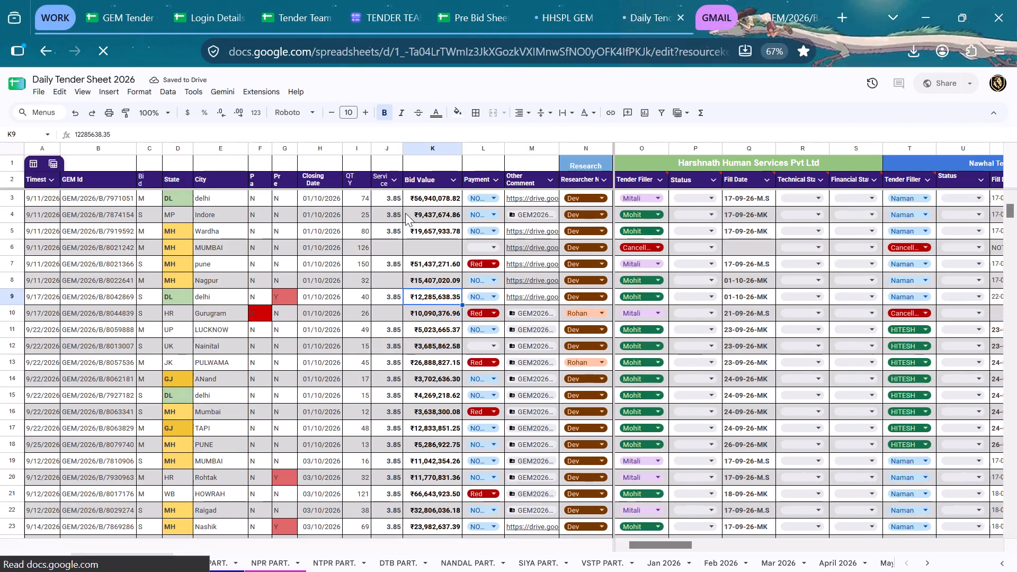
left_click(367, 236)
key("ctrl+Down")
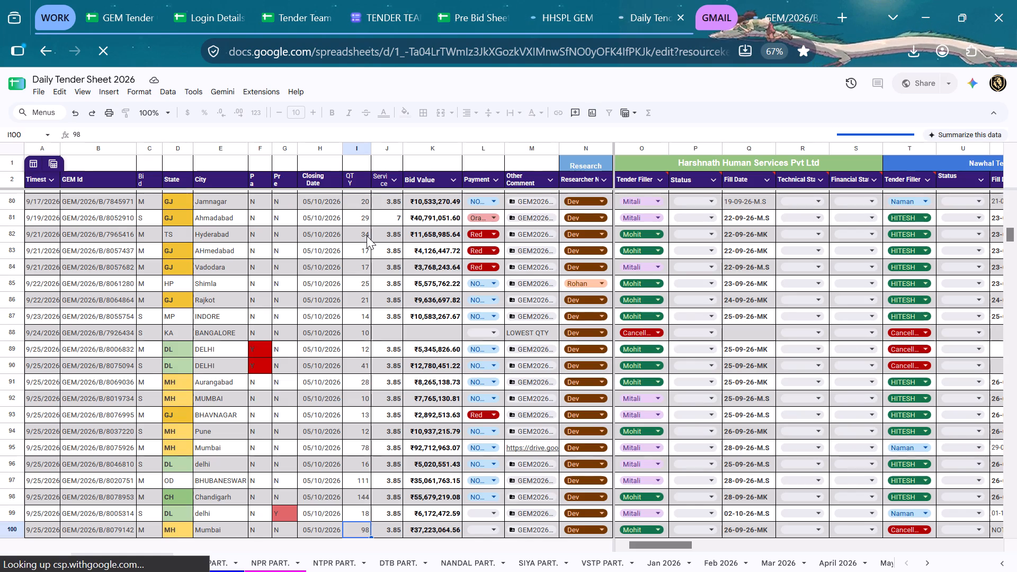
key("ctrl+Down")
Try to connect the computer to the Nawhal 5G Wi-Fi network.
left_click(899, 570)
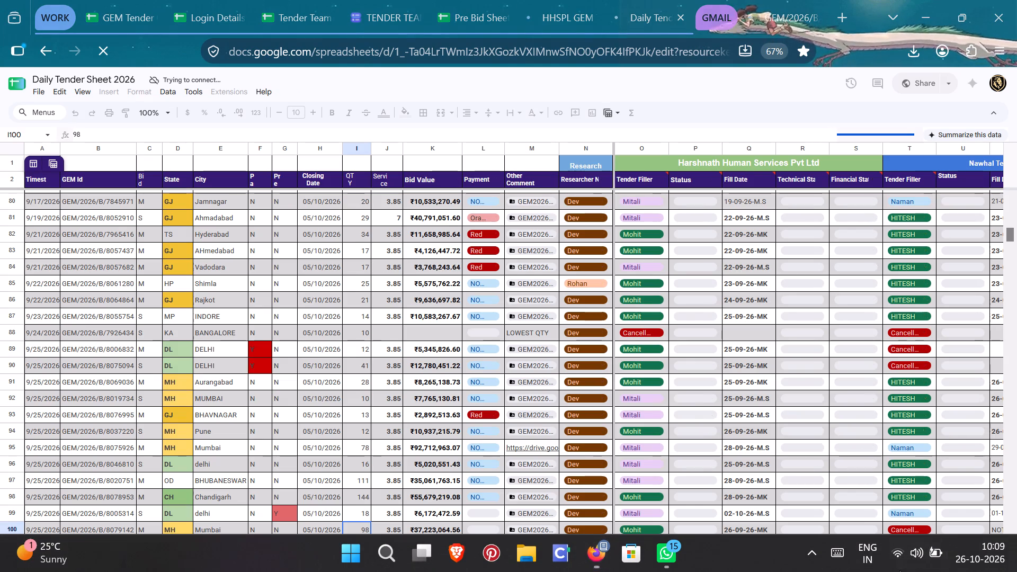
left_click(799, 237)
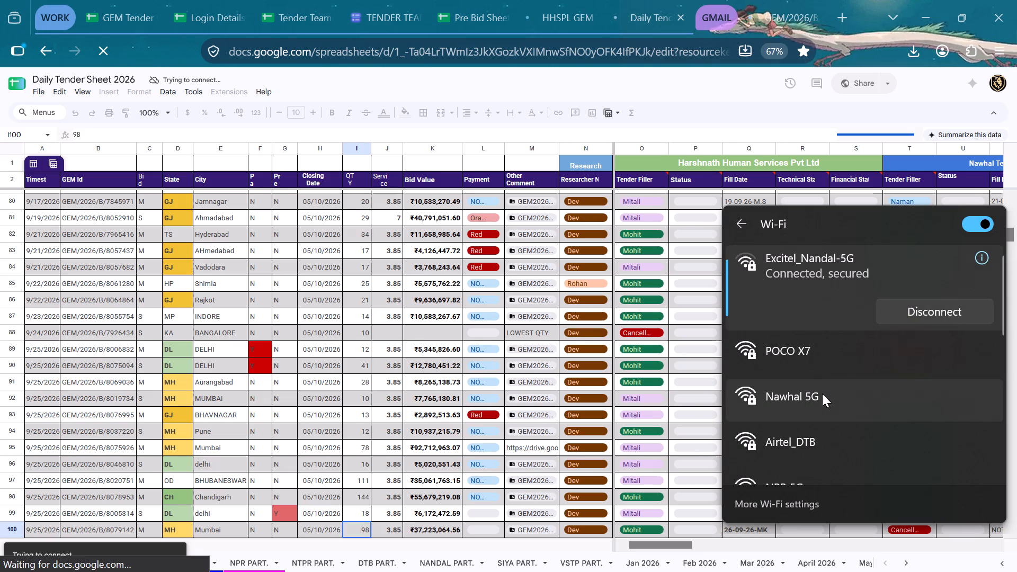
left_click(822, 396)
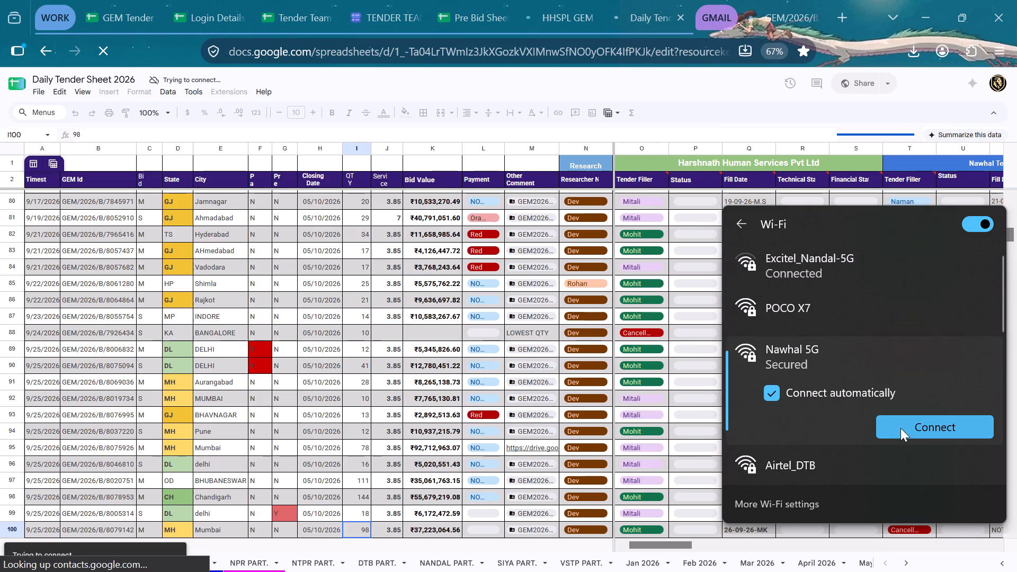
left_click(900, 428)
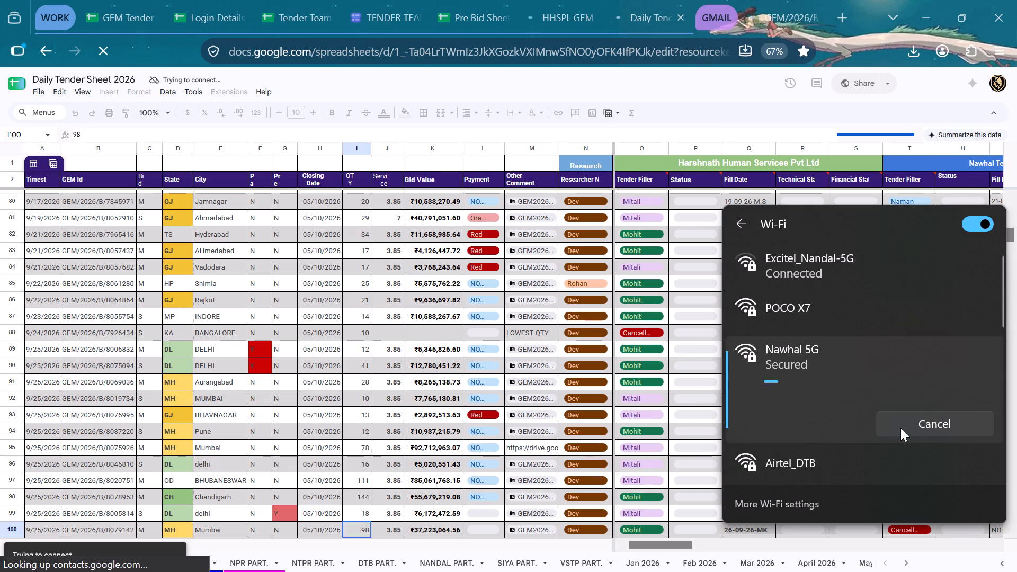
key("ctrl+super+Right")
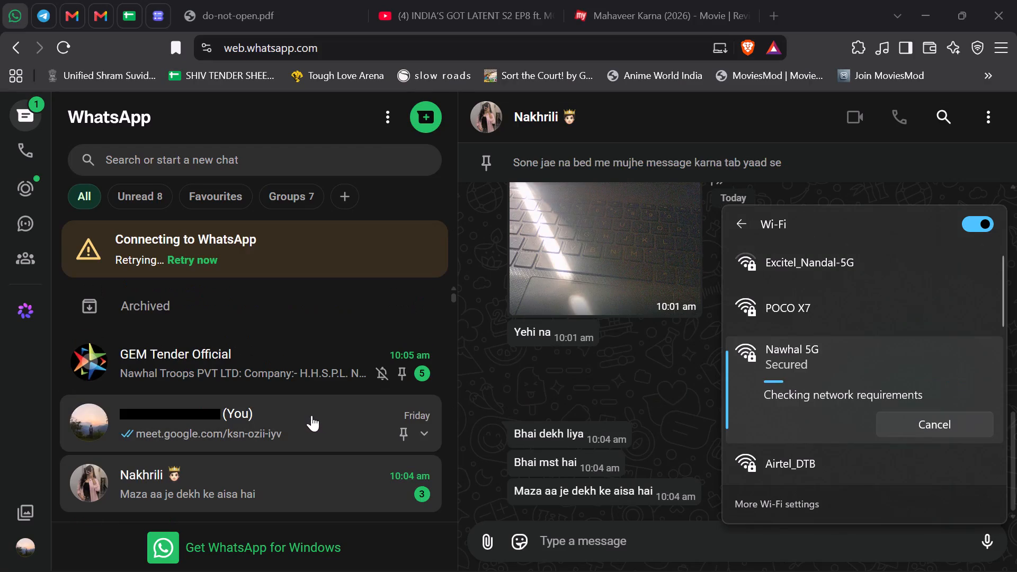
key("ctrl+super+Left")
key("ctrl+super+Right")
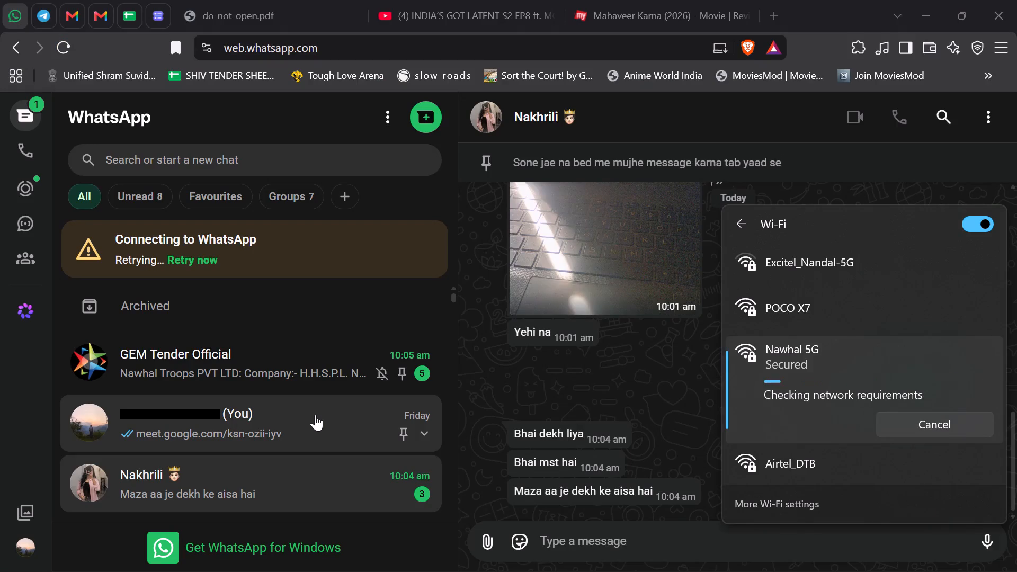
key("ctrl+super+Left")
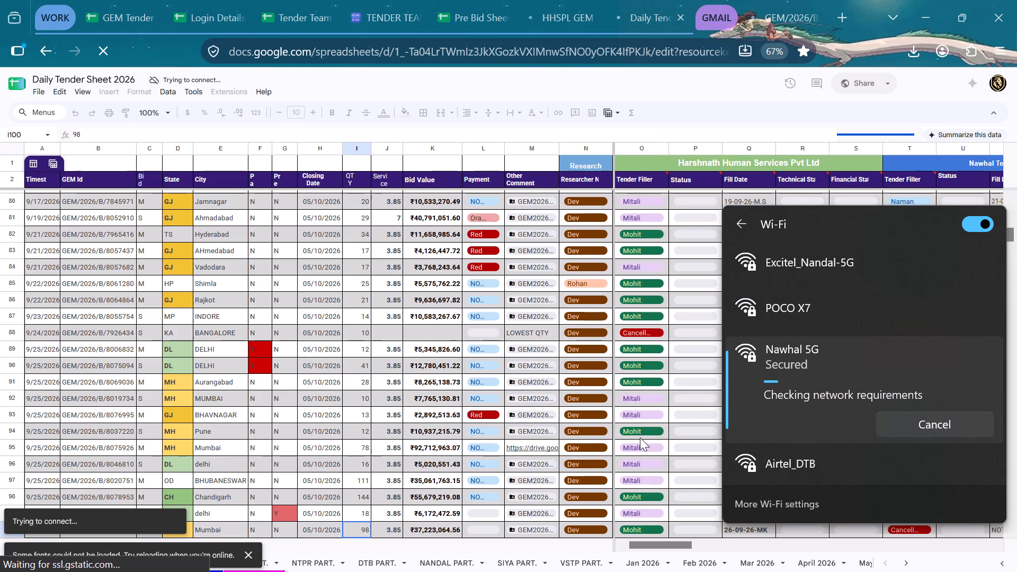
Connect the computer to the Airtel_DTB Wi-Fi network and return to the Daily Tender Sheet.
scroll(820, 403, "down", 1)
left_click(816, 422)
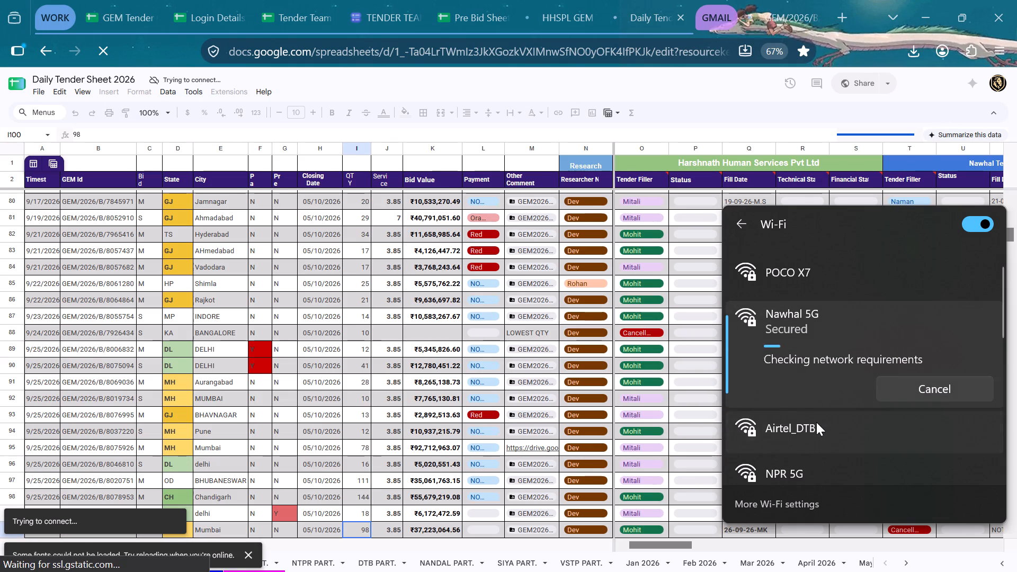
left_click(908, 441)
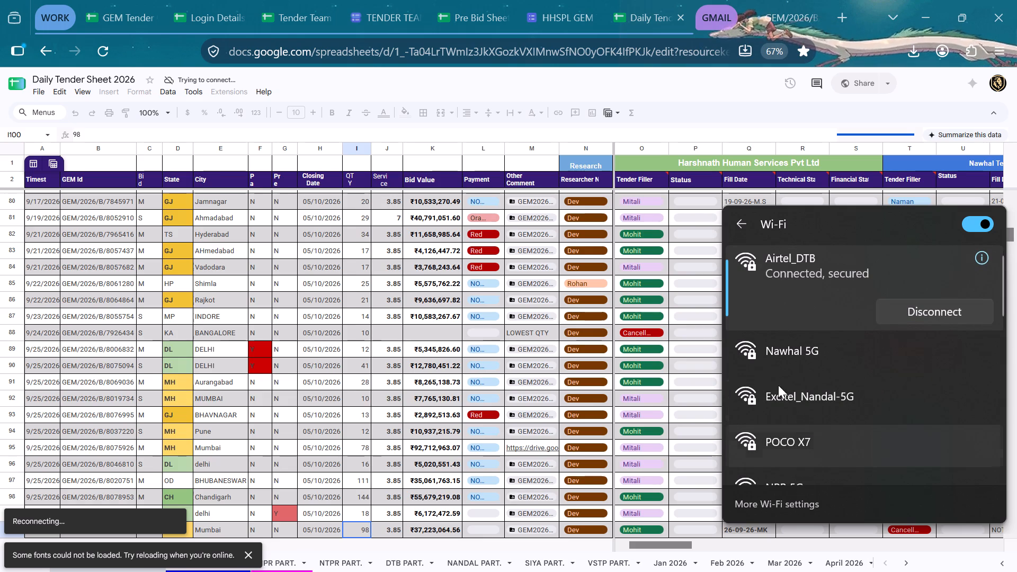
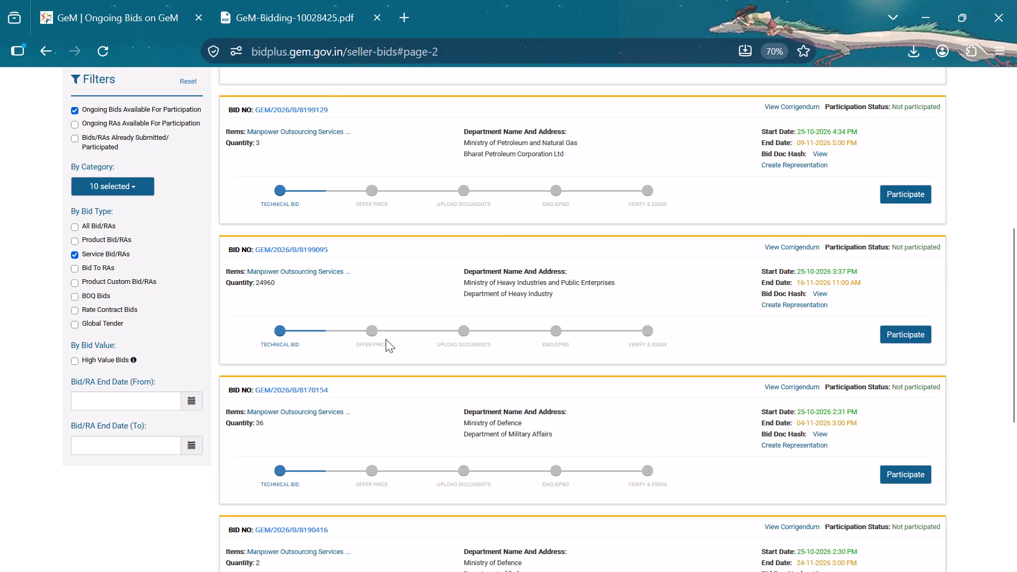
Open the bid document of GEM/2026/B/8170154, close the previous bid's PDF and review its estimated value and EMD details.
scroll(359, 325, "down", 2)
scroll(359, 325, "up", 1)
left_click(309, 210)
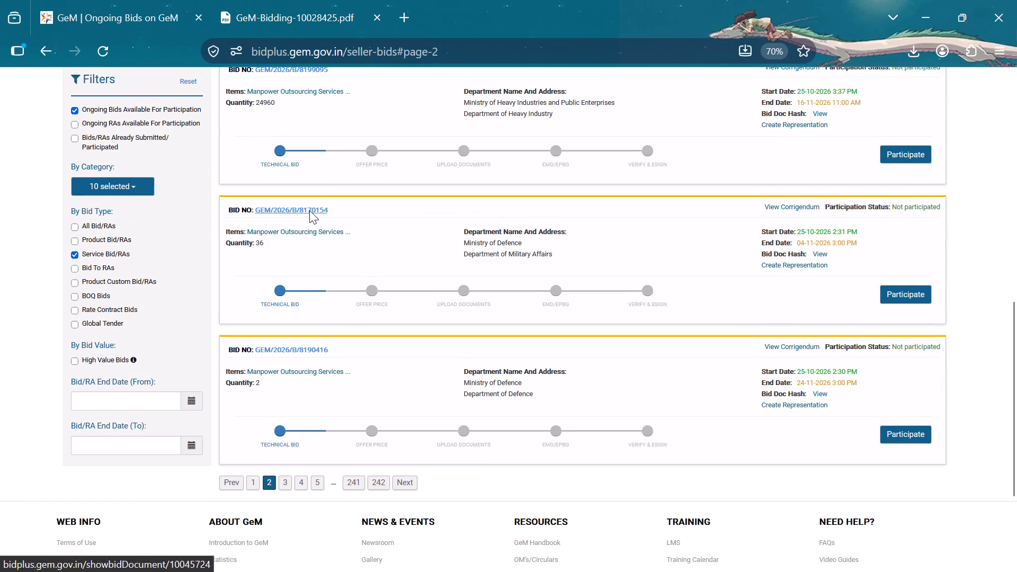
left_click(561, 27)
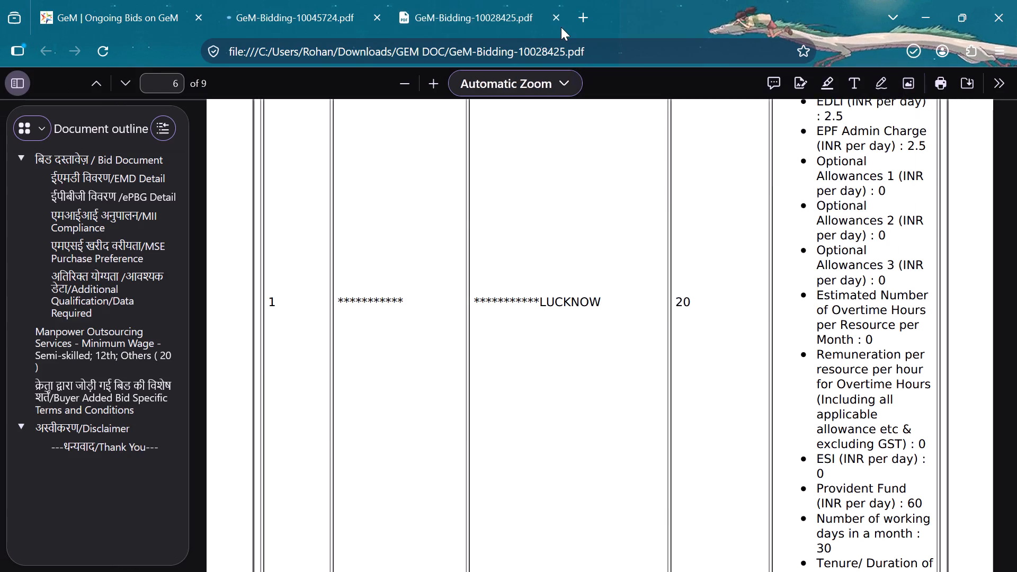
left_click(558, 23)
scroll(598, 225, "down", 14)
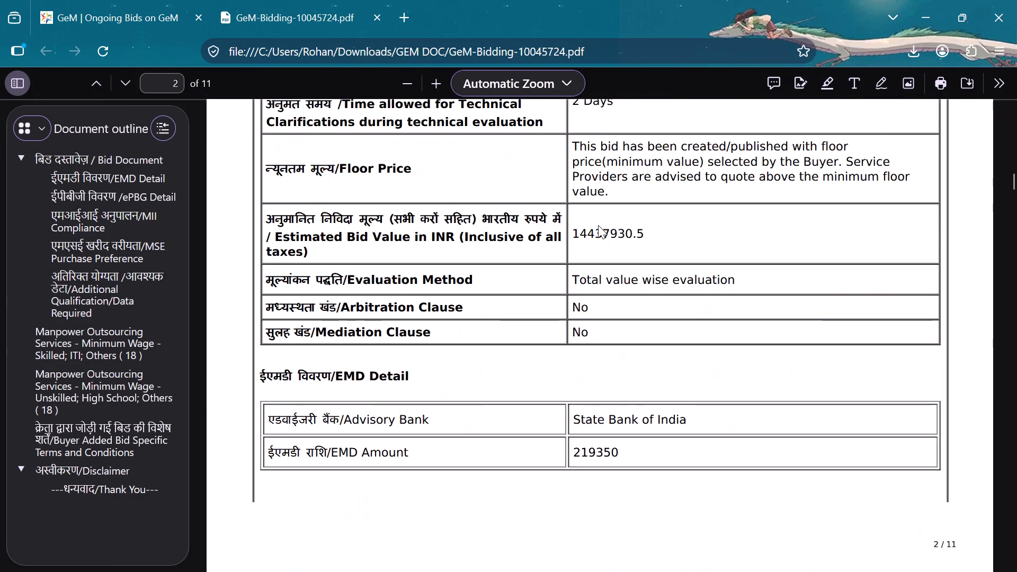
scroll(598, 225, "up", 1)
scroll(598, 225, "down", 19)
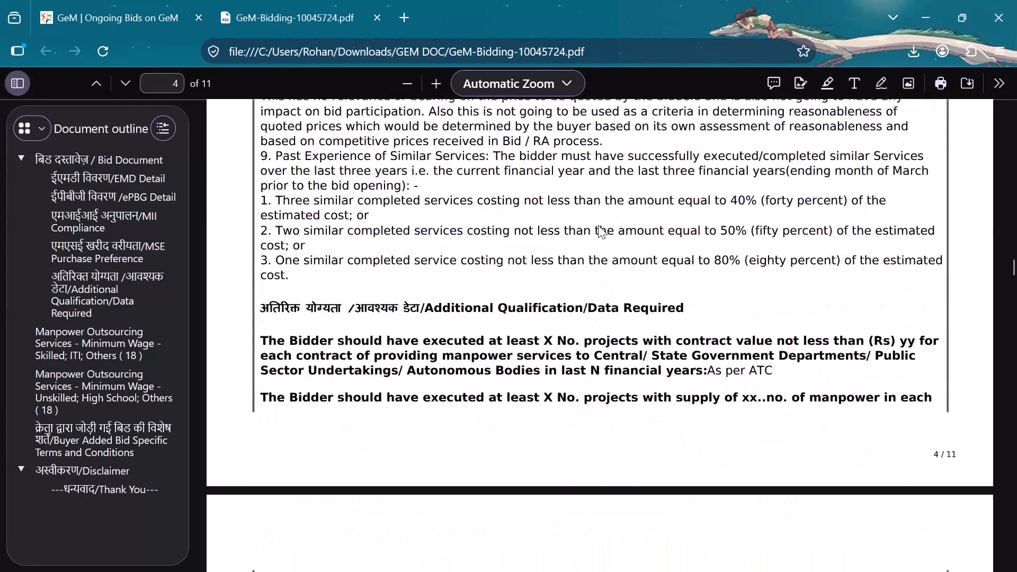
Open the buyer's attached terms document from the bid PDF, search it for "mes" and close it.
scroll(598, 225, "down", 5)
left_click(543, 257)
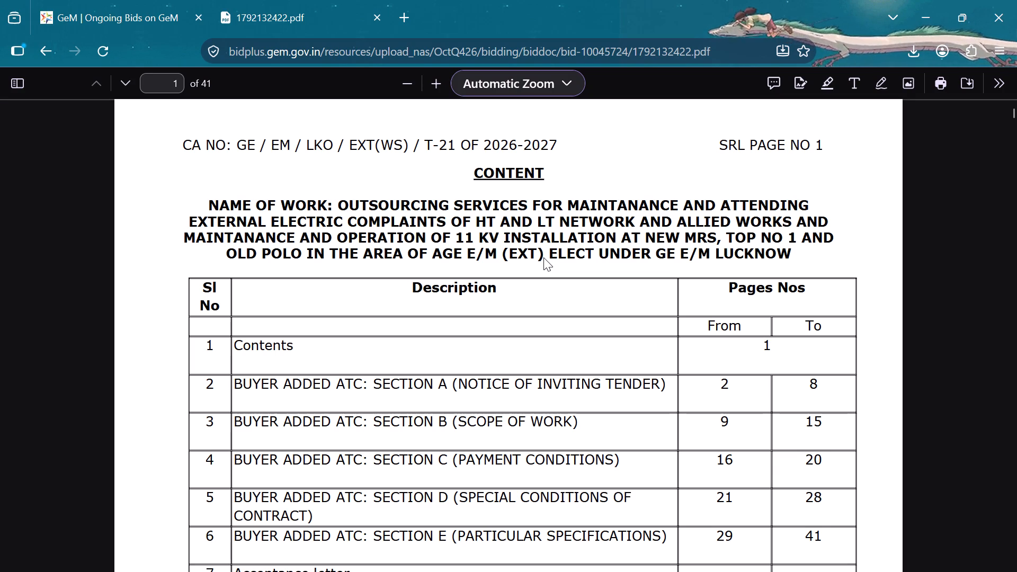
left_click(586, 246)
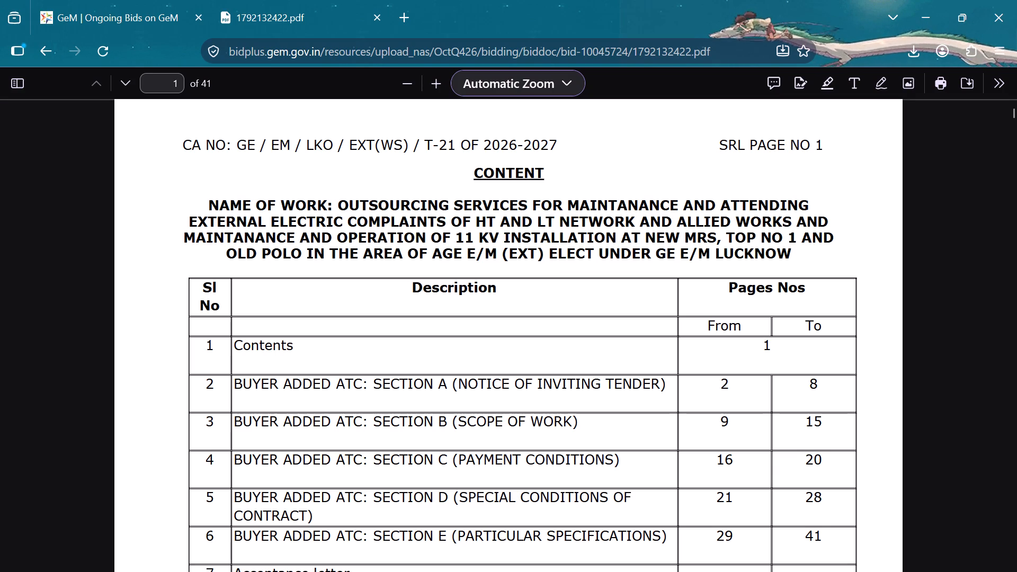
key("ctrl+f")
type("mes")
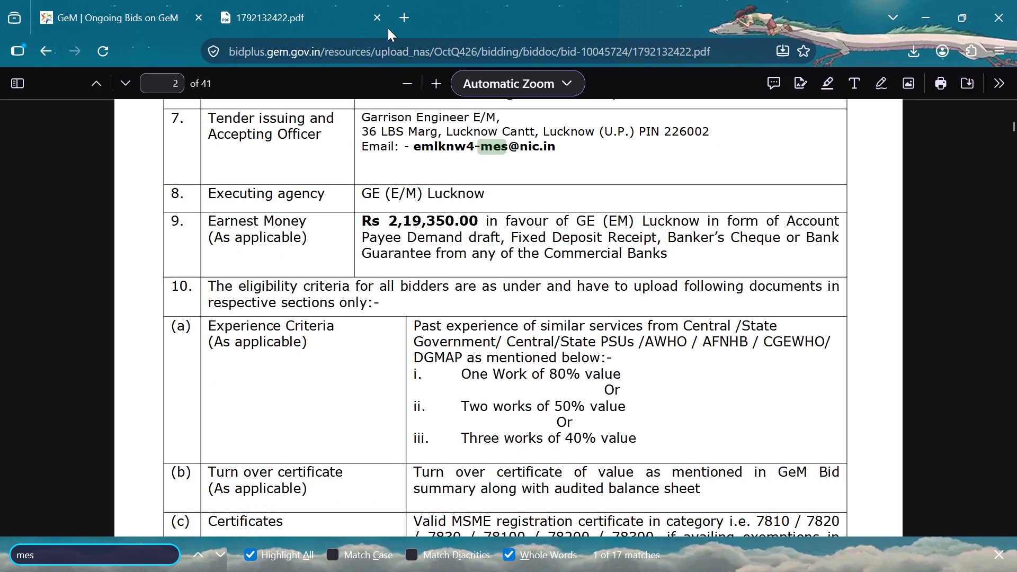
left_click(381, 22)
Open the bid document of GEM/2026/B/8199095 and review its buyer, eligibility, bid value and consignee details.
scroll(344, 299, "up", 1)
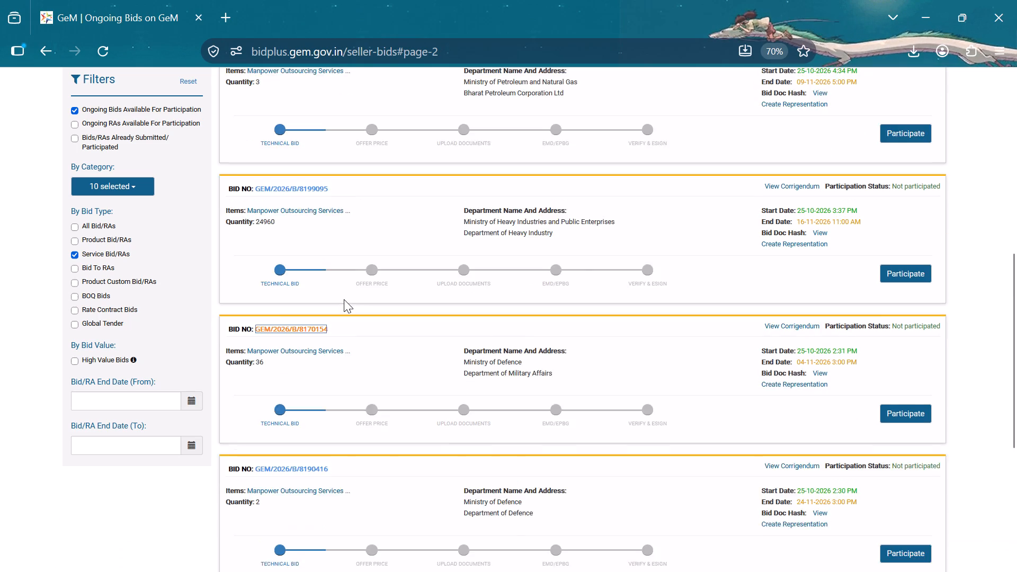
scroll(344, 299, "up", 2)
scroll(344, 299, "down", 2)
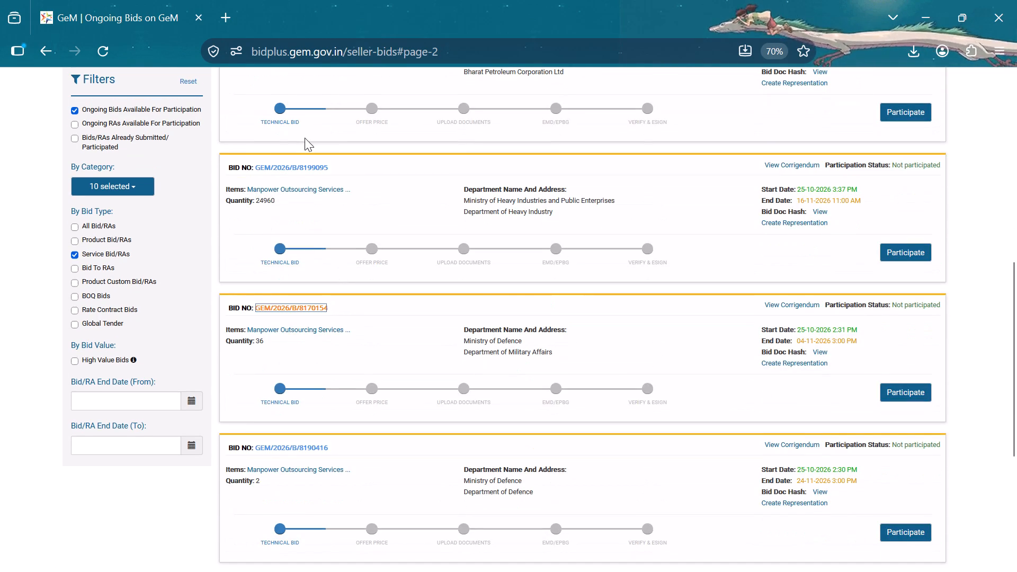
left_click(307, 163)
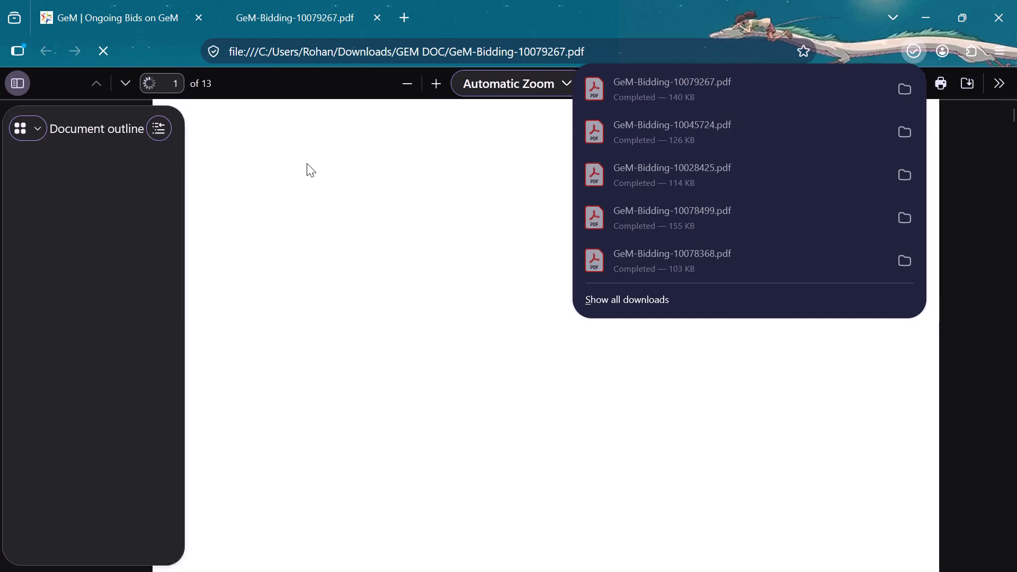
left_click(352, 183)
scroll(483, 276, "down", 2)
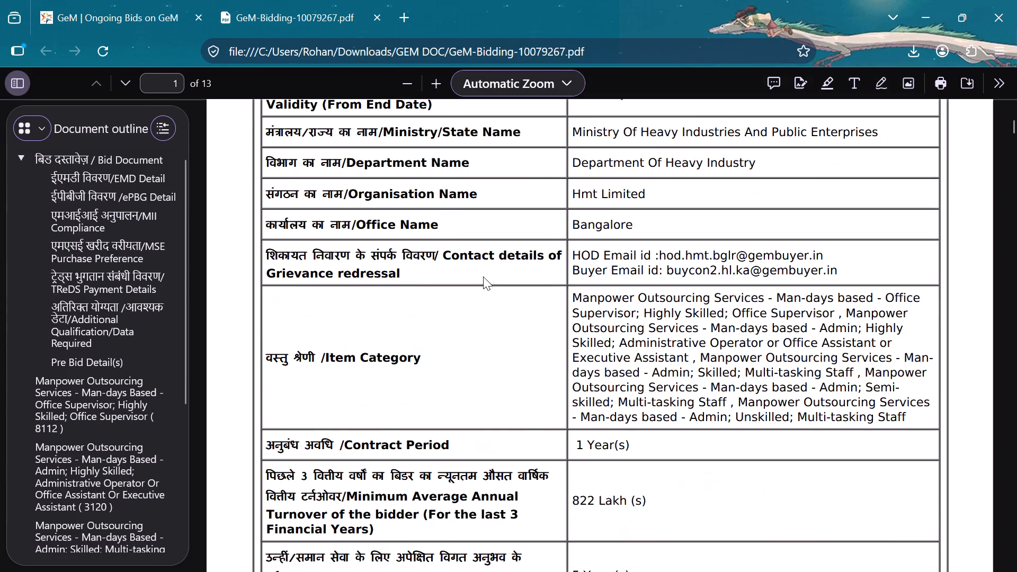
scroll(483, 276, "down", 10)
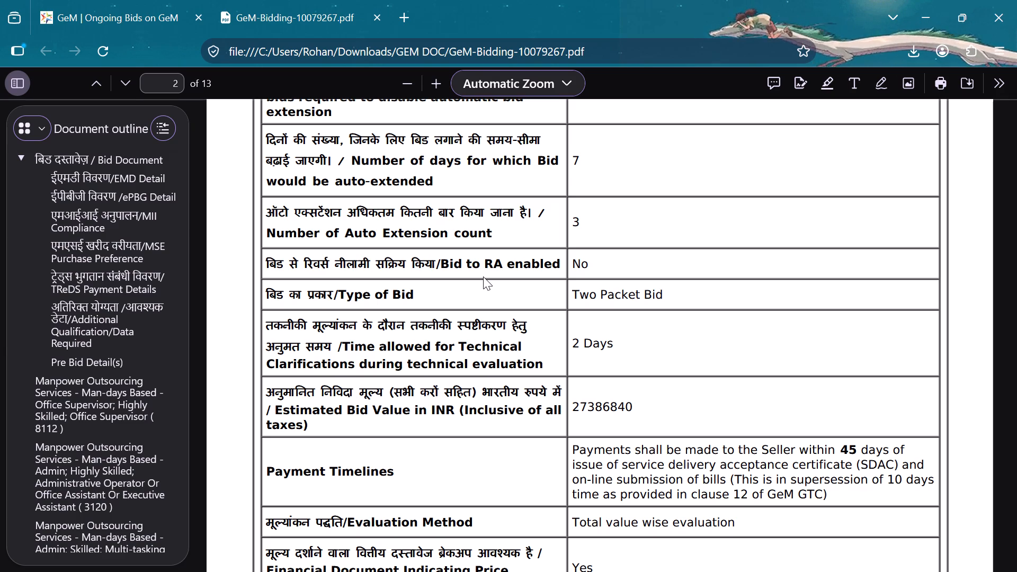
scroll(483, 276, "down", 20)
scroll(483, 276, "down", 2)
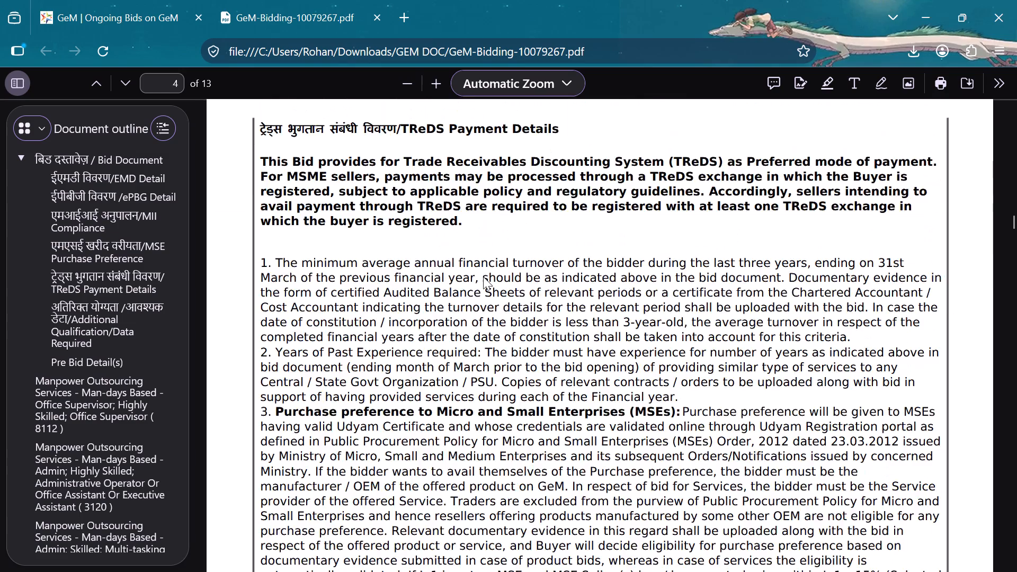
scroll(483, 276, "down", 17)
scroll(483, 276, "up", 4)
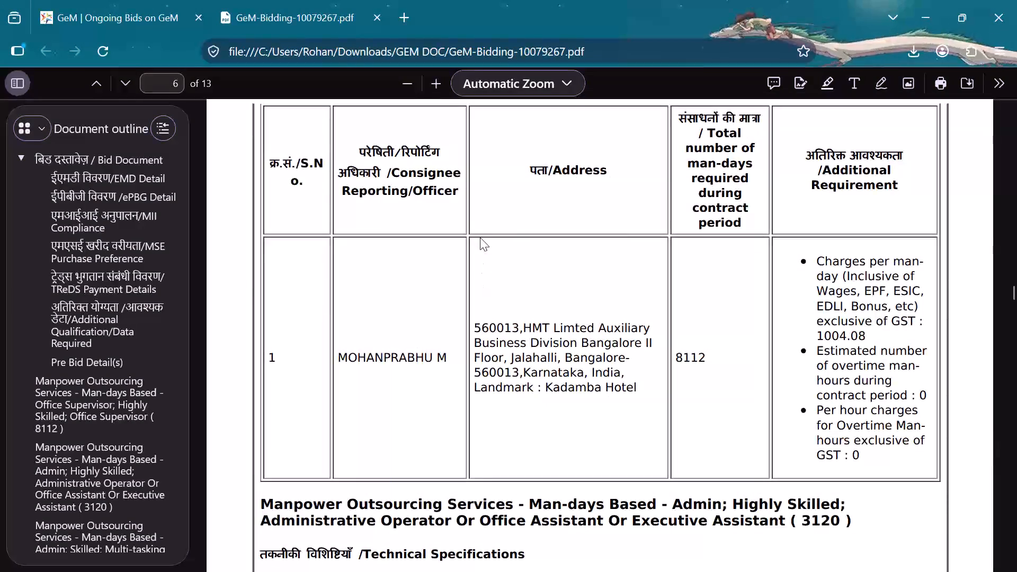
Search Google for the consignee's postal code 560013 from the bid document.
left_click(120, 0)
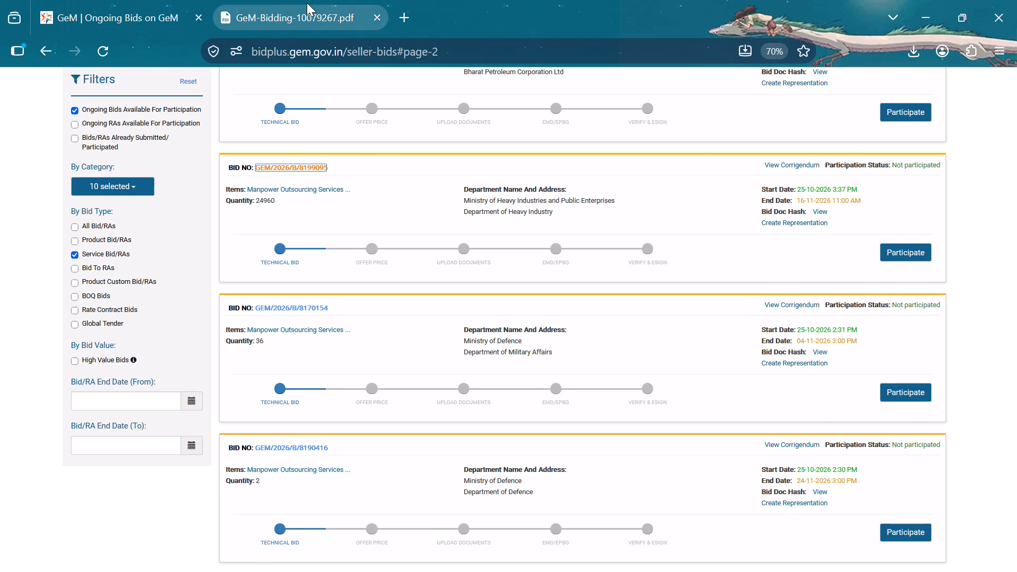
left_click(307, 3)
double_click(494, 332)
right_click(494, 332)
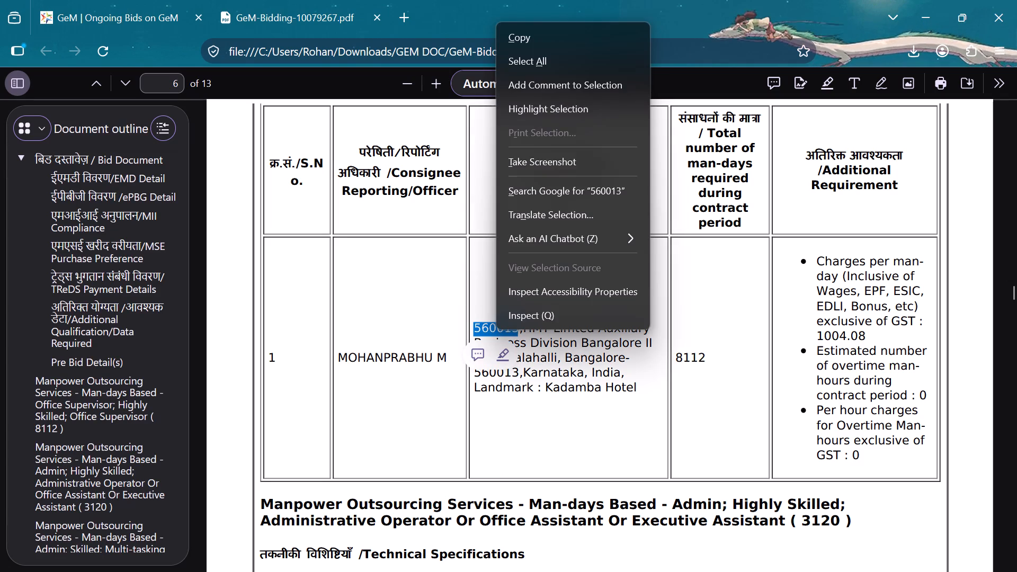
left_click(565, 191)
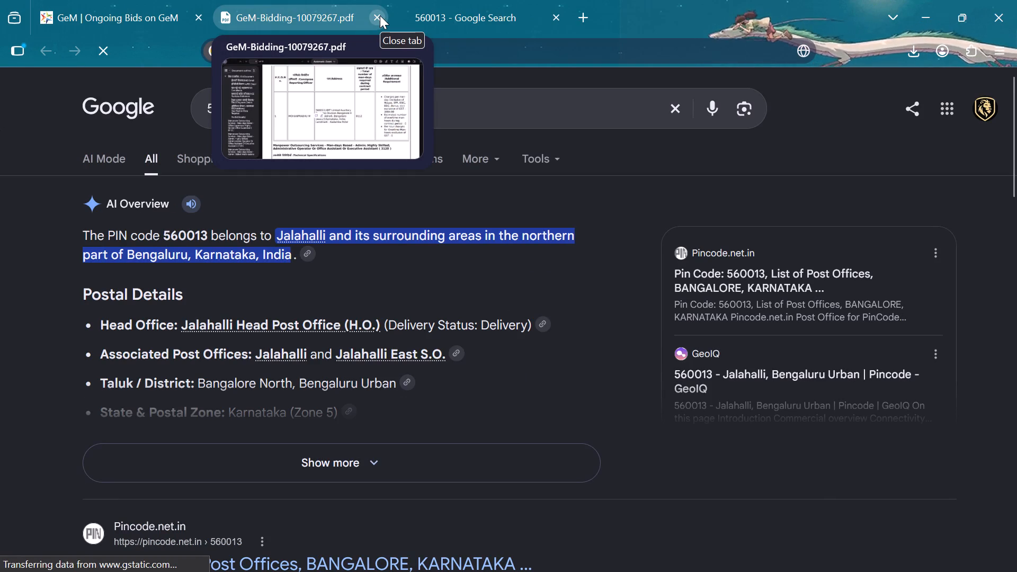
Return to the start of GeM-Bidding-10079267.pdf and recheck its organisation, item category, turnover requirement and estimated bid value.
left_click(64, 0)
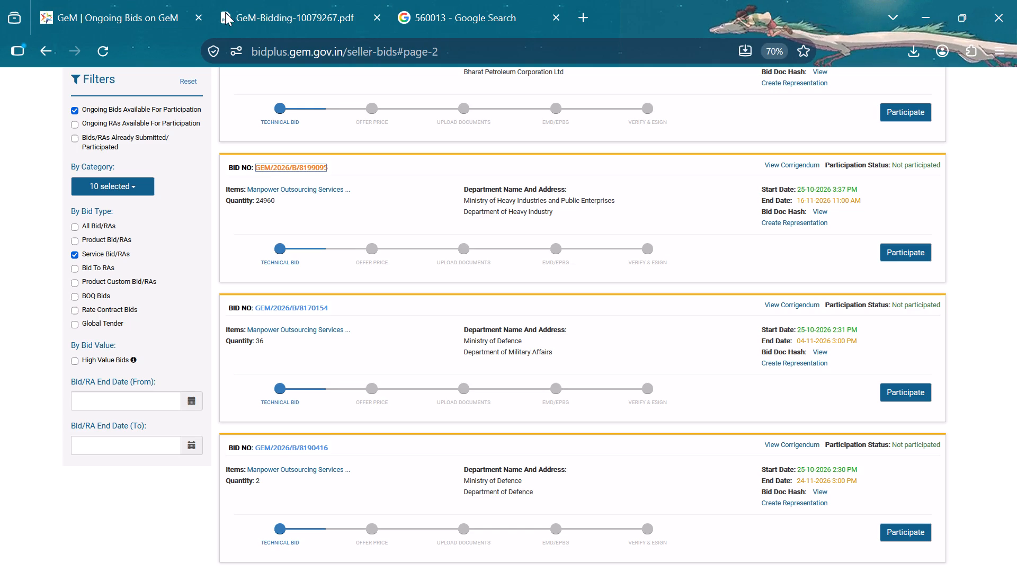
left_click(297, 0)
key("ctrl+Up")
scroll(535, 297, "down", 2)
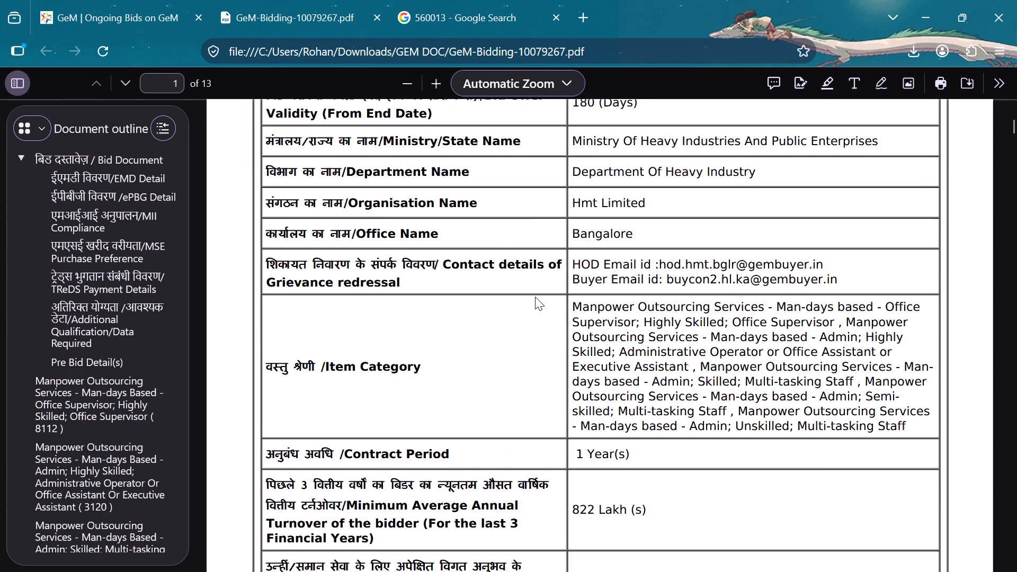
scroll(535, 297, "down", 1)
scroll(598, 327, "down", 10)
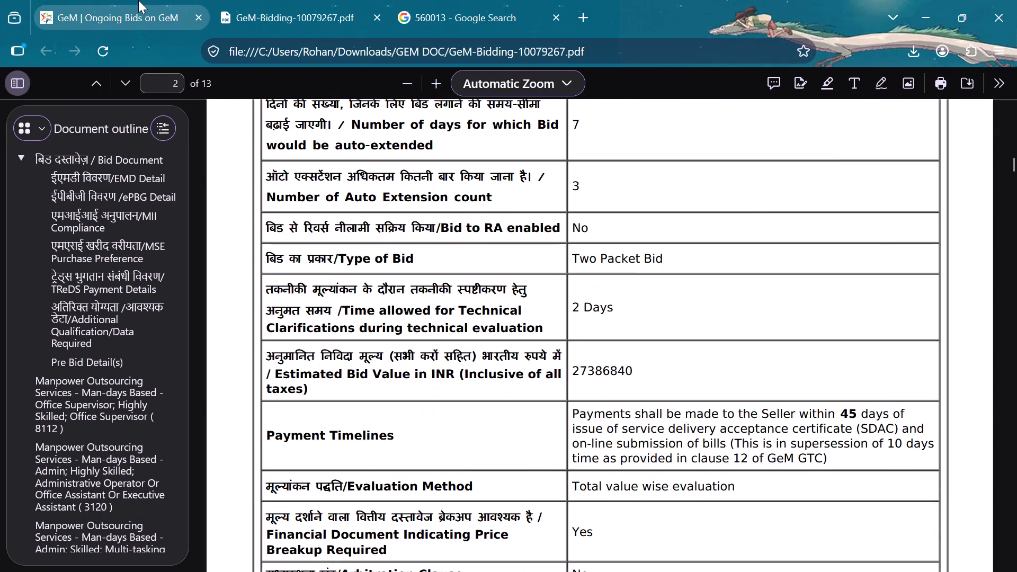
Copy the quantity 24960 of GEM/2026/B/8199095 from the GeM listing, divide it by 312 in Calculator and close Calculator.
left_click(119, 0)
double_click(272, 199)
key("ctrl+c")
key("alt+Tab")
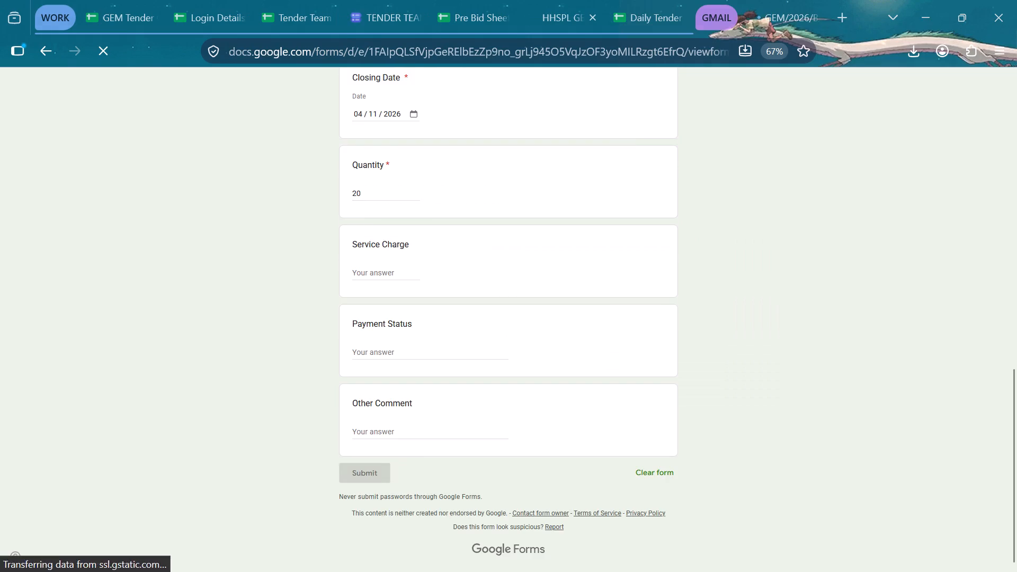
key("alt+Tab")
key("z")
type("cal")
left_click(272, 199)
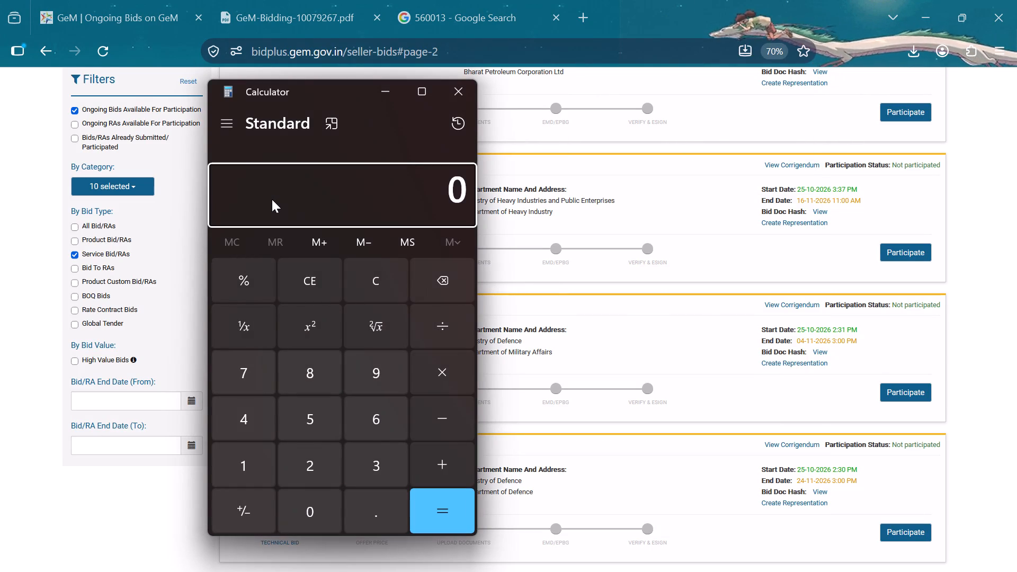
key("ctrl+v")
type("/312")
key("Return")
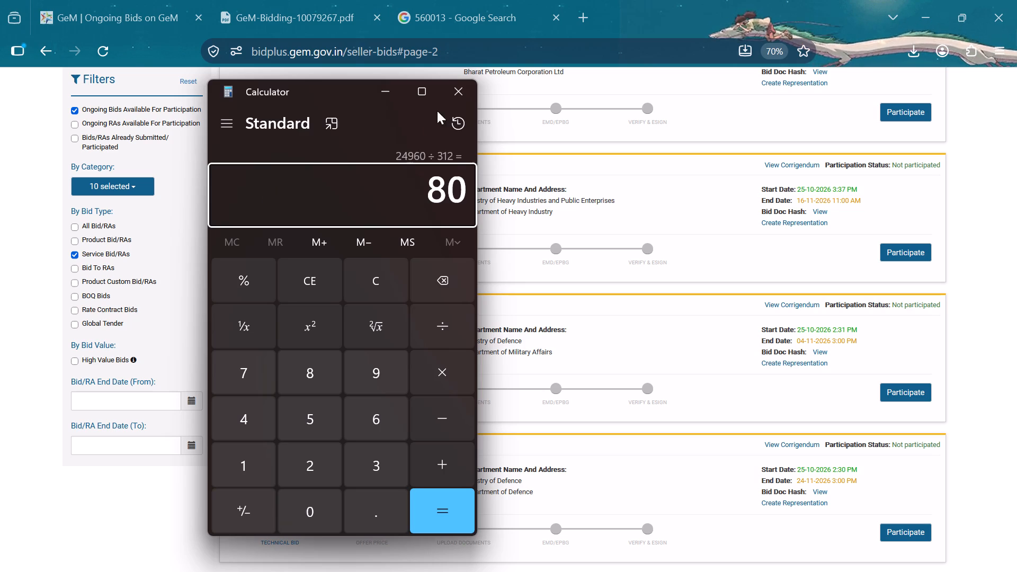
left_click(458, 97)
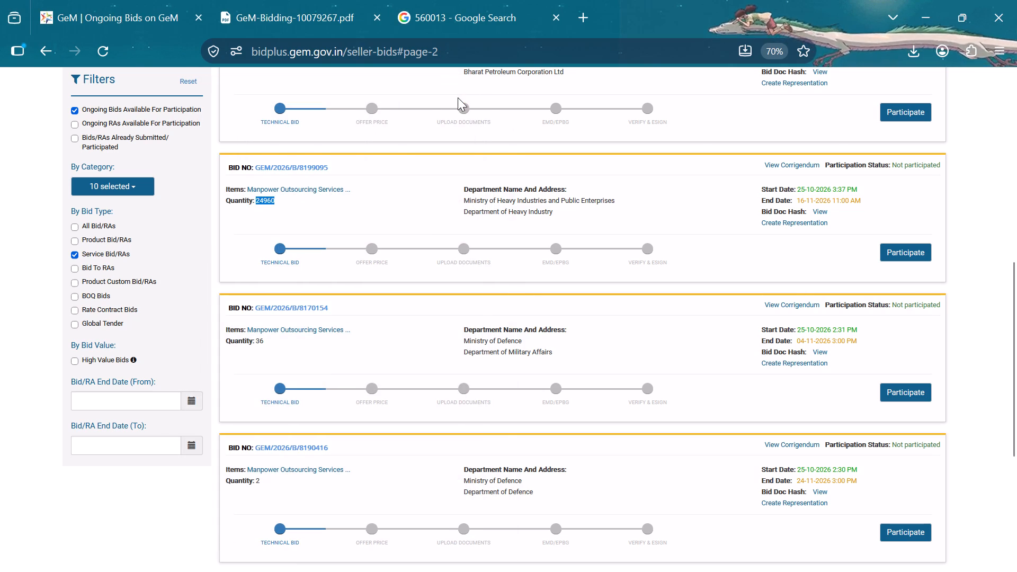
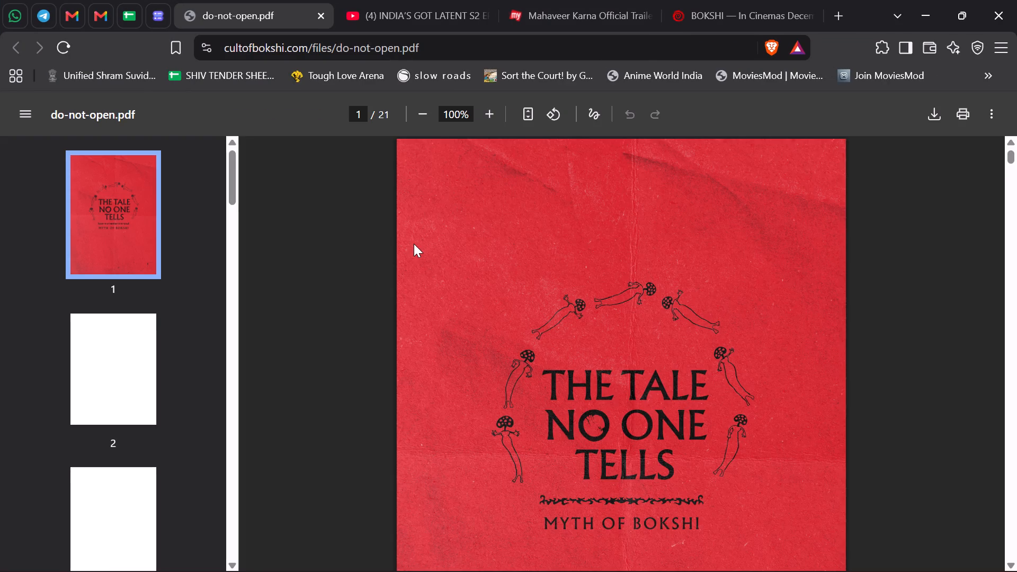
Look through the opening pages of do-not-open.pdf, from the cover to the handwritten warning, and return to the map page.
scroll(414, 244, "down", 6)
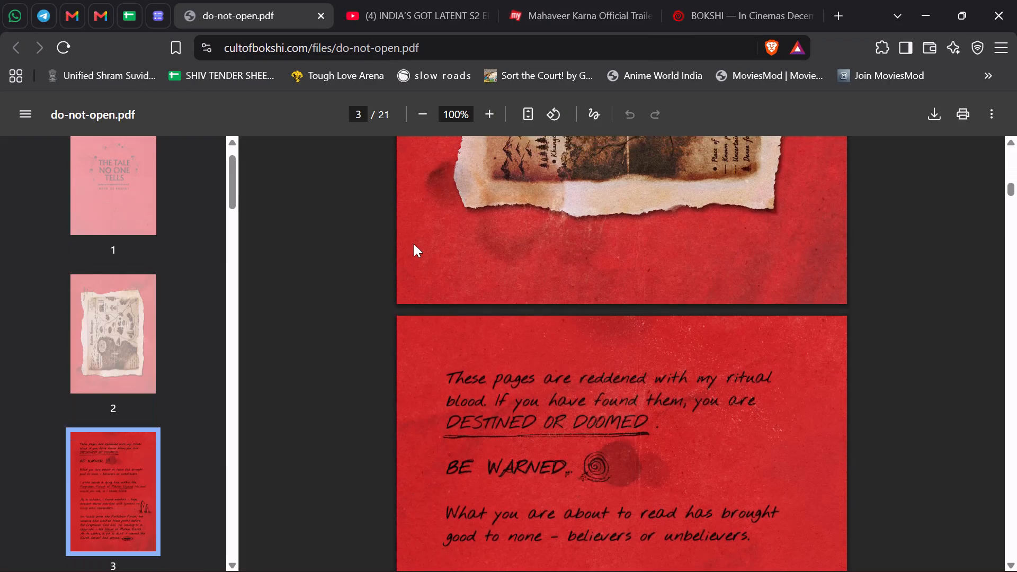
scroll(414, 244, "down", 1)
scroll(414, 244, "up", 1)
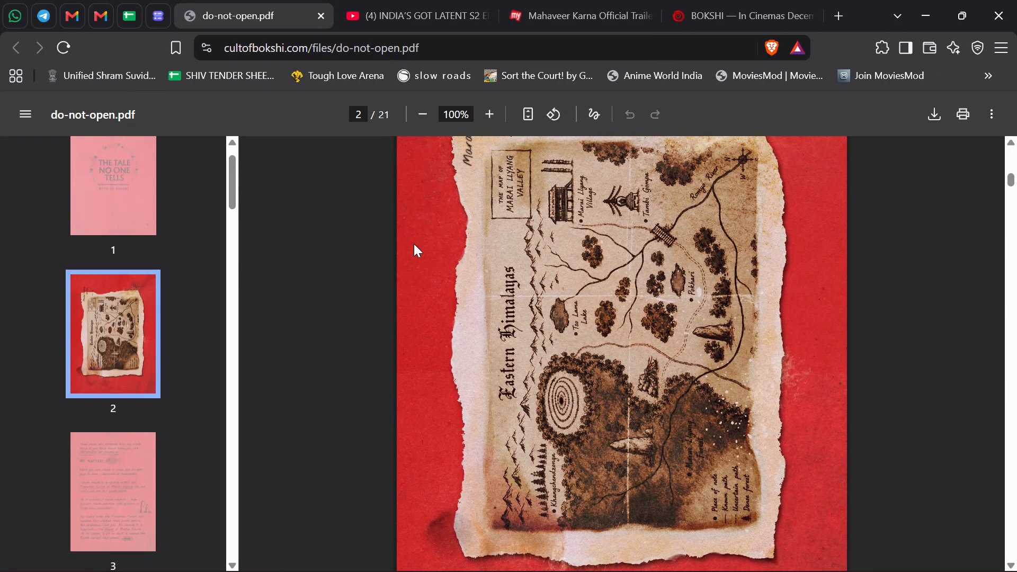
Look through do-not-open.pdf from the map page to the illustrated story on page 9.
scroll(414, 244, "up", 1)
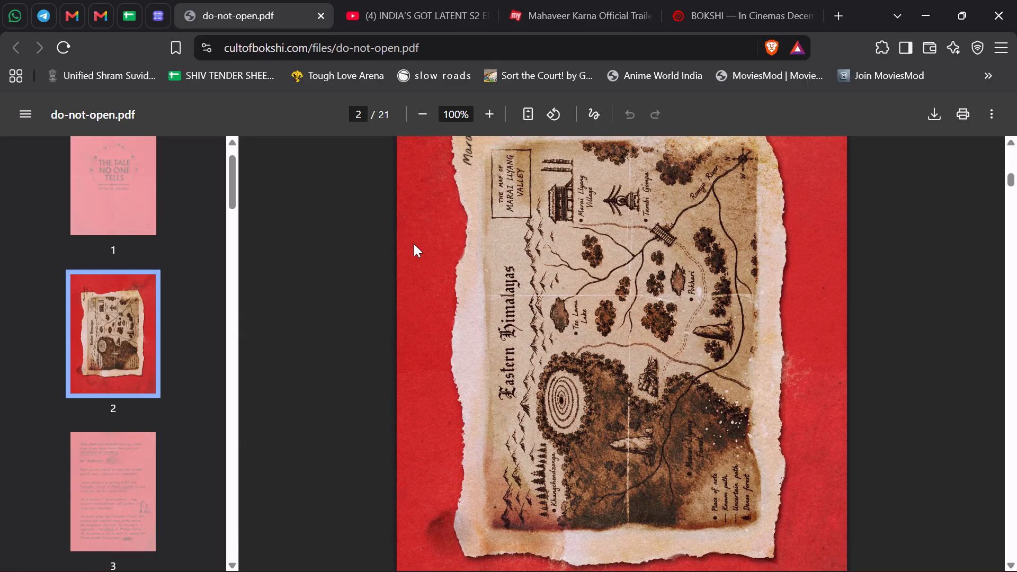
scroll(414, 244, "down", 20)
scroll(414, 244, "down", 7)
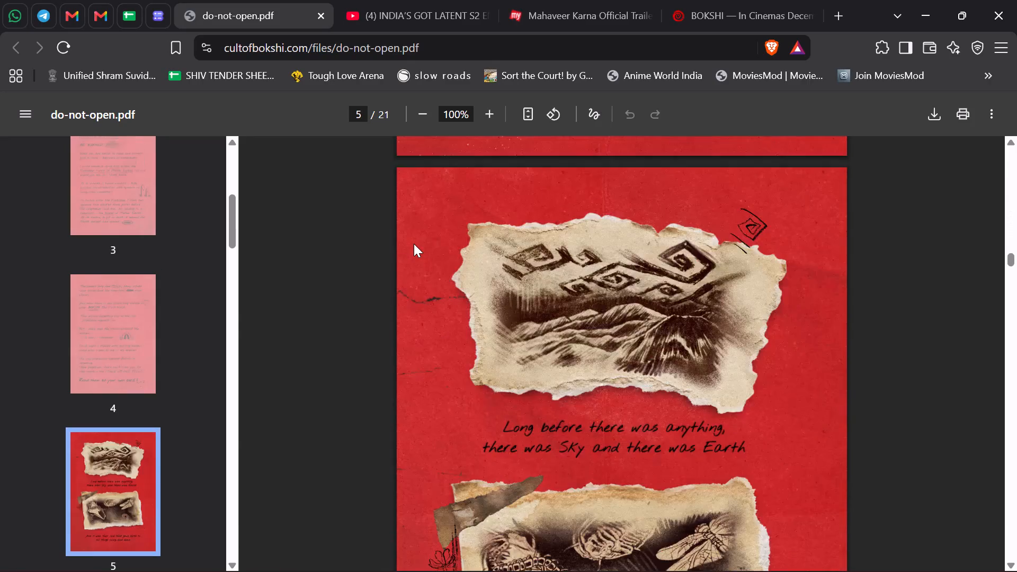
scroll(414, 244, "down", 12)
Draft a web search for the map's valley name as "marai layl" and return to the map page to check its spelling.
left_click(434, 41)
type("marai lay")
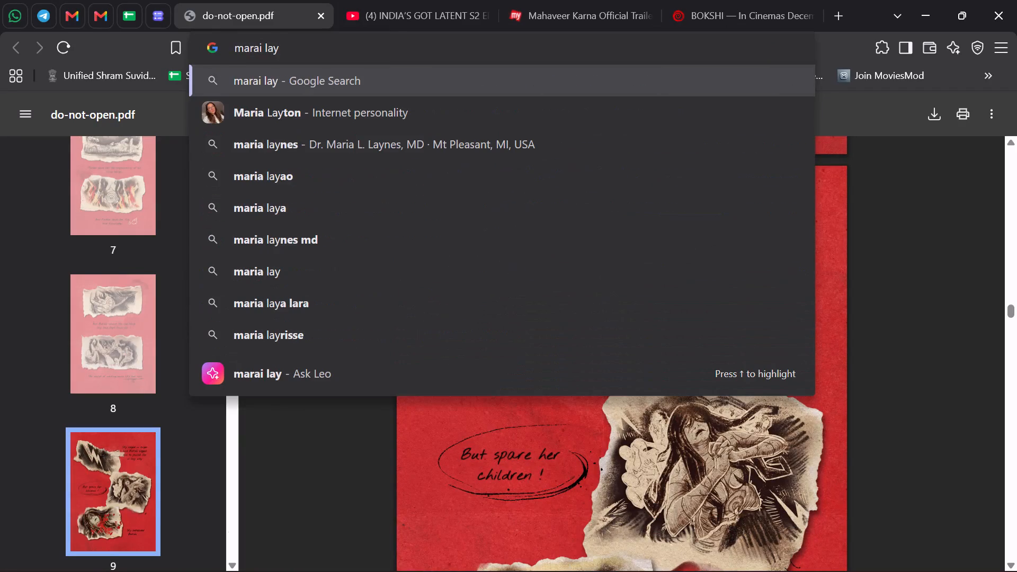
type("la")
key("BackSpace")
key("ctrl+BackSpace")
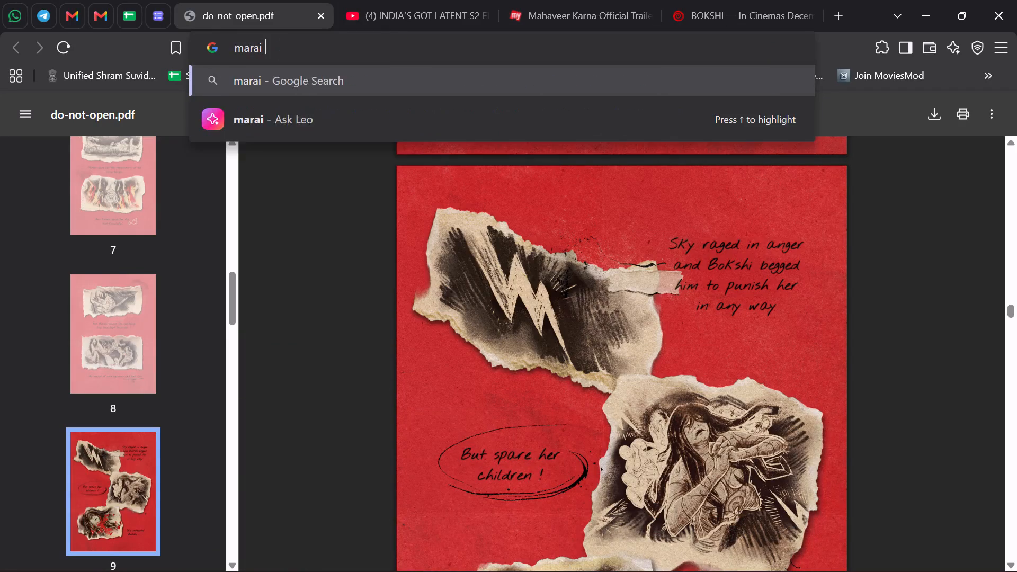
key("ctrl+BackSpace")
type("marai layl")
scroll(630, 255, "up", 3)
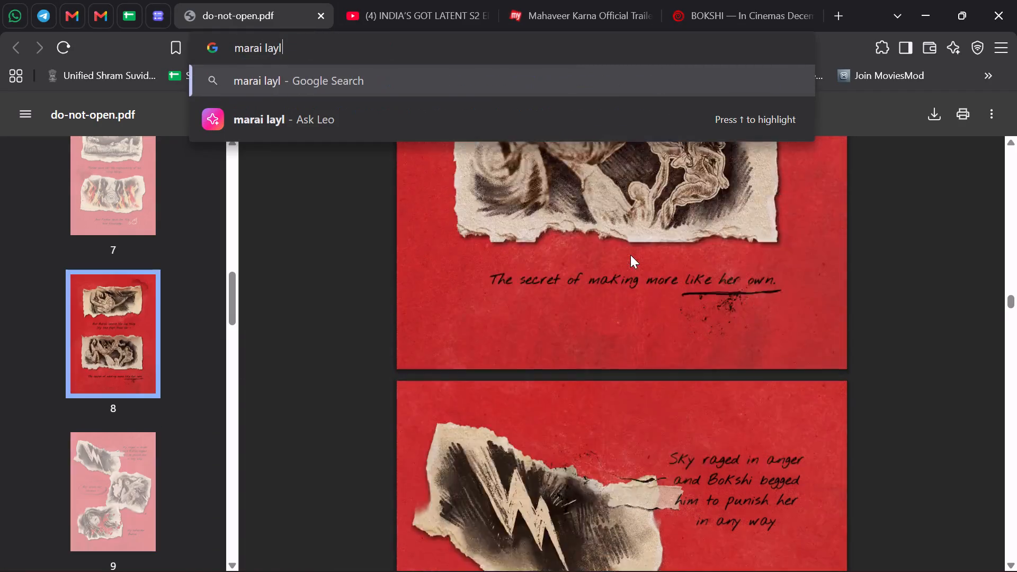
scroll(630, 255, "up", 20)
scroll(630, 255, "up", 1)
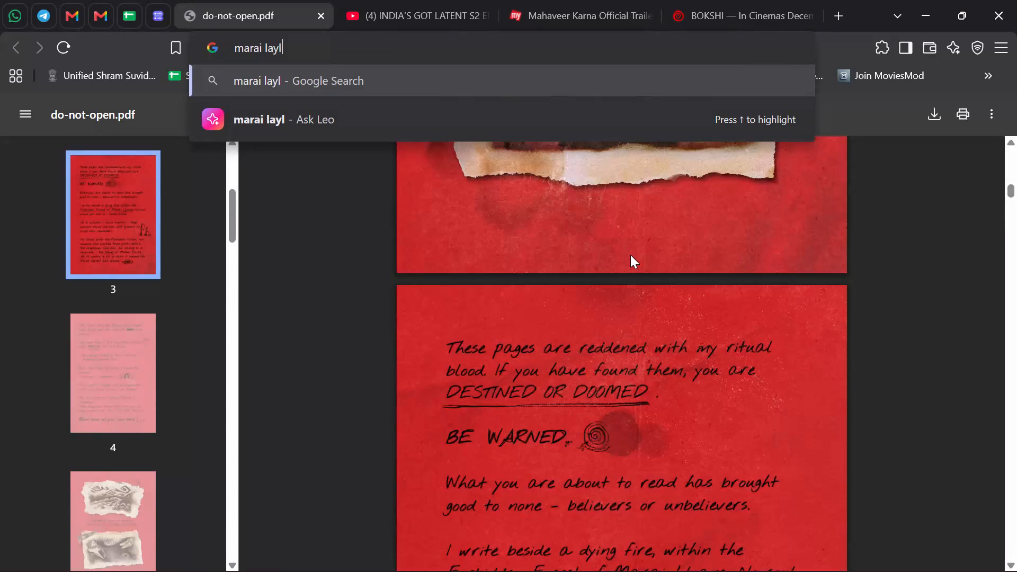
scroll(630, 255, "up", 10)
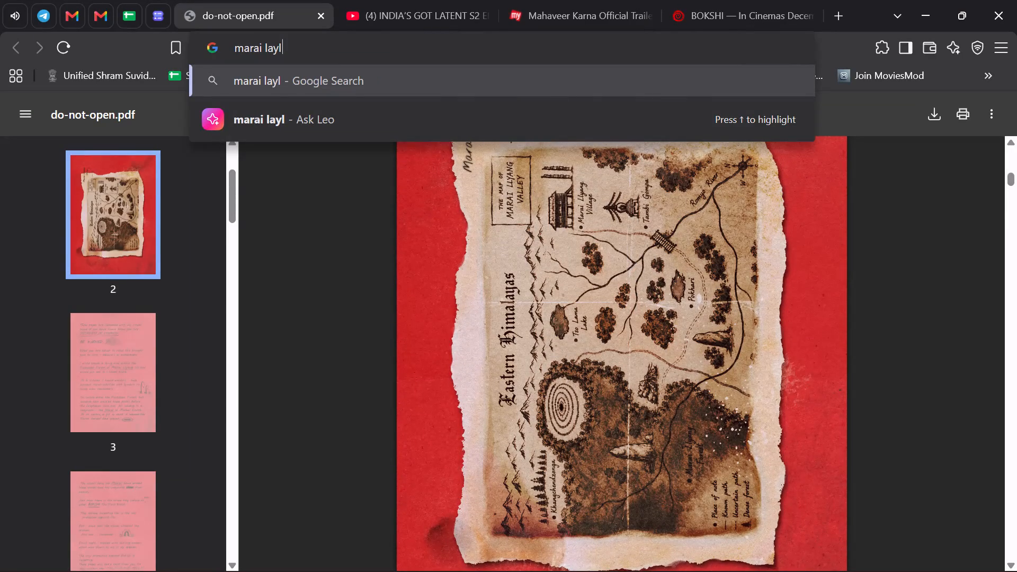